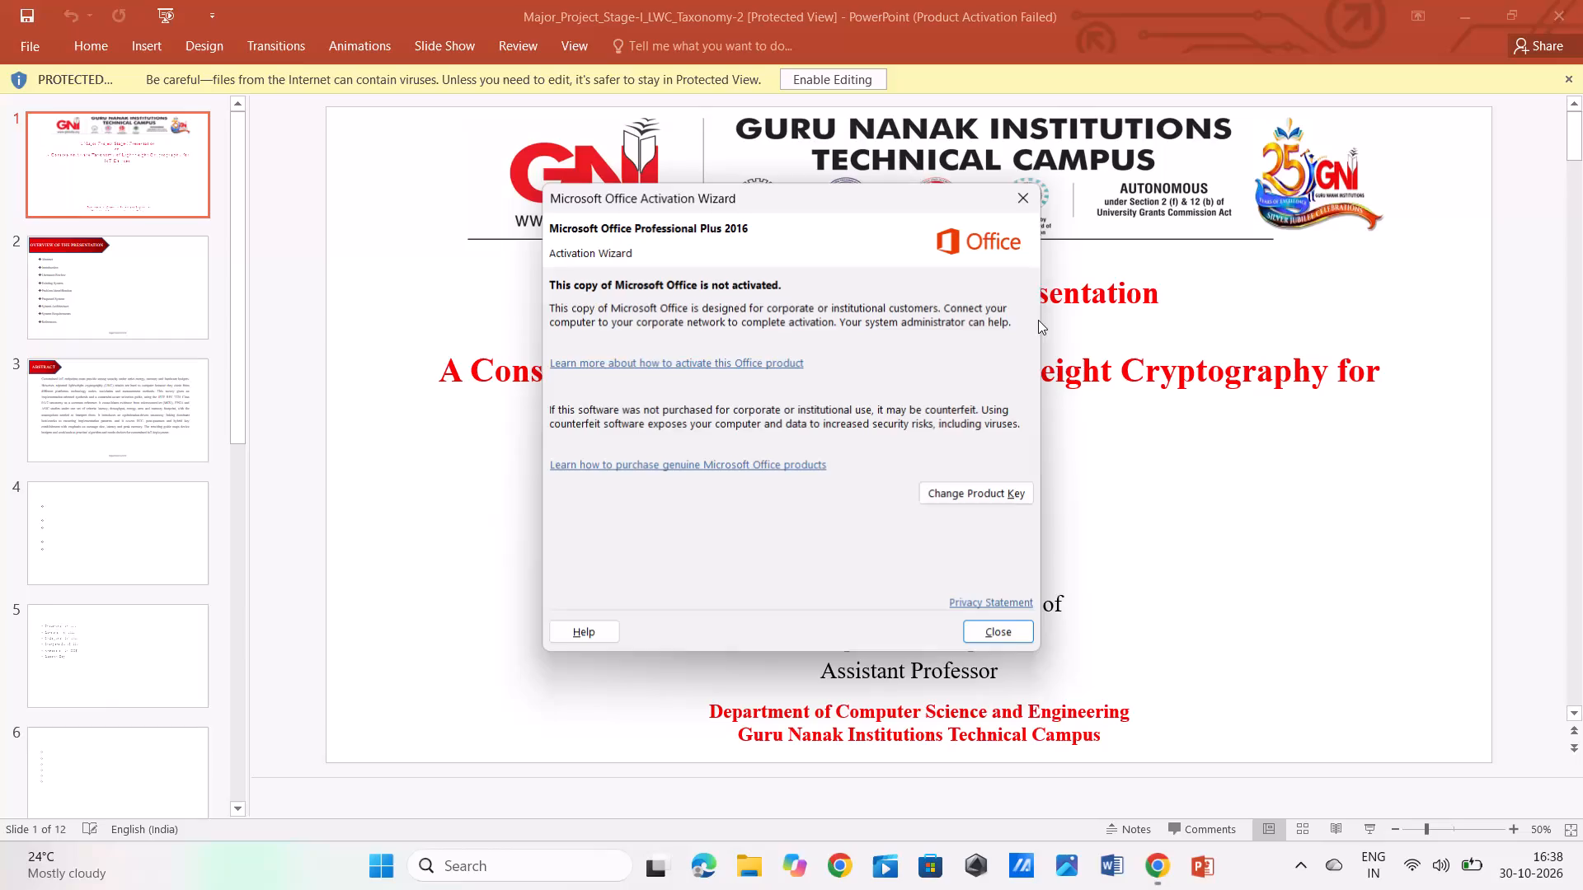
Dismiss the Microsoft Office Activation Wizard without changing the product key.
{"action": "left_click", "coordinate": [1392, 411]}
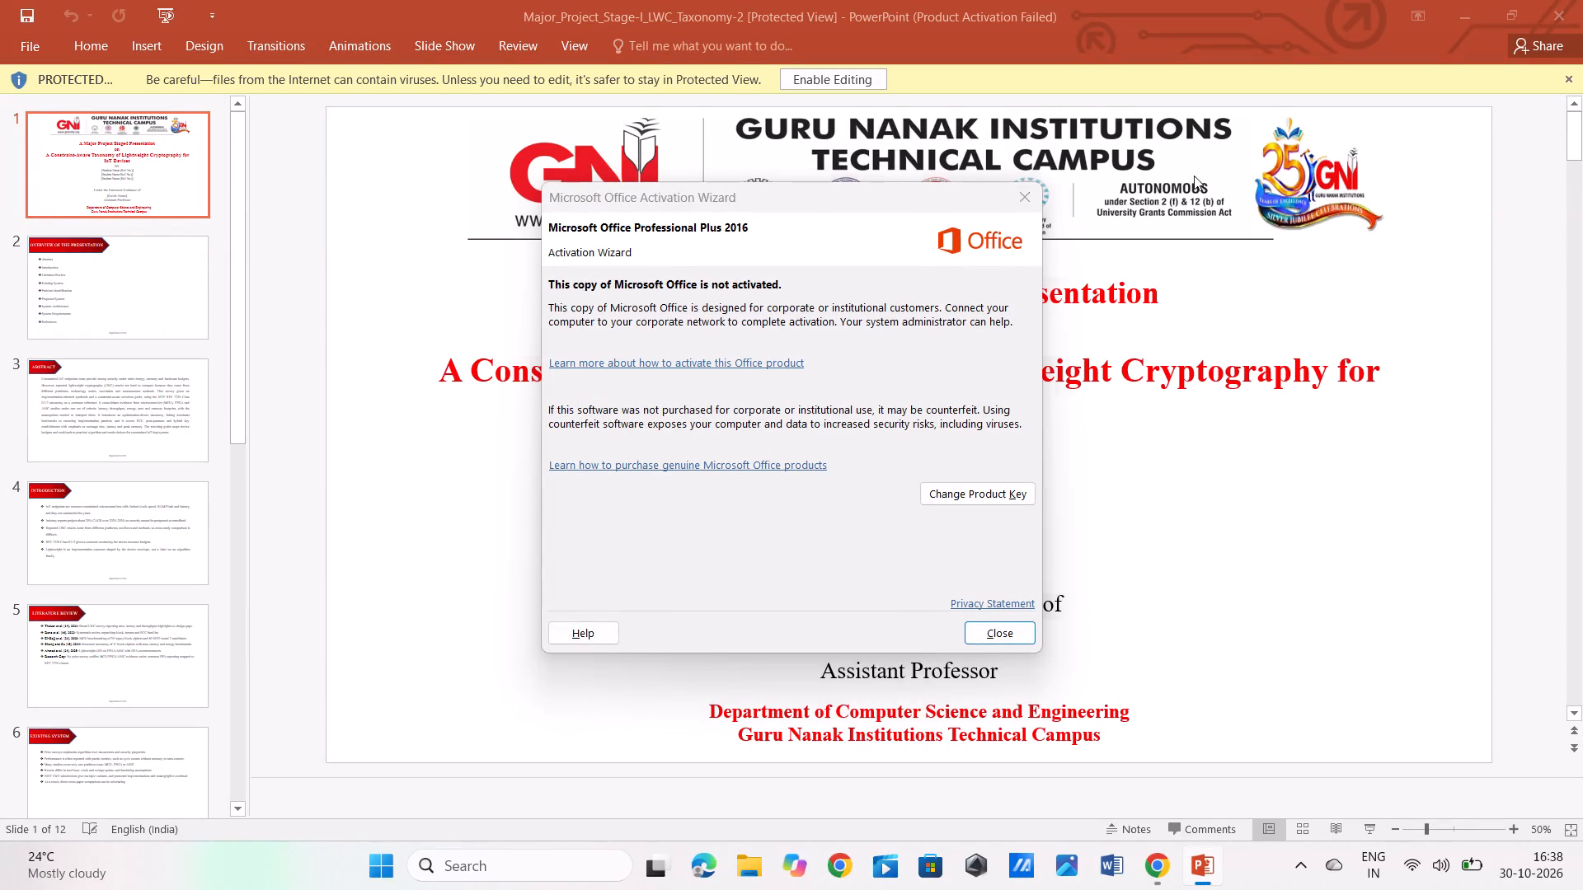
{"action": "left_click", "coordinate": [1019, 190]}
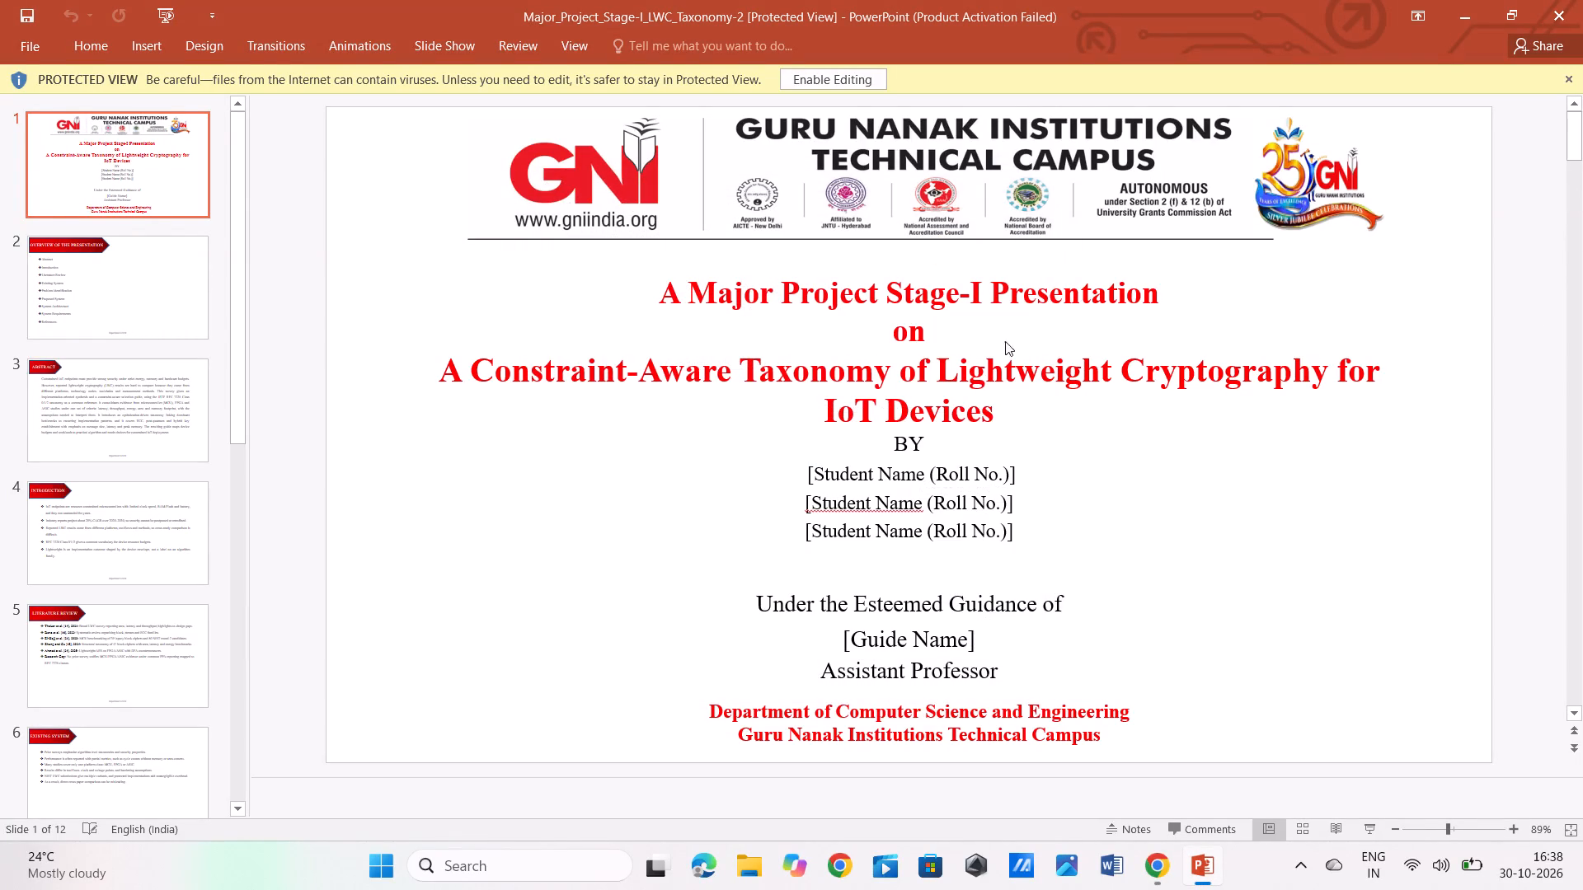
Skim the whole presentation, from the title slide to the references and back, to examine its sections and content.
{"action": "scroll", "coordinate": [1008, 352], "scroll_direction": "down", "scroll_amount": 5}
{"action": "scroll", "coordinate": [1008, 352], "scroll_direction": "up", "scroll_amount": 1}
{"action": "scroll", "coordinate": [1008, 352], "scroll_direction": "down", "scroll_amount": 1}
{"action": "scroll", "coordinate": [1008, 352], "scroll_direction": "up", "scroll_amount": 1}
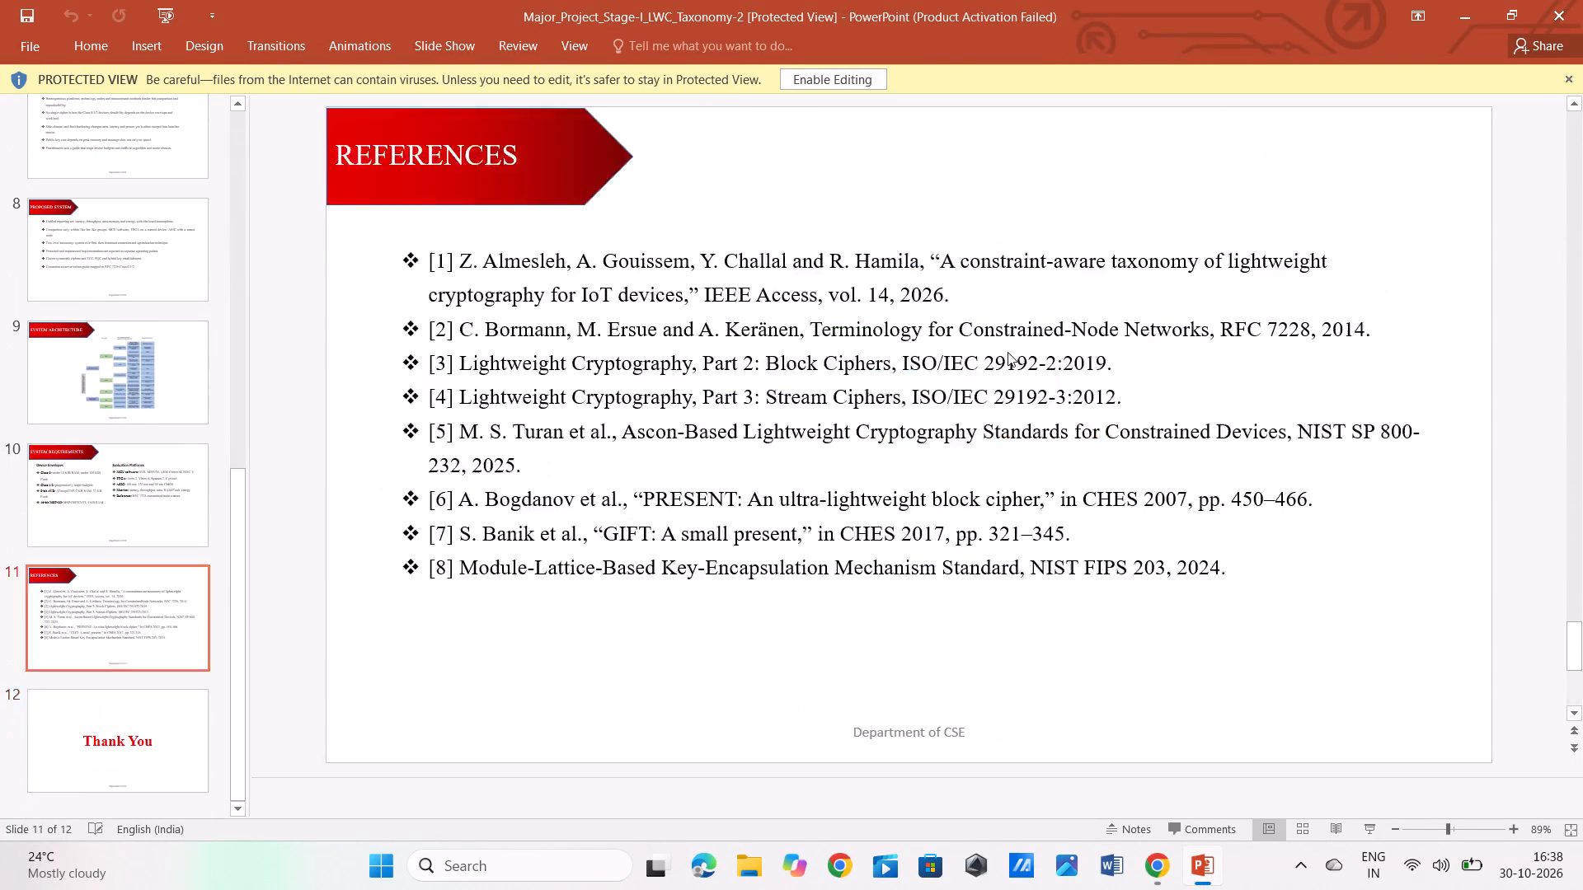
{"action": "scroll", "coordinate": [1008, 352], "scroll_direction": "up", "scroll_amount": 2}
{"action": "scroll", "coordinate": [1008, 352], "scroll_direction": "down", "scroll_amount": 2}
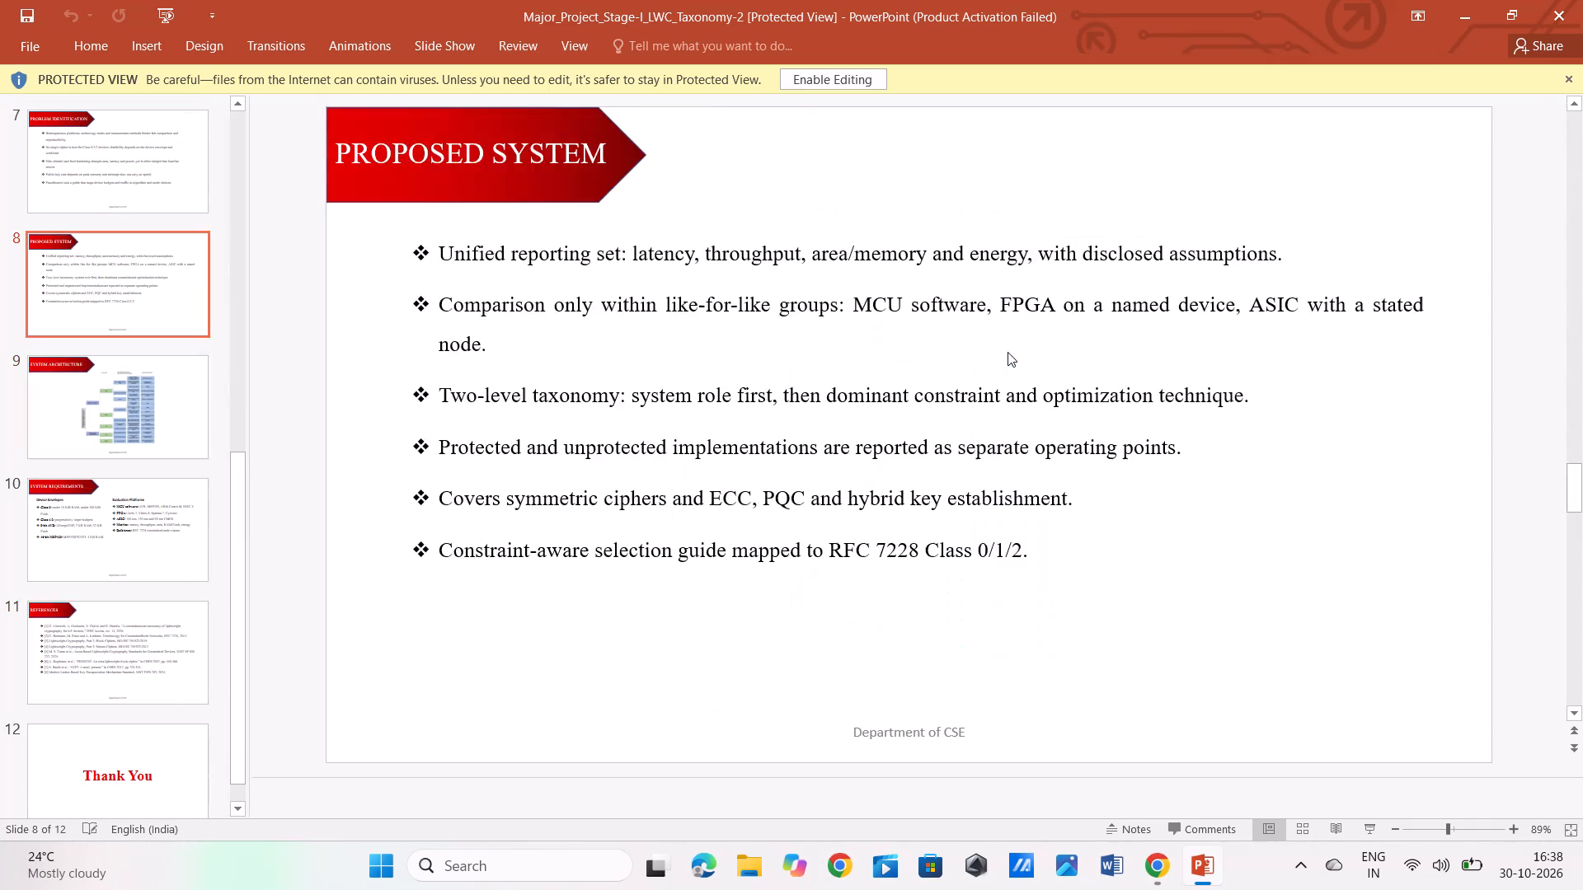
{"action": "scroll", "coordinate": [1008, 352], "scroll_direction": "down", "scroll_amount": 1}
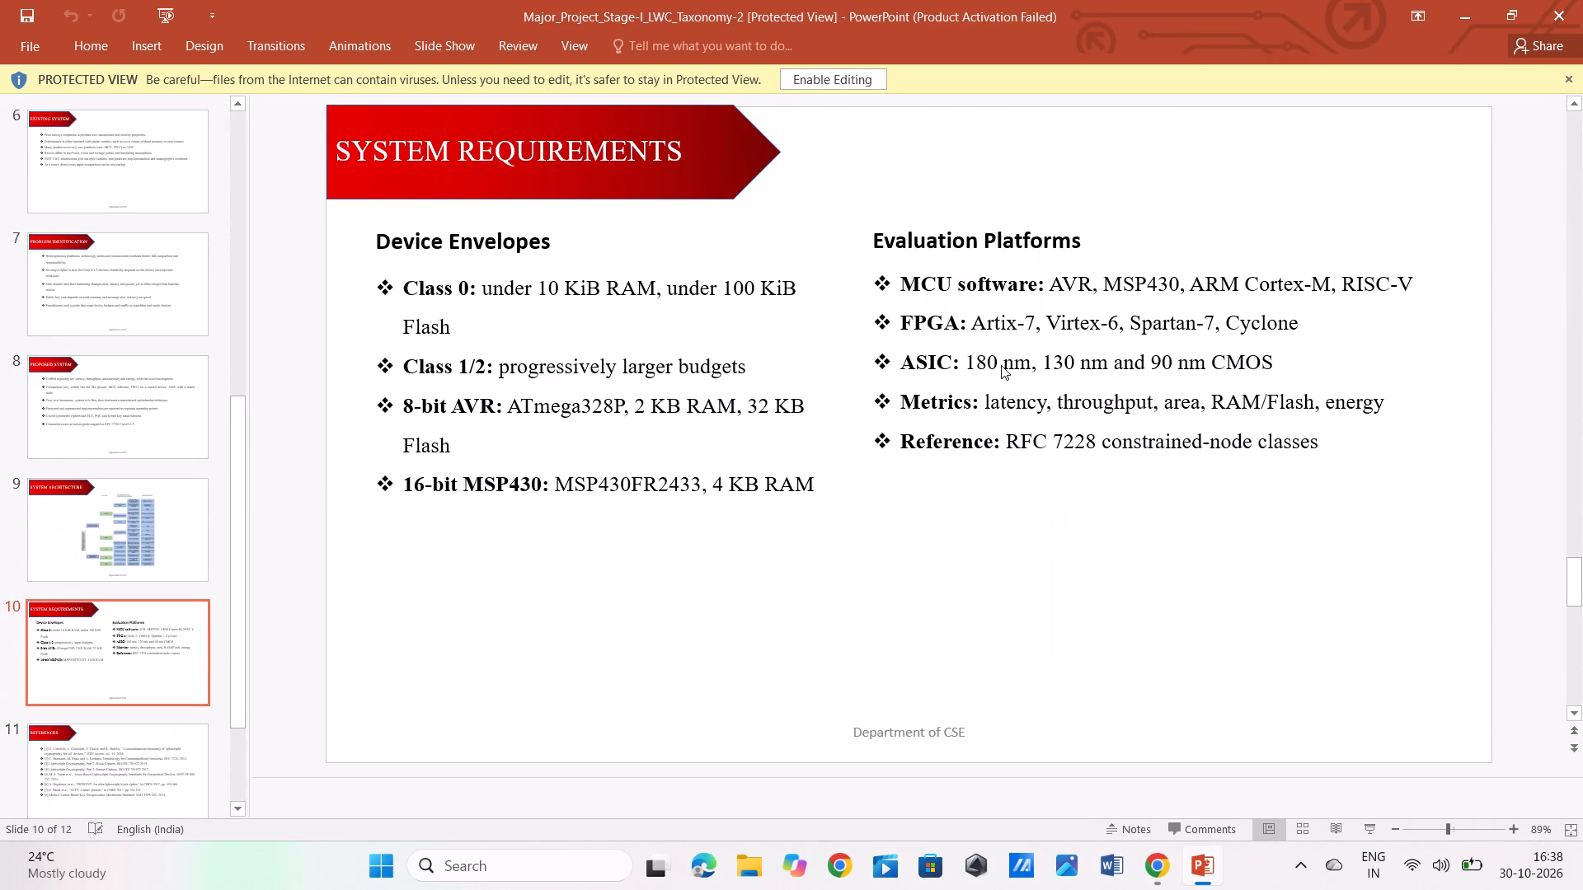
{"action": "right_click", "coordinate": [1009, 503]}
{"action": "left_click", "coordinate": [1009, 503]}
{"action": "scroll", "coordinate": [1009, 503], "scroll_direction": "up", "scroll_amount": 1}
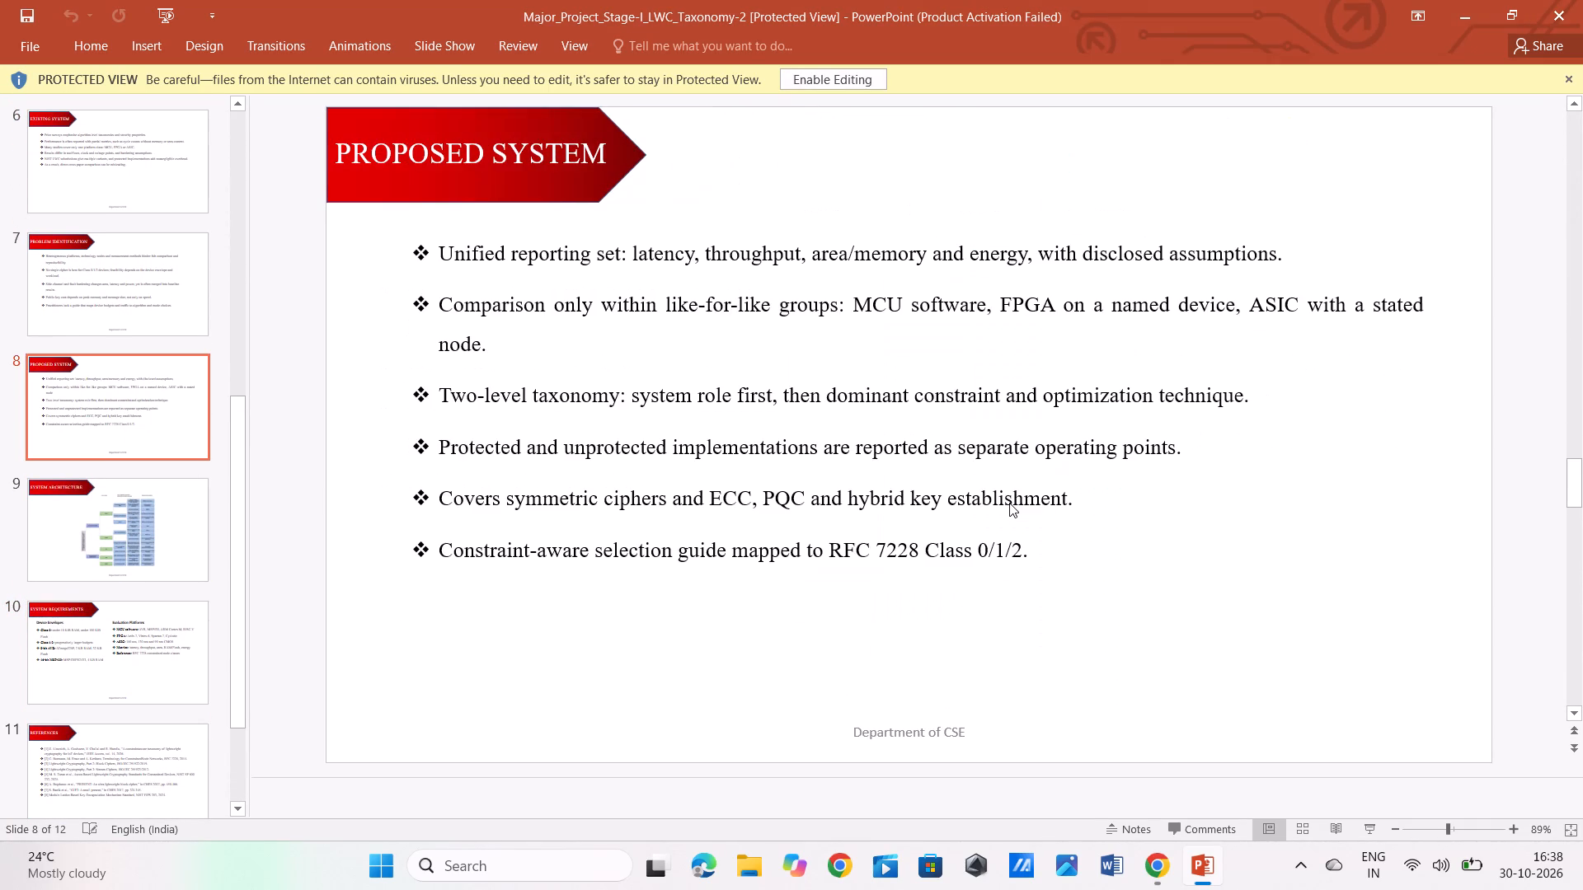
{"action": "scroll", "coordinate": [1009, 503], "scroll_direction": "up", "scroll_amount": 2}
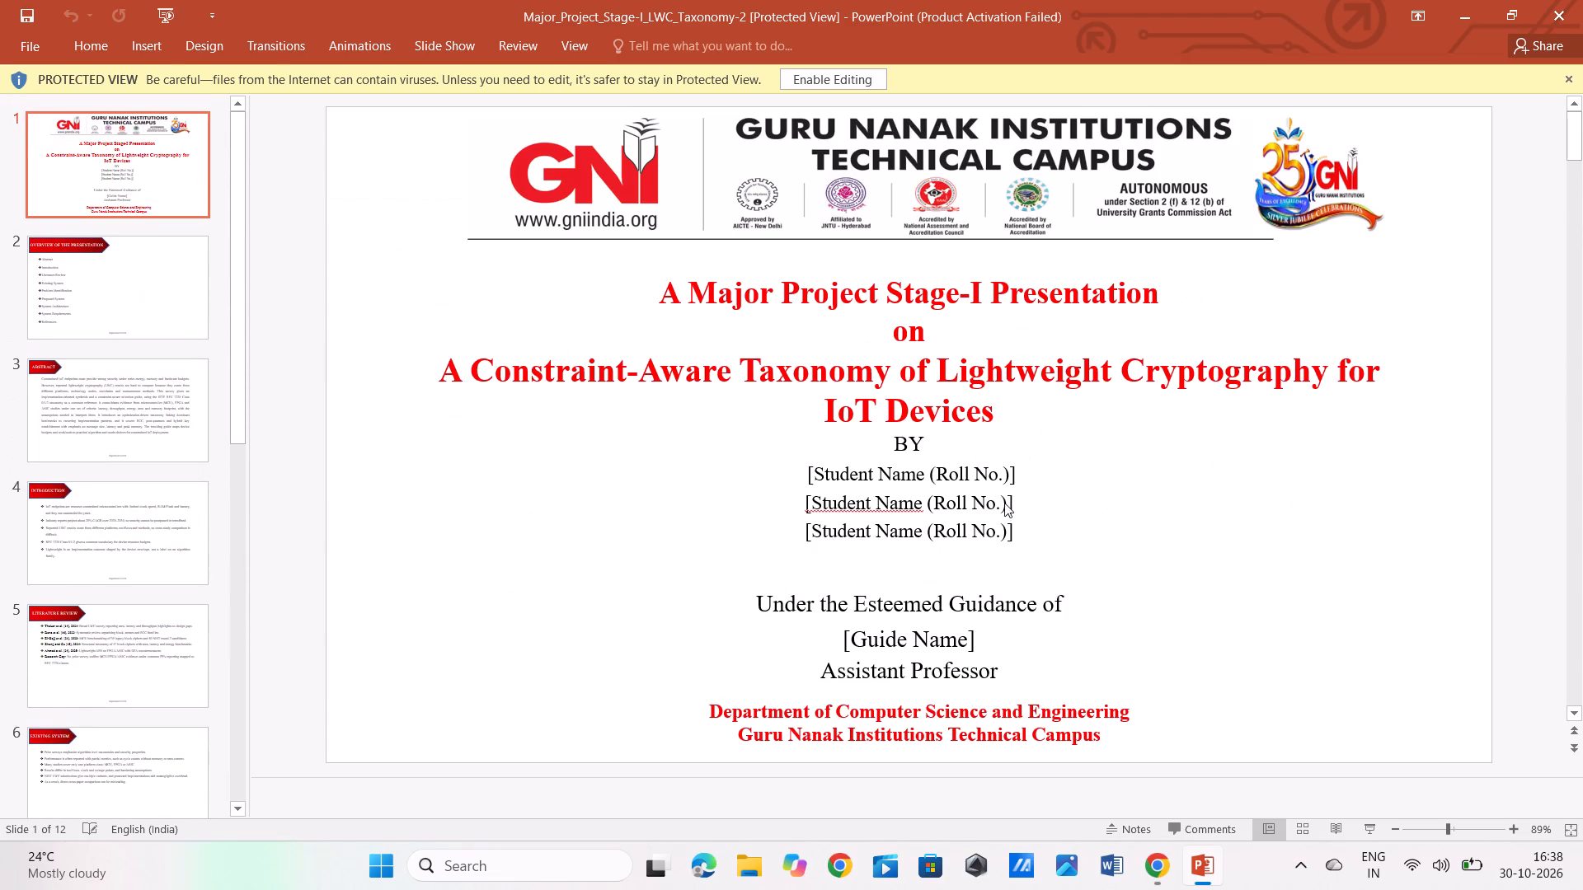
Examine the slides individually, starting with Abstract and Introduction.
{"action": "left_click", "coordinate": [113, 414]}
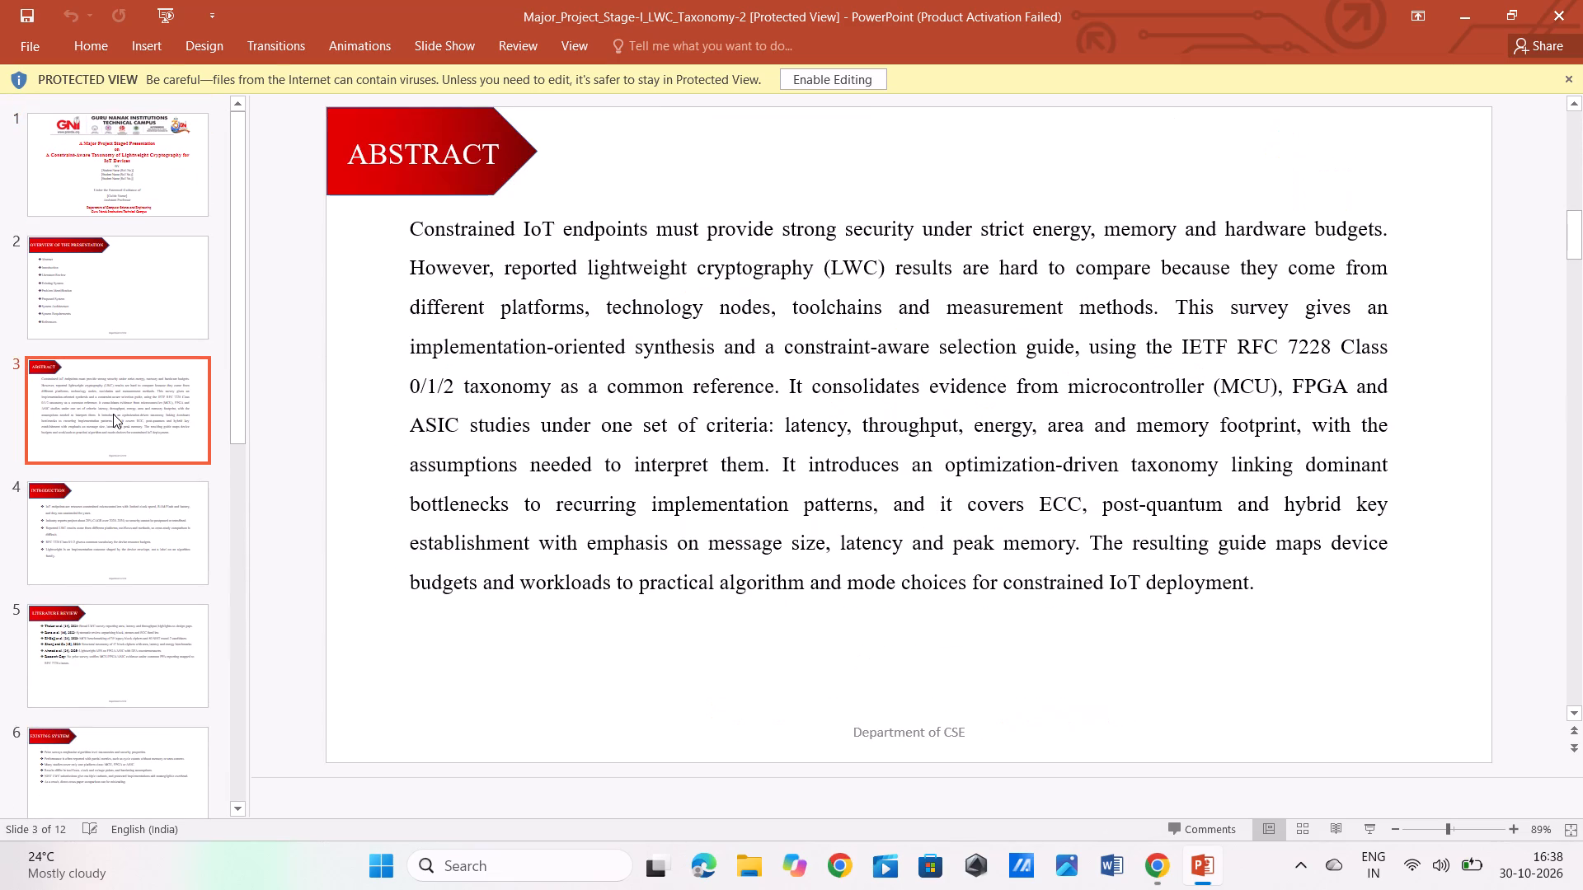
{"action": "left_click", "coordinate": [103, 526]}
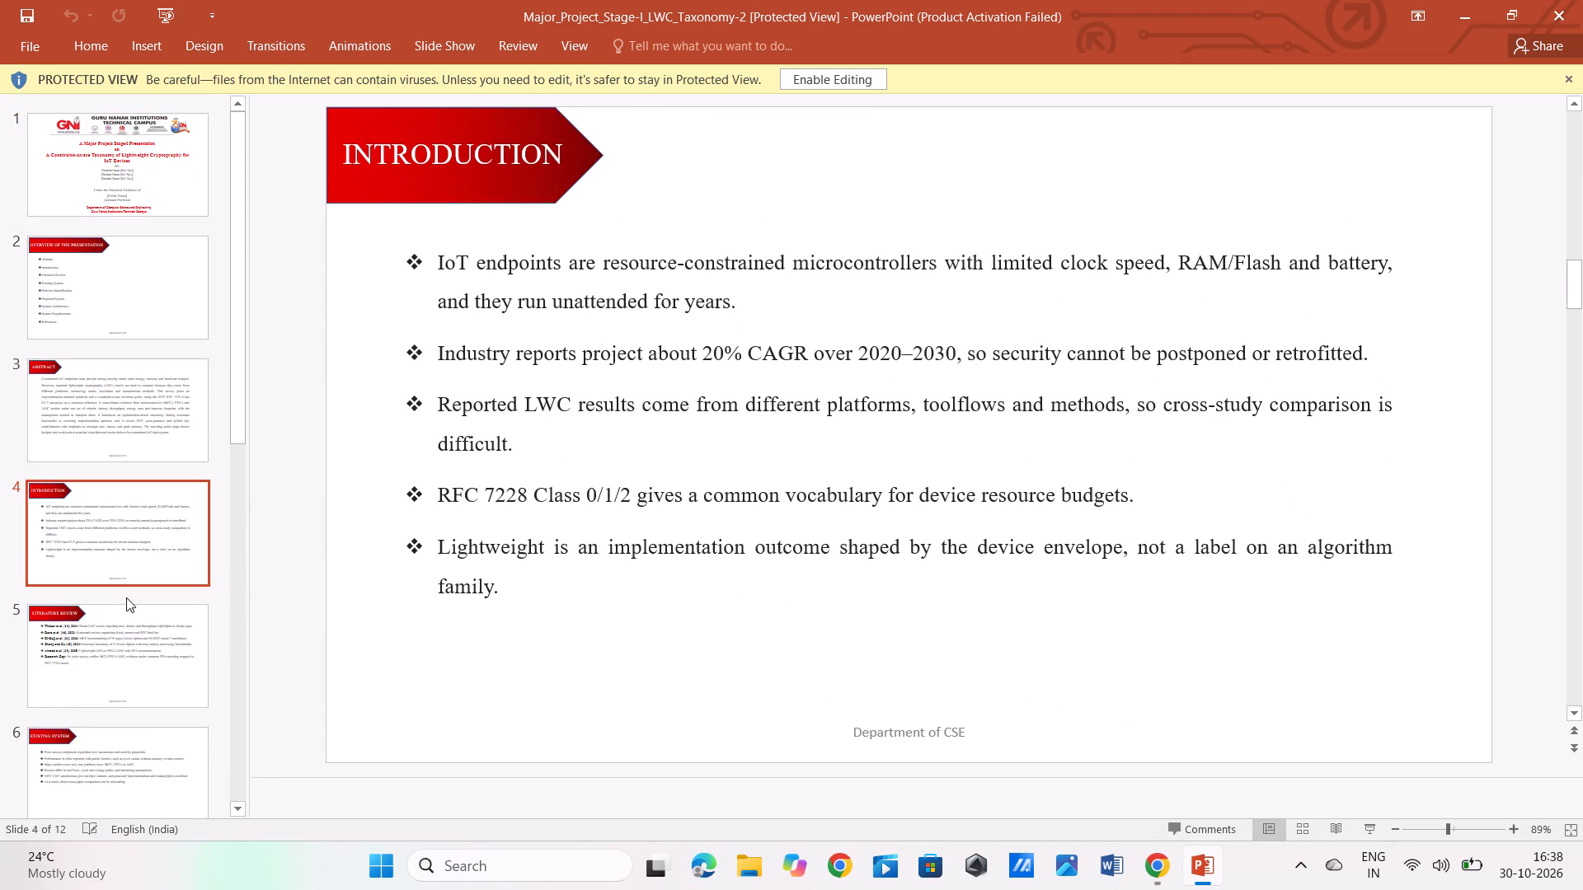
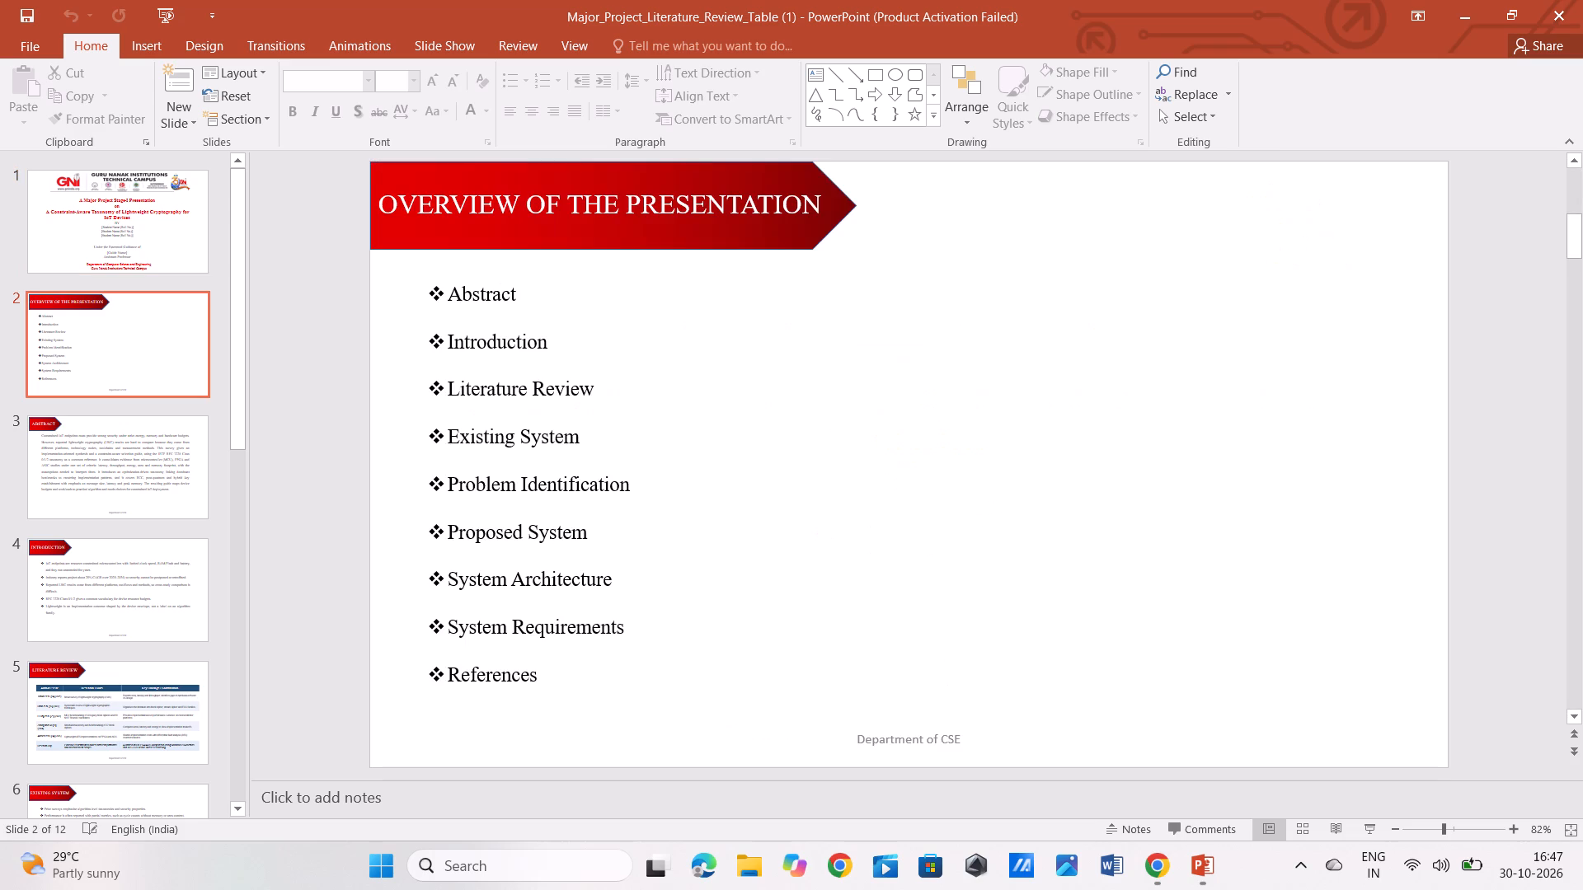
Return to the title slide to examine the project title, student and guide details.
{"action": "scroll", "coordinate": [895, 461], "scroll_direction": "up", "scroll_amount": 6}
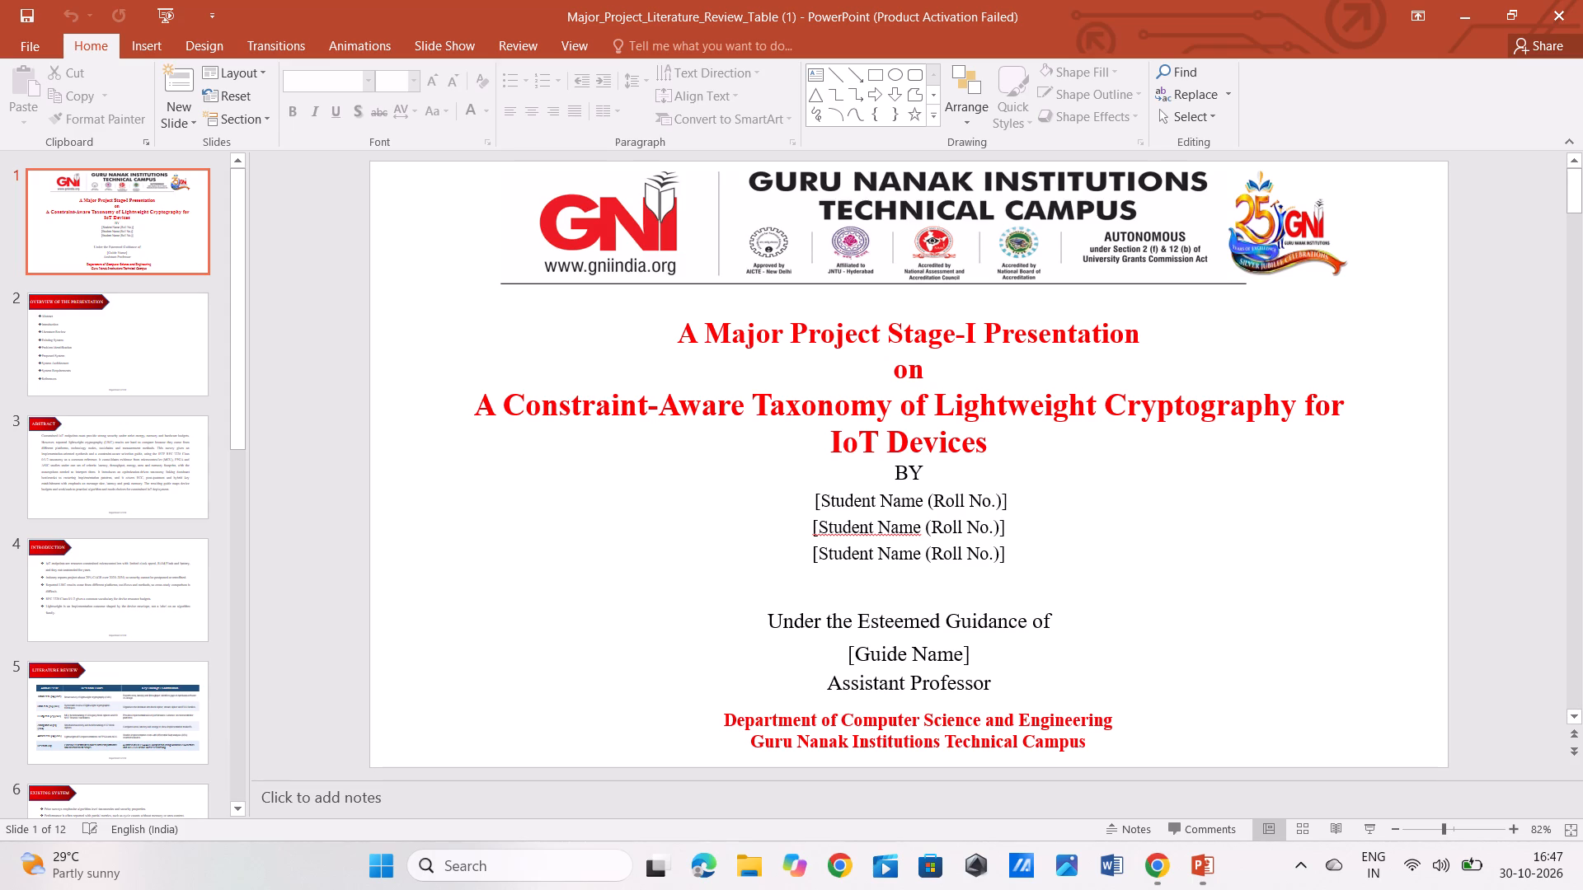
Select the word "Student" in the first "[Student Name (Roll No.)]" placeholder line on the title slide.
{"action": "double_click", "coordinate": [820, 504]}
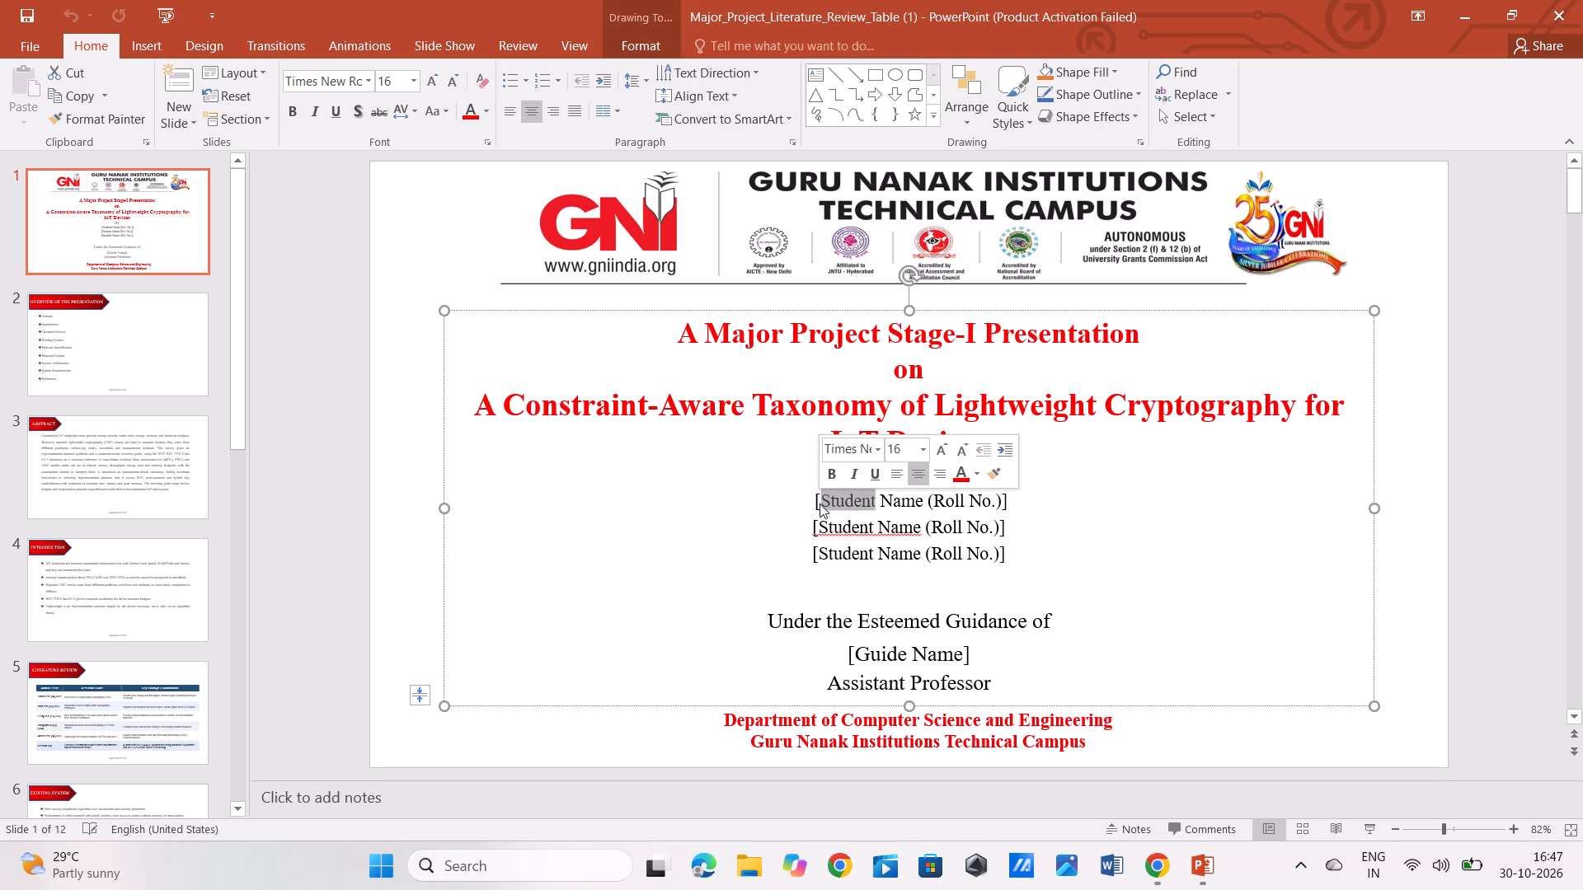
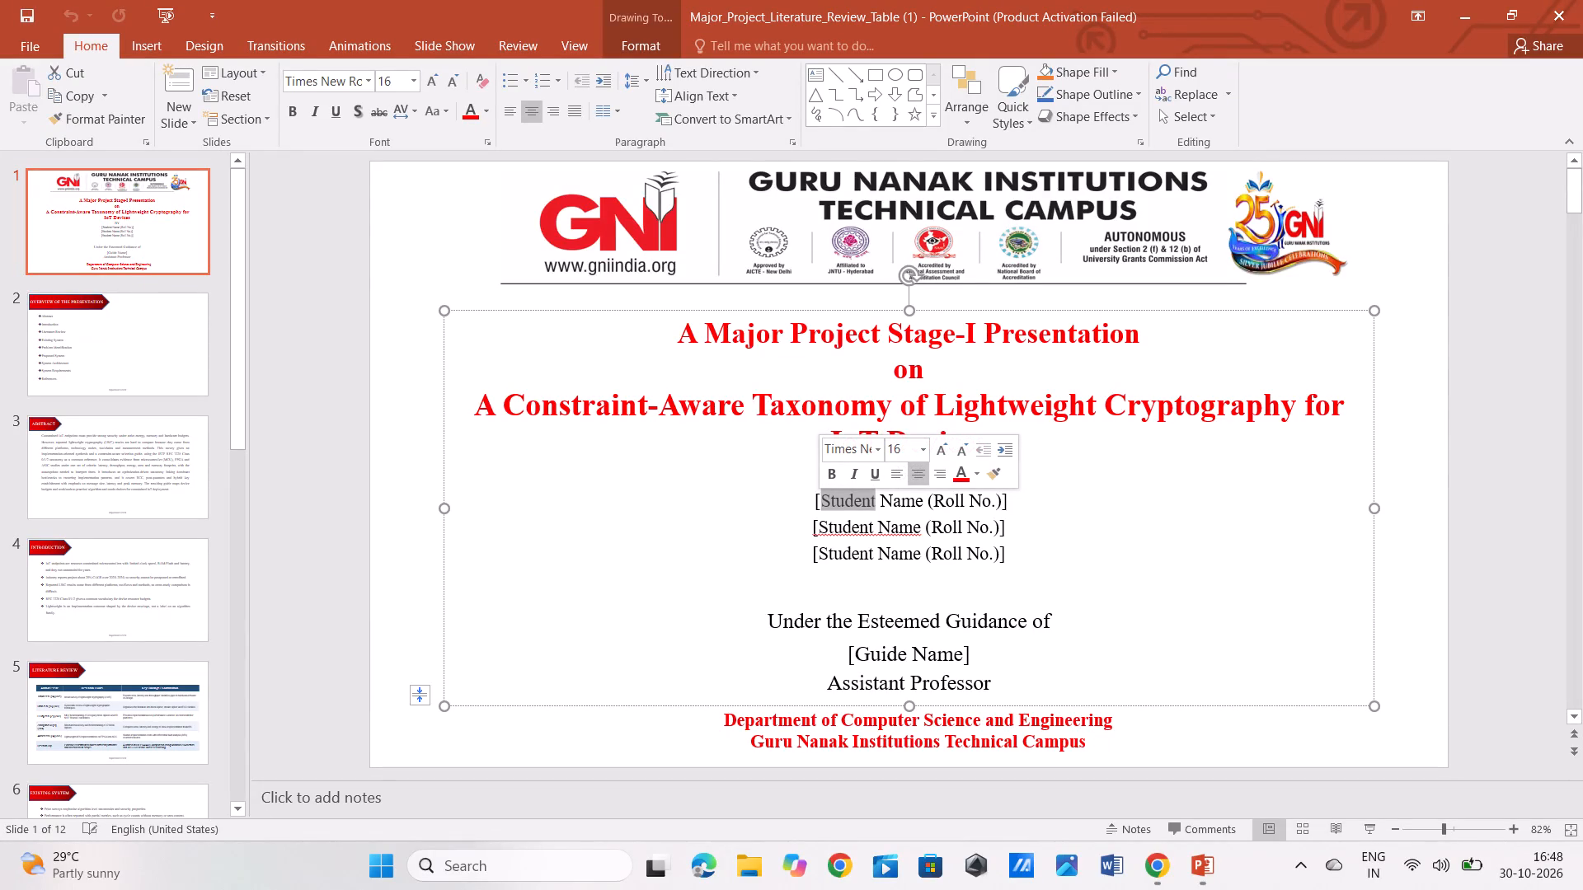
Replace "[Student Name" in the first placeholder line on the title slide with the first student's name, dropping the opening bracket.
{"action": "left_click", "coordinate": [925, 502]}
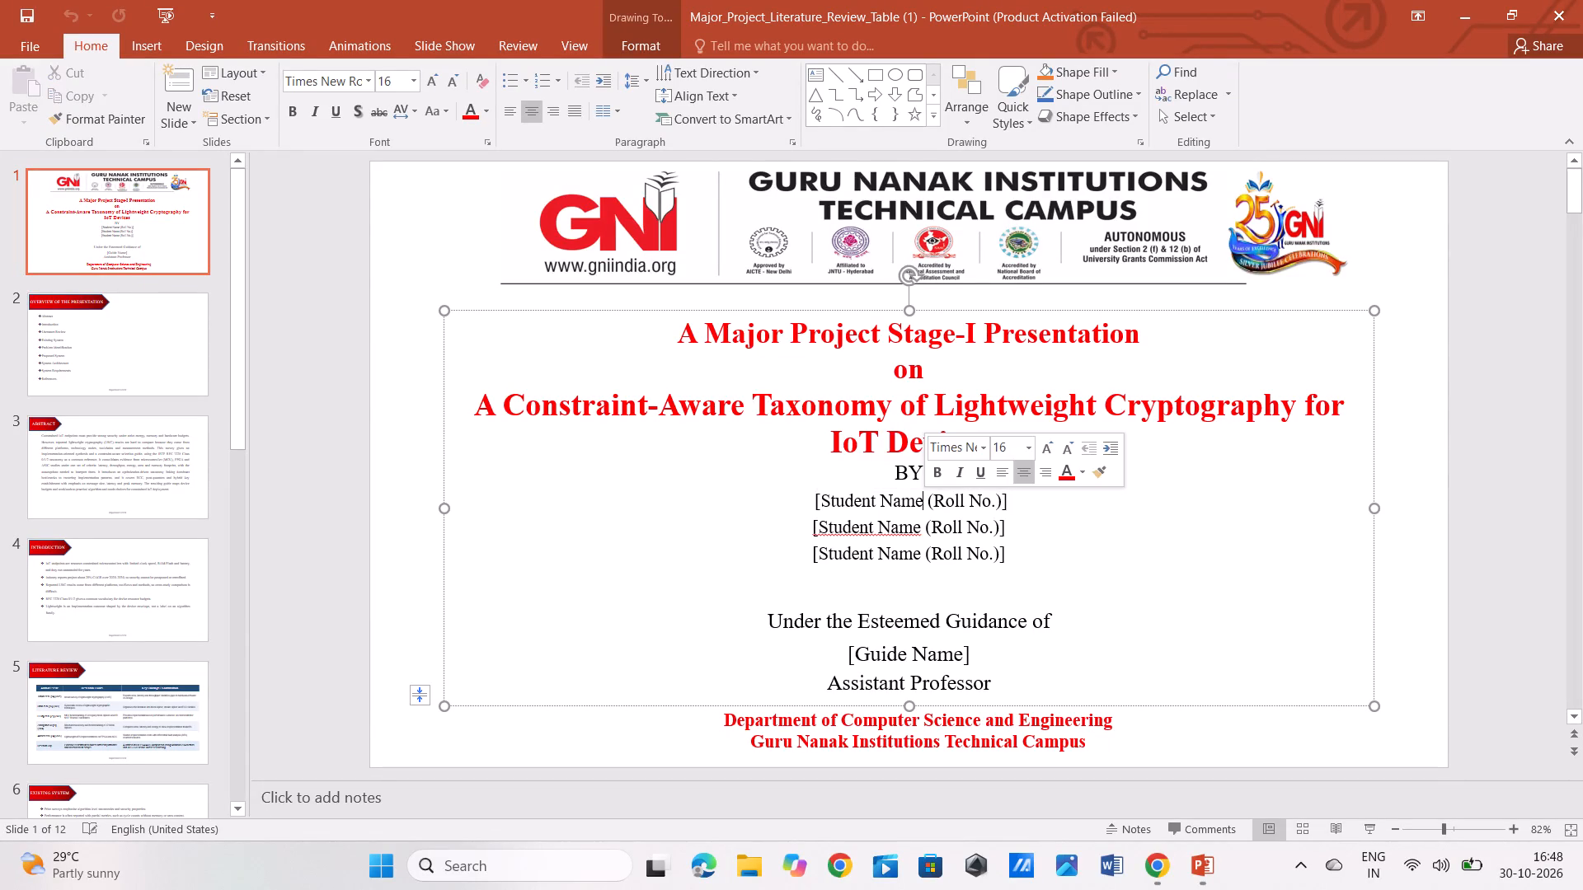
{"action": "key", "text": "BackSpace"}
{"action": "key", "text": "BackSpace"}
{"action": "key", "text": "BackSpace"}
{"action": "key", "text": "BackSpace"}
{"action": "key", "text": "BackSpace"}
{"action": "key", "text": "BackSpace"}
{"action": "key", "text": "BackSpace"}
{"action": "key", "text": "BackSpace"}
{"action": "key", "text": "BackSpace"}
{"action": "key", "text": "BackSpace"}
{"action": "key", "text": "BackSpace"}
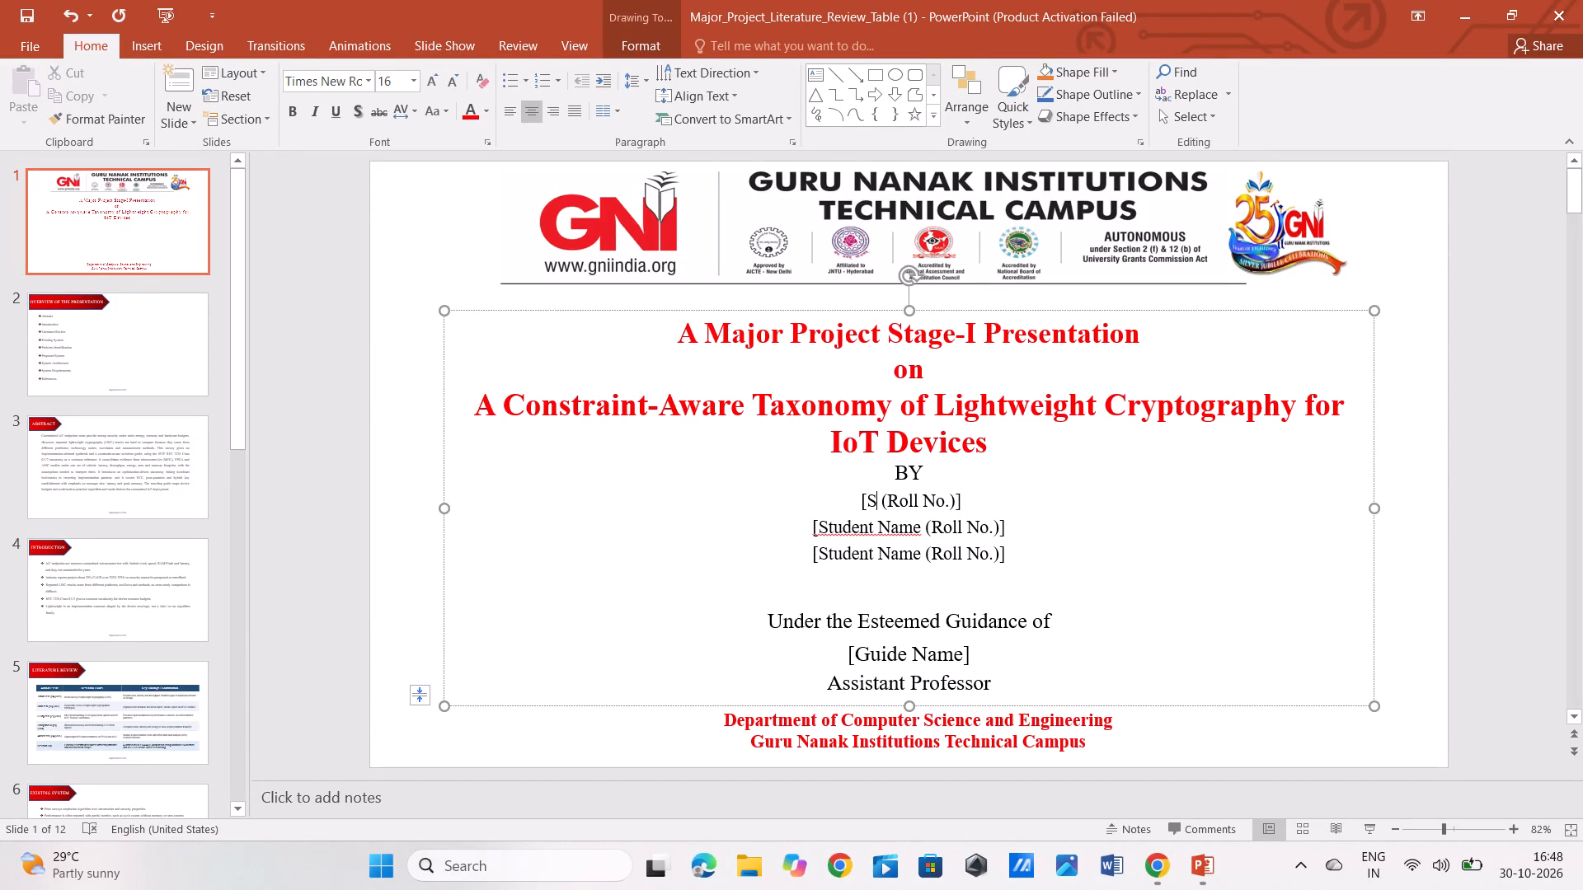
{"action": "key", "text": "BackSpace"}
{"action": "key", "text": "BackSpace"}
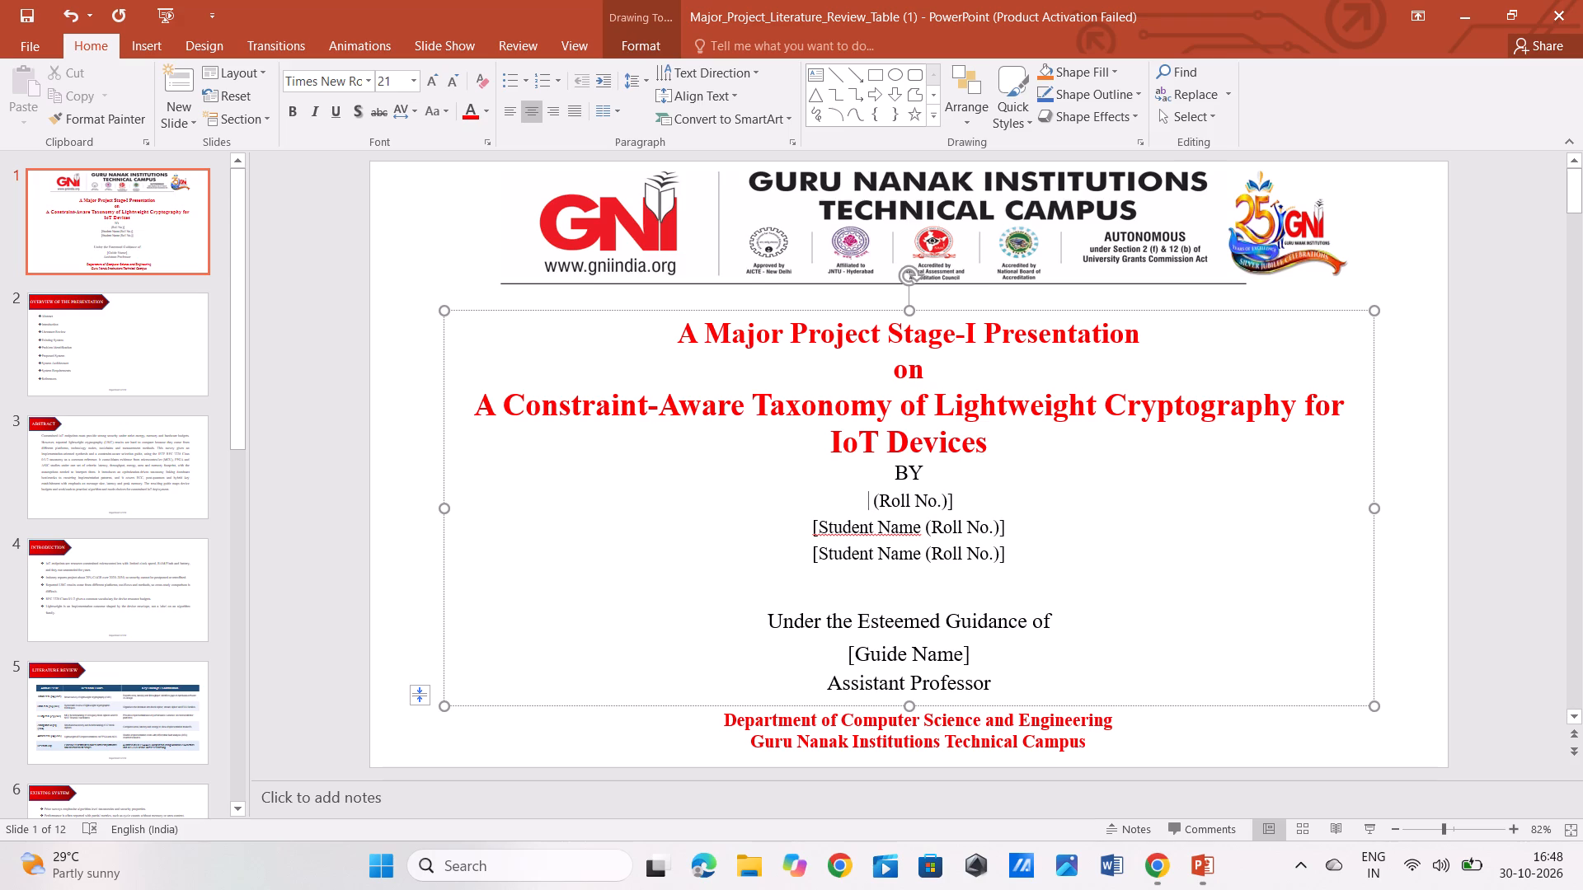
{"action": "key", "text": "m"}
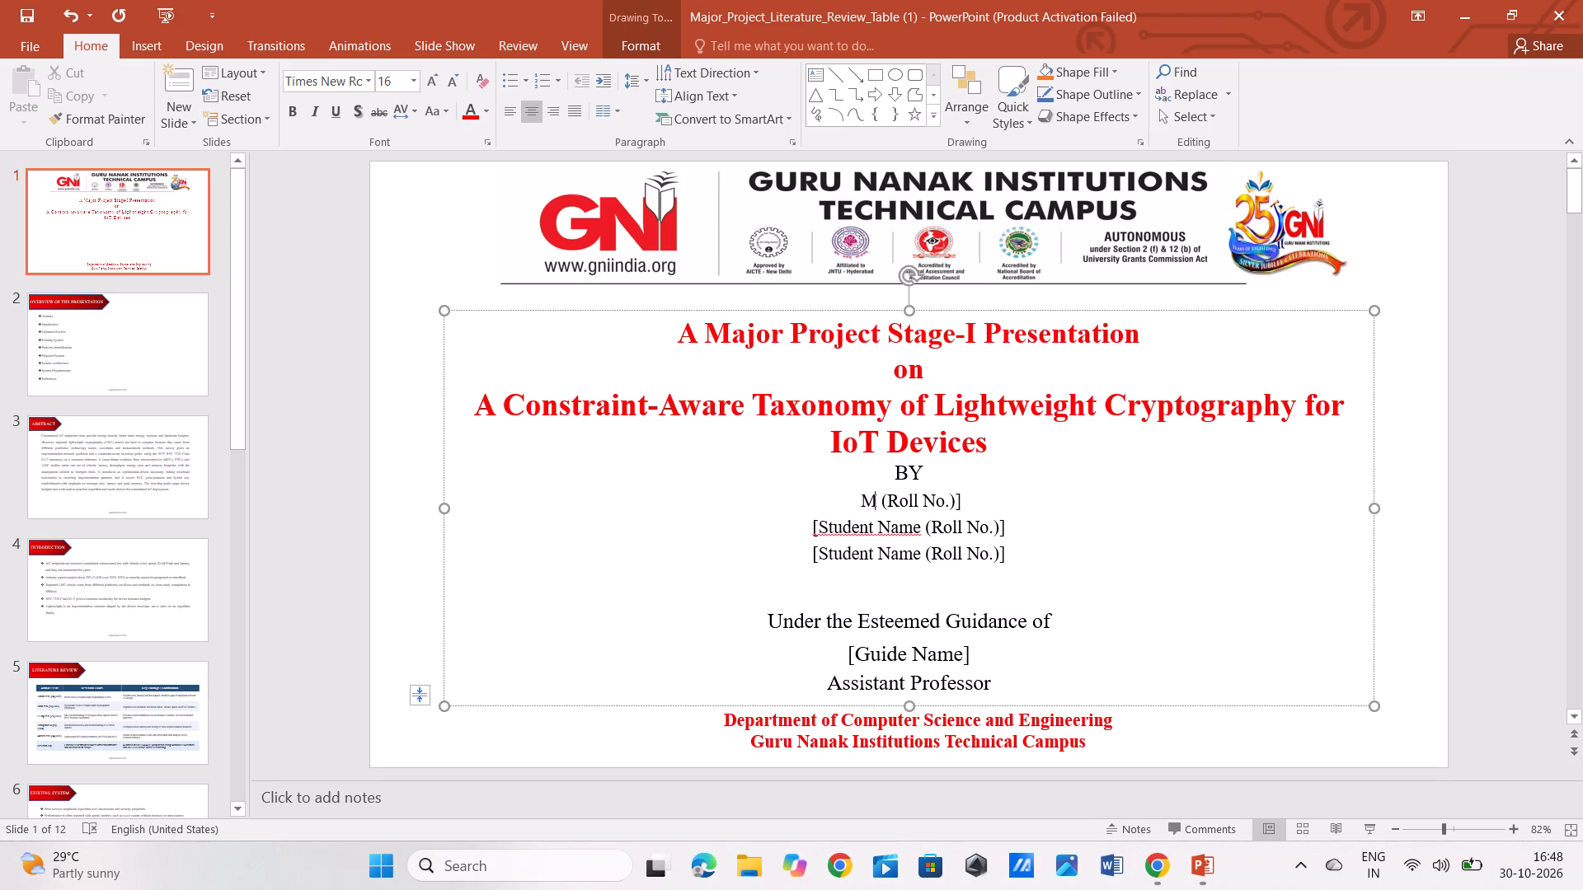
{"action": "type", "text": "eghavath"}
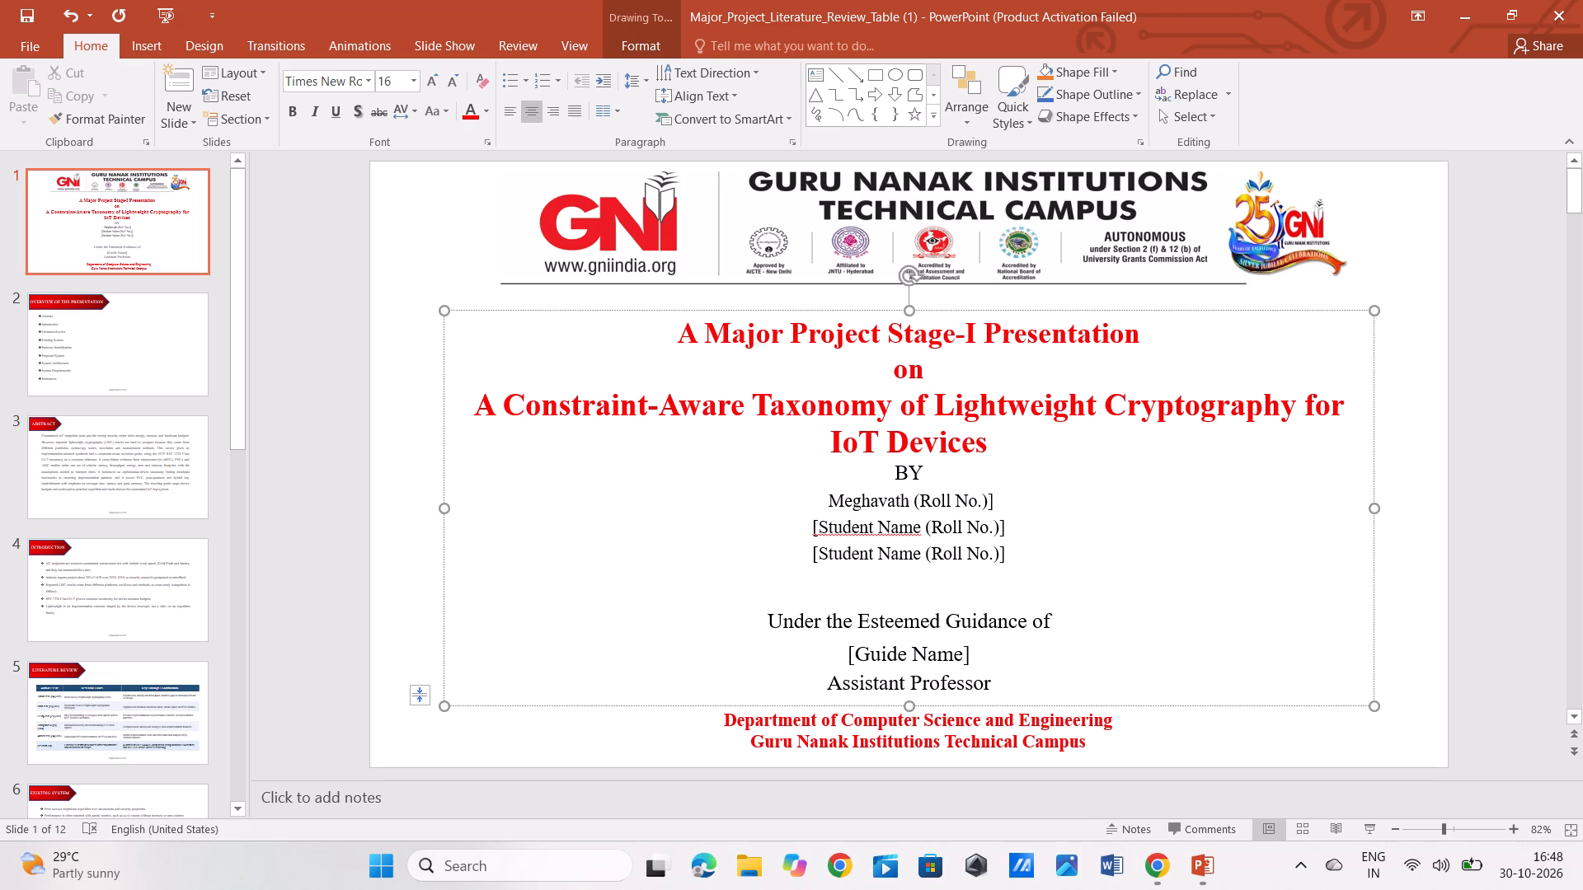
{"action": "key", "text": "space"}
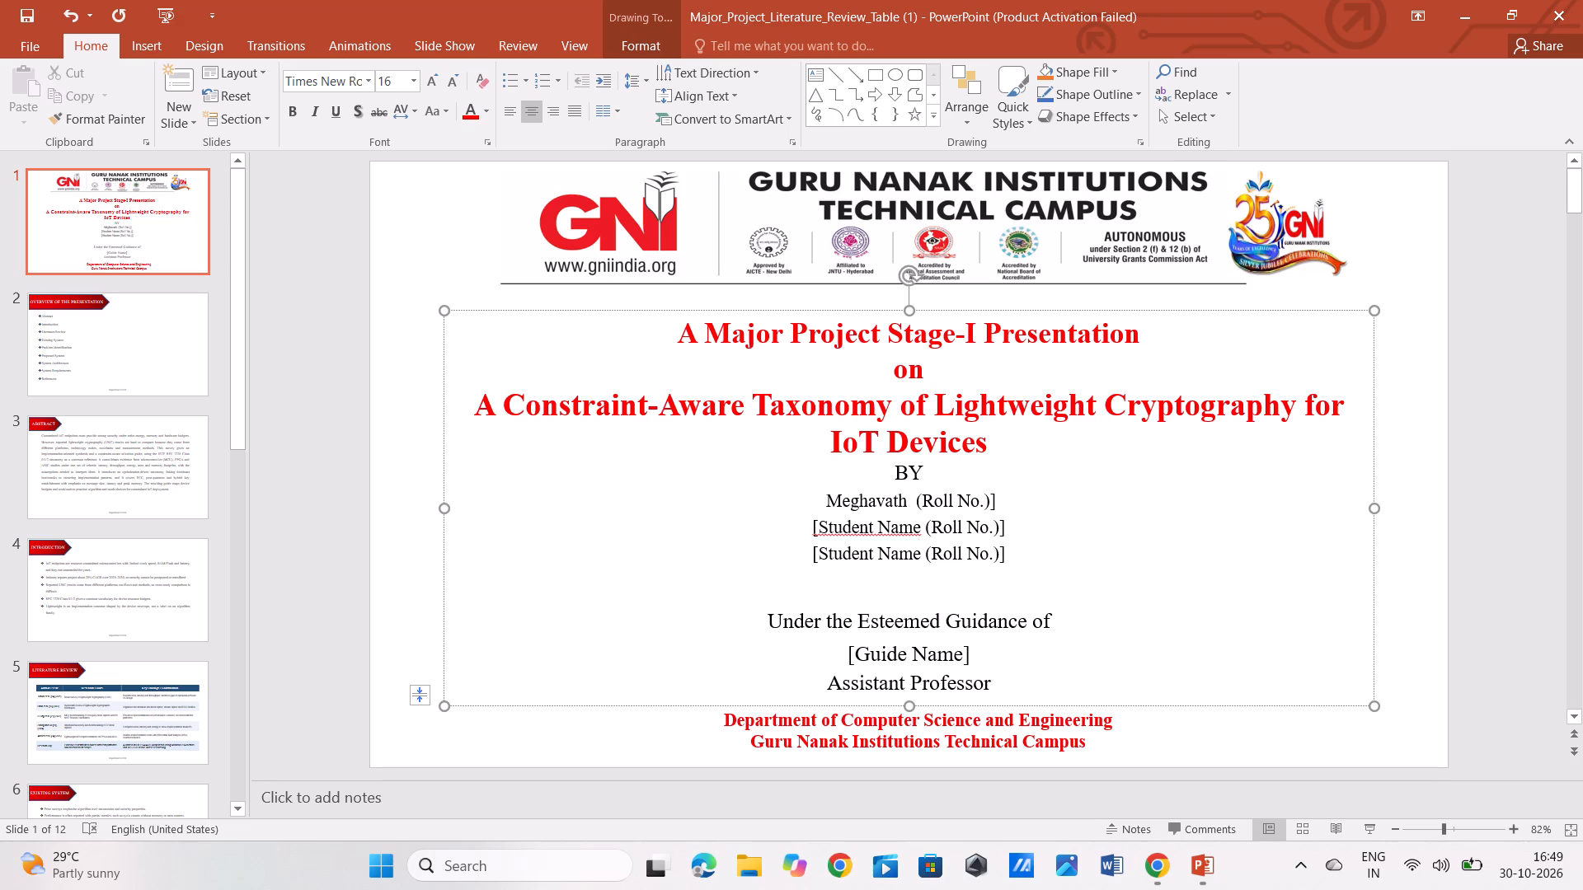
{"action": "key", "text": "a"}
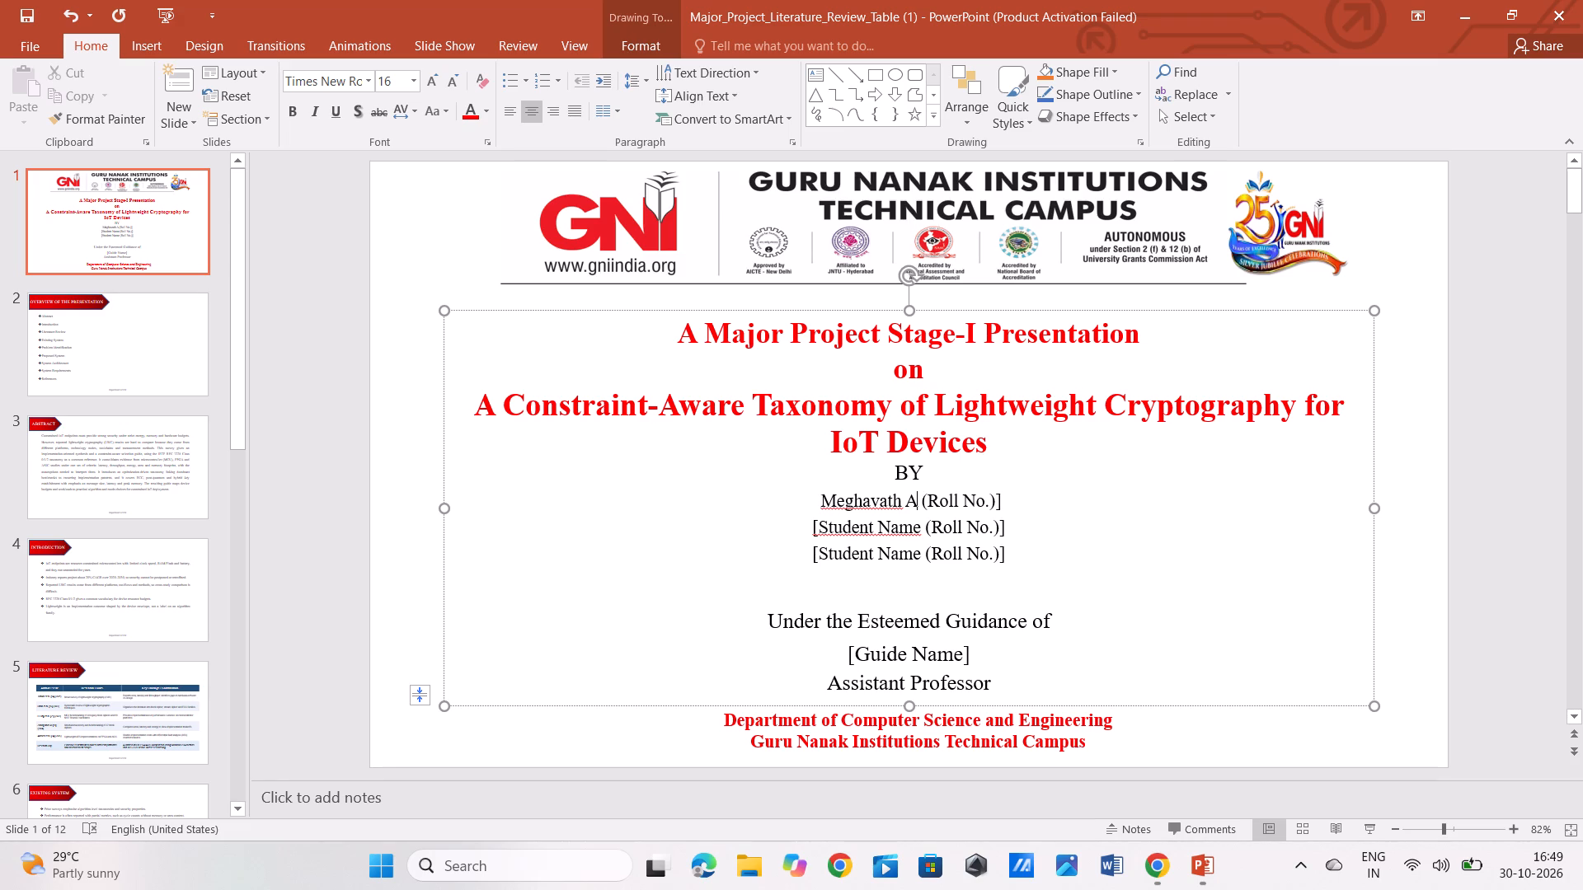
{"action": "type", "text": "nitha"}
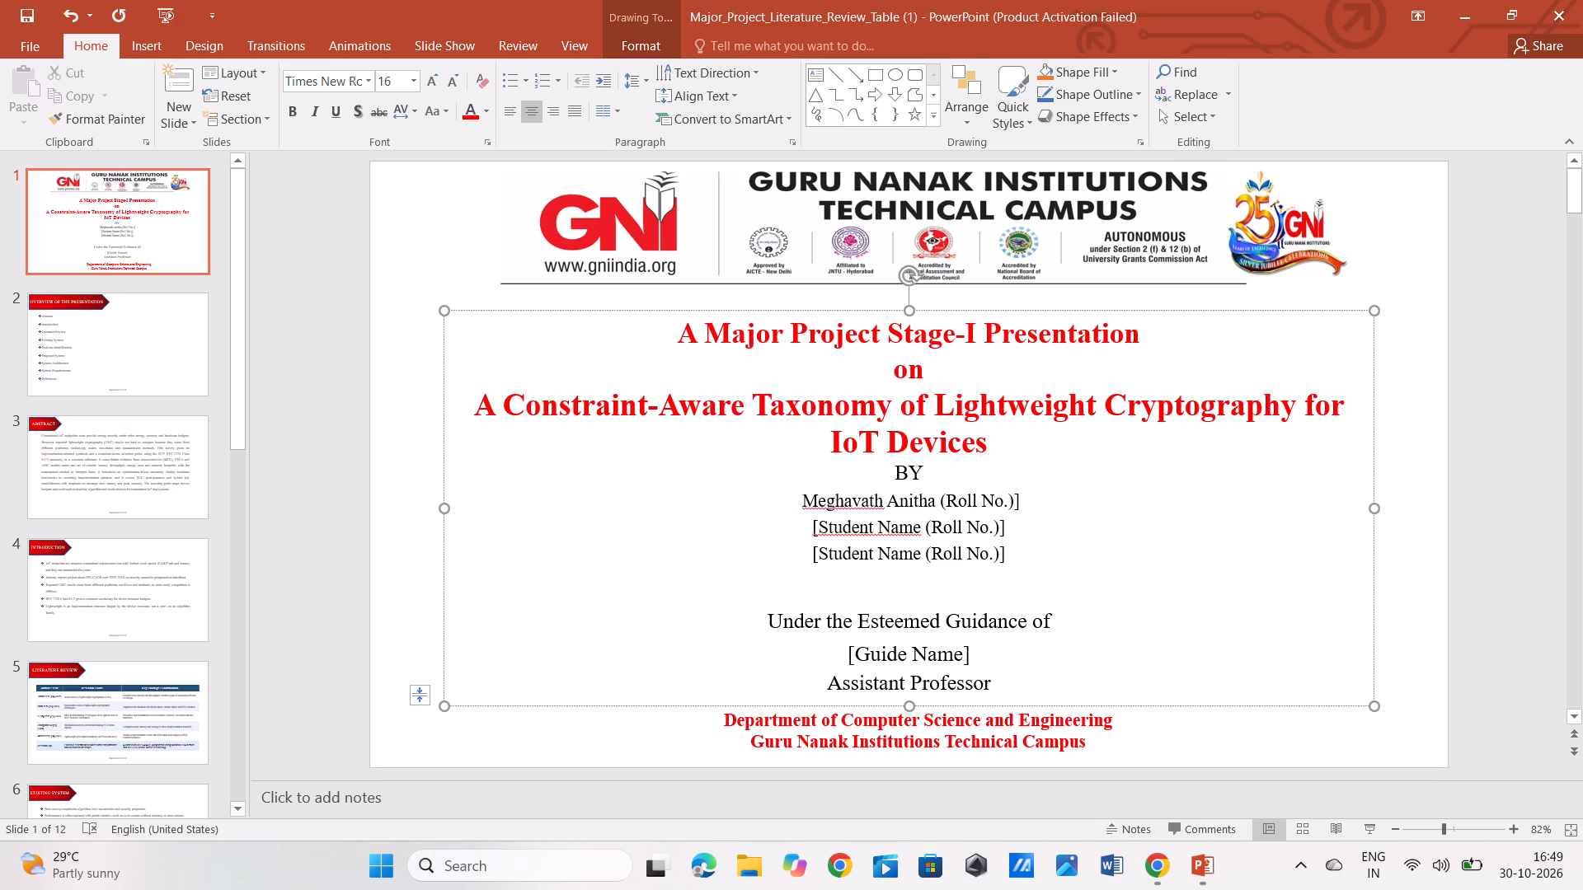
Replace "Roll No." in the first student's line with that student's roll number in the parentheses, and delete the closing square bracket.
{"action": "left_click", "coordinate": [1005, 501]}
{"action": "key", "text": "BackSpace"}
{"action": "key", "text": "BackSpace"}
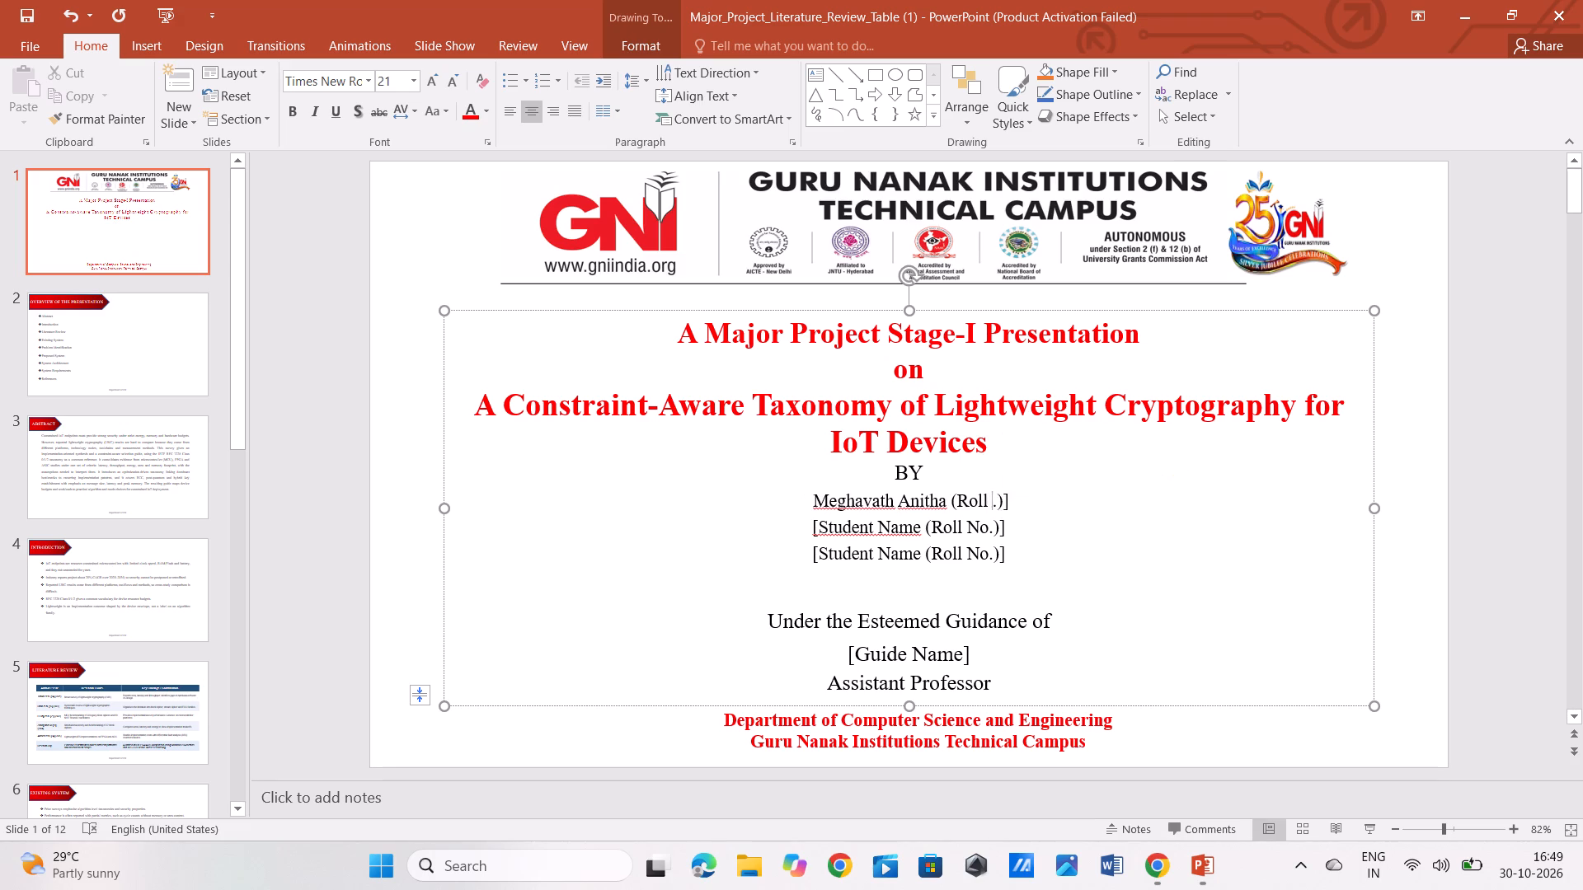
{"action": "key", "text": "BackSpace"}
{"action": "key", "text": "BackSpace"}
{"action": "key", "text": "BackSpace"}
{"action": "key", "text": "BackSpace"}
{"action": "key", "text": "BackSpace"}
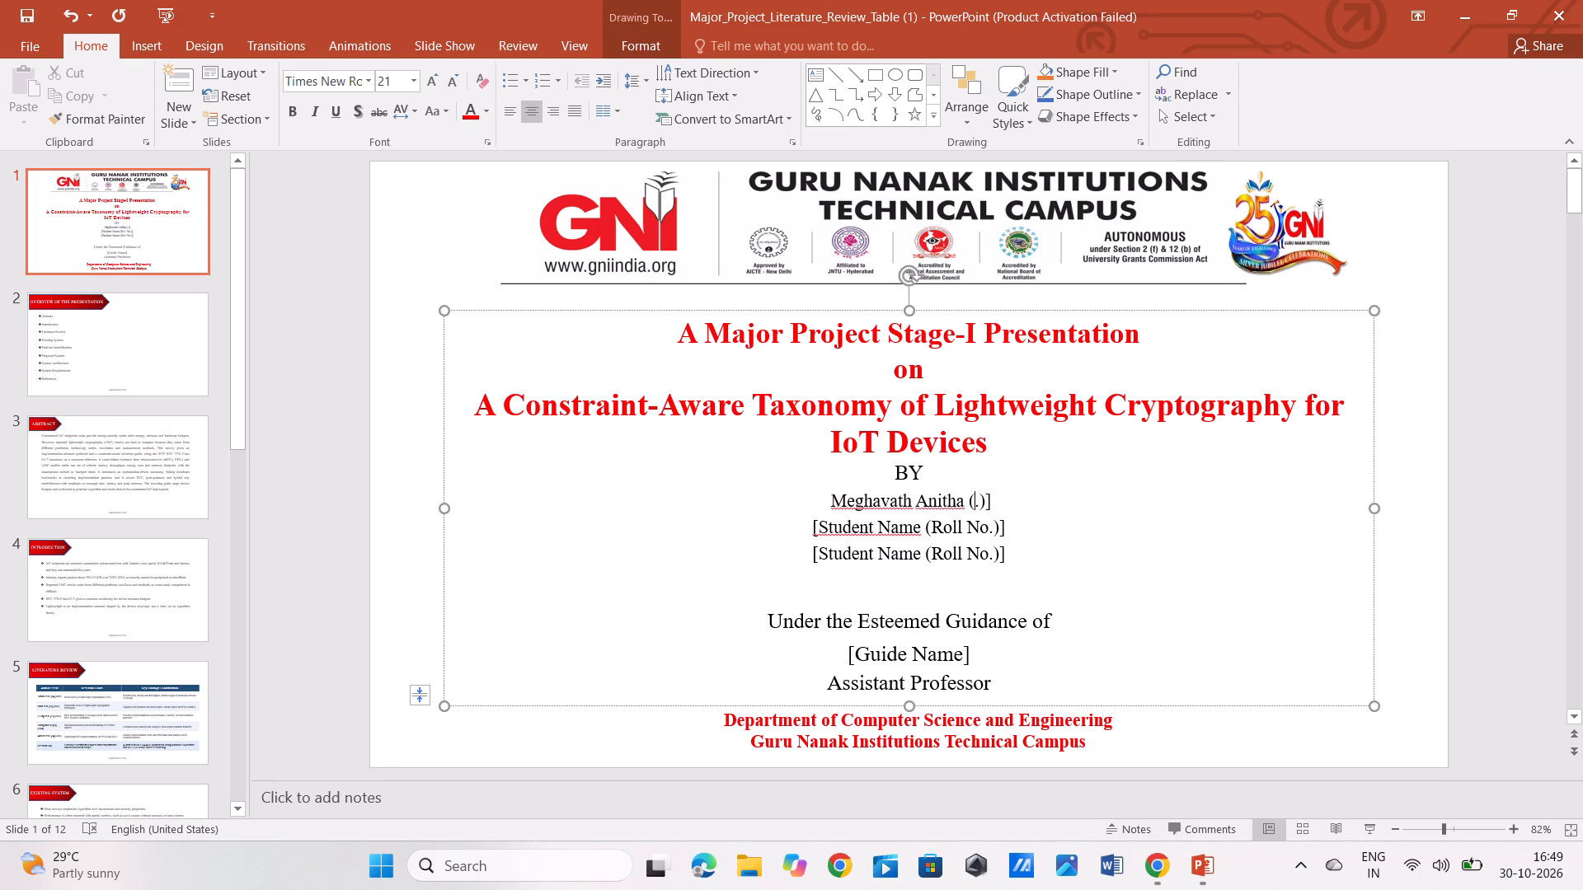
{"action": "left_click", "coordinate": [979, 501]}
{"action": "key", "text": "BackSpace"}
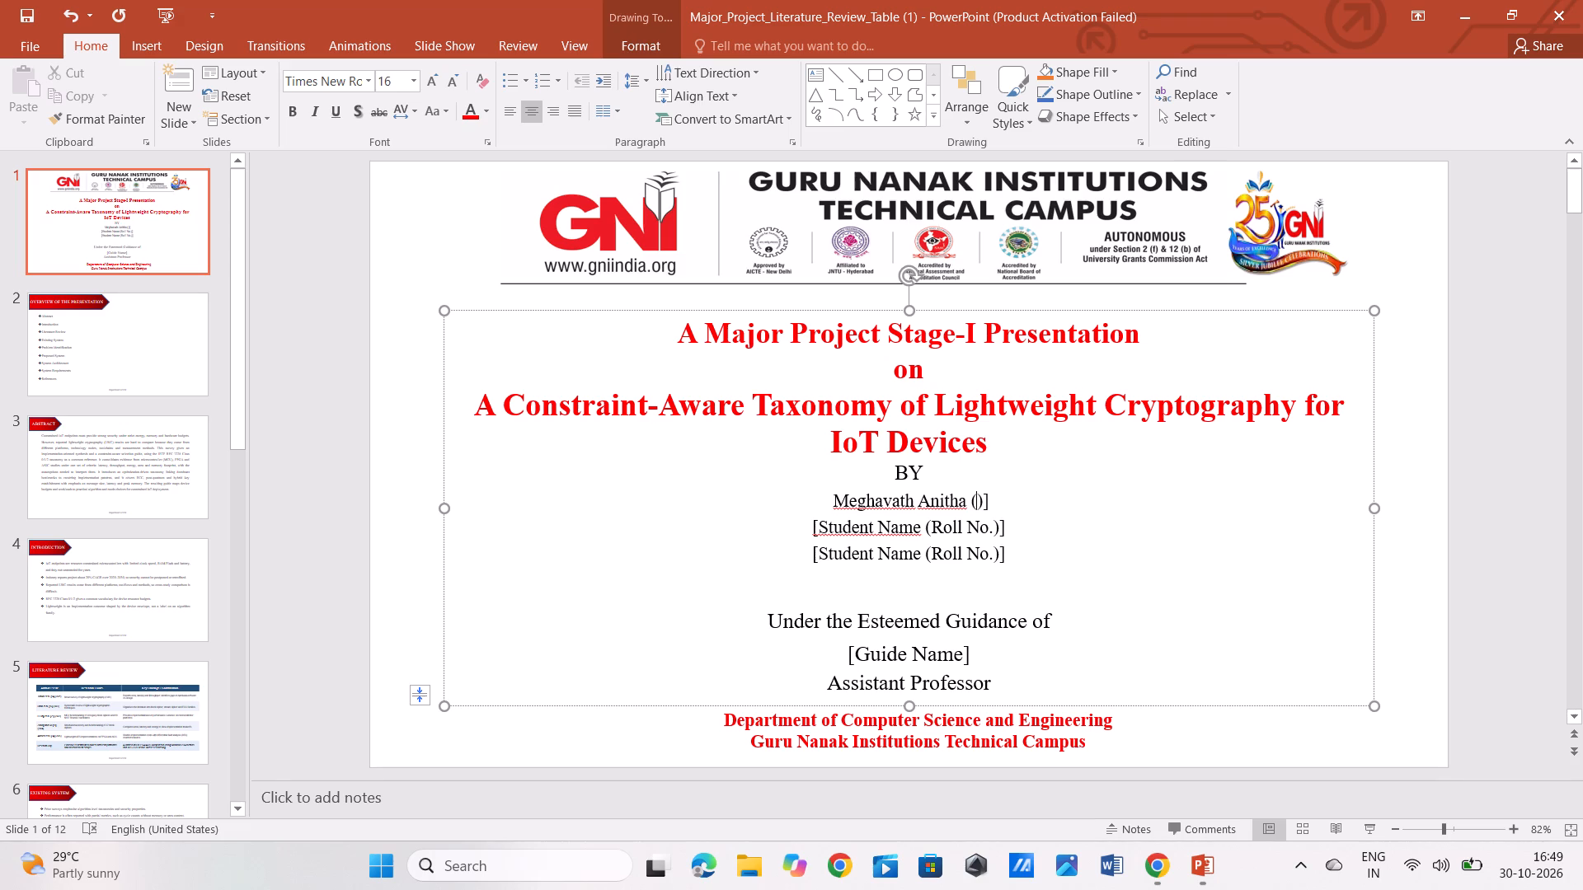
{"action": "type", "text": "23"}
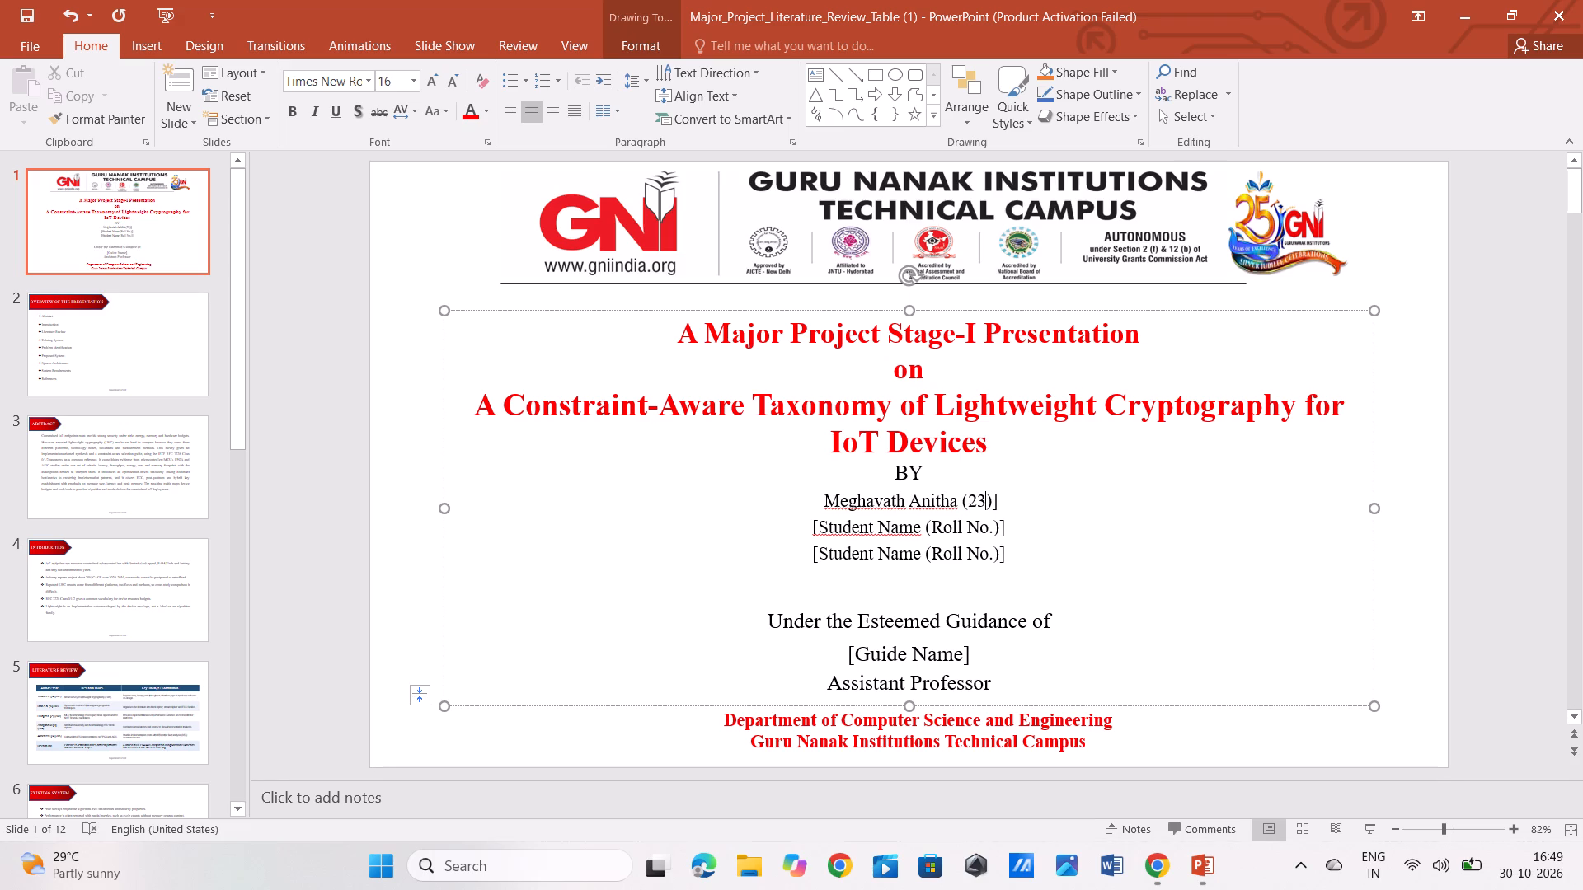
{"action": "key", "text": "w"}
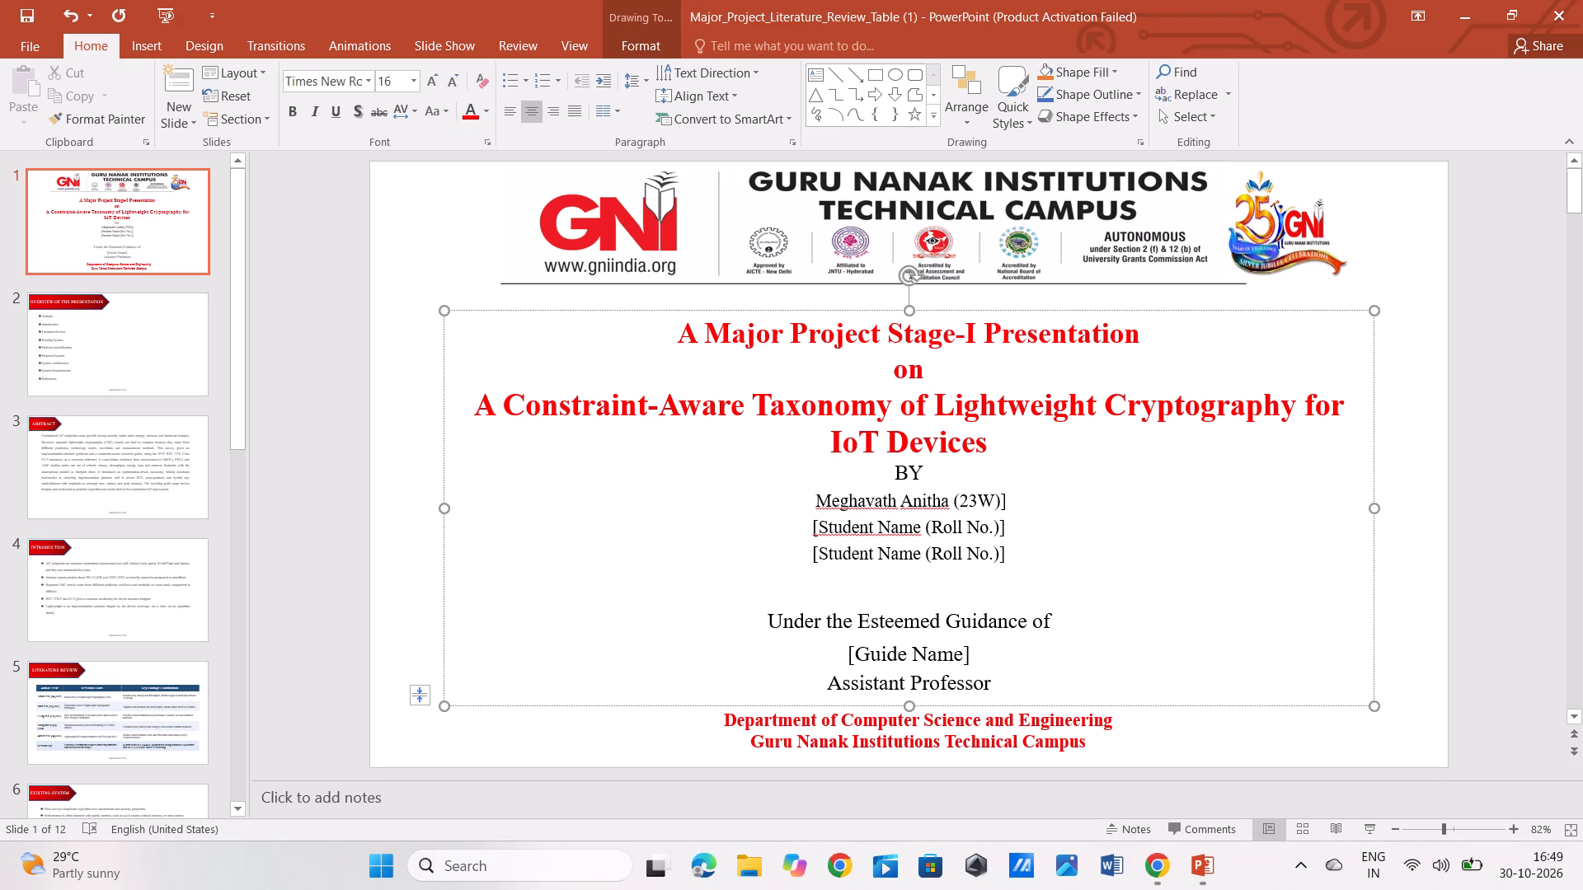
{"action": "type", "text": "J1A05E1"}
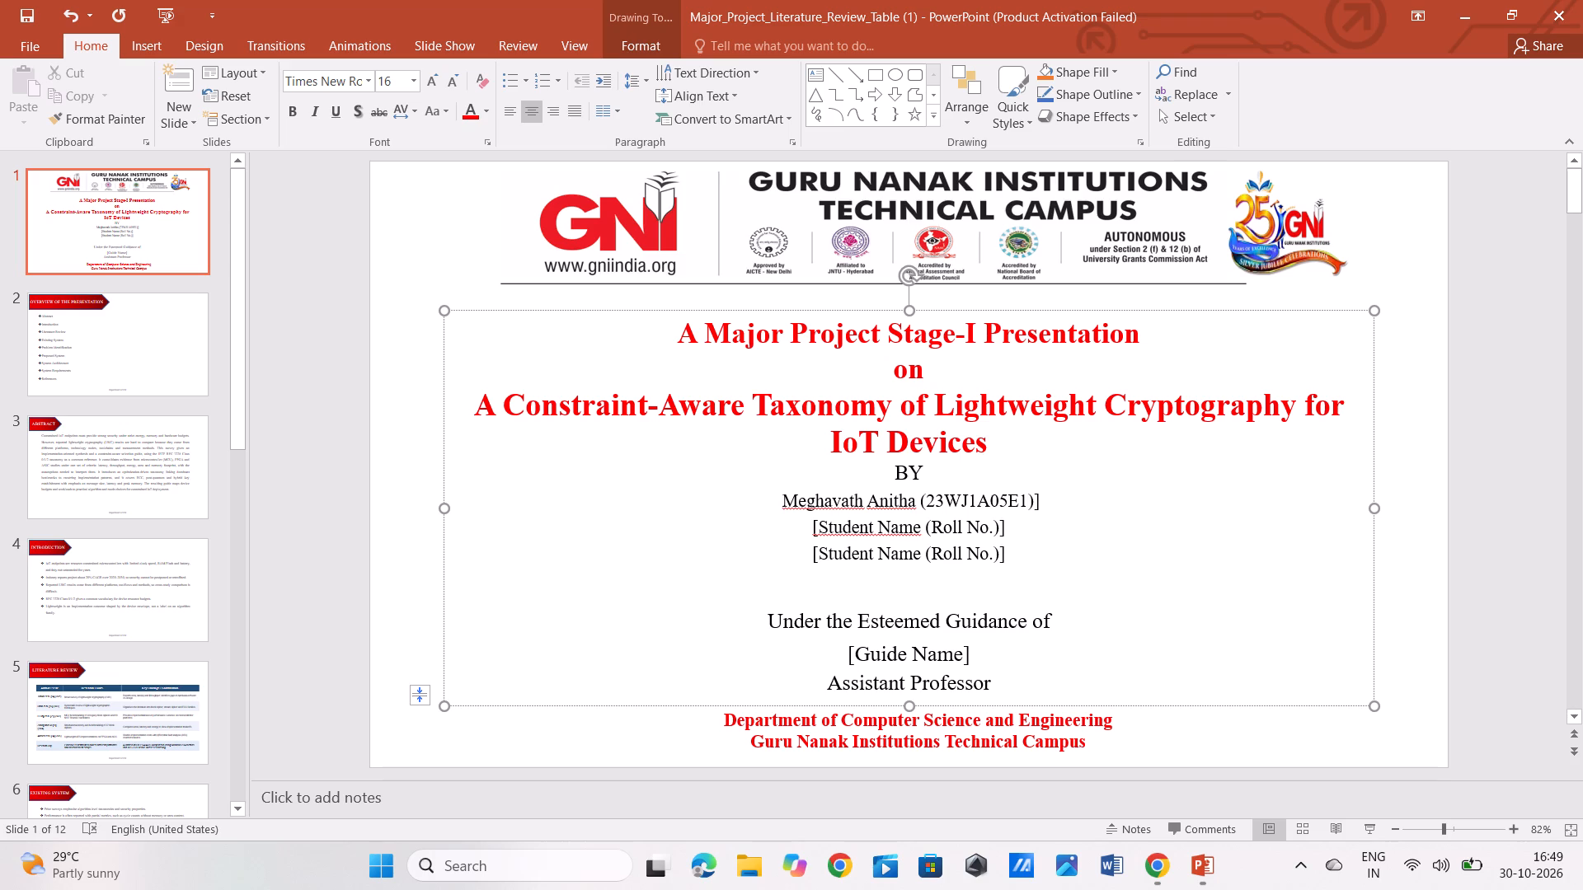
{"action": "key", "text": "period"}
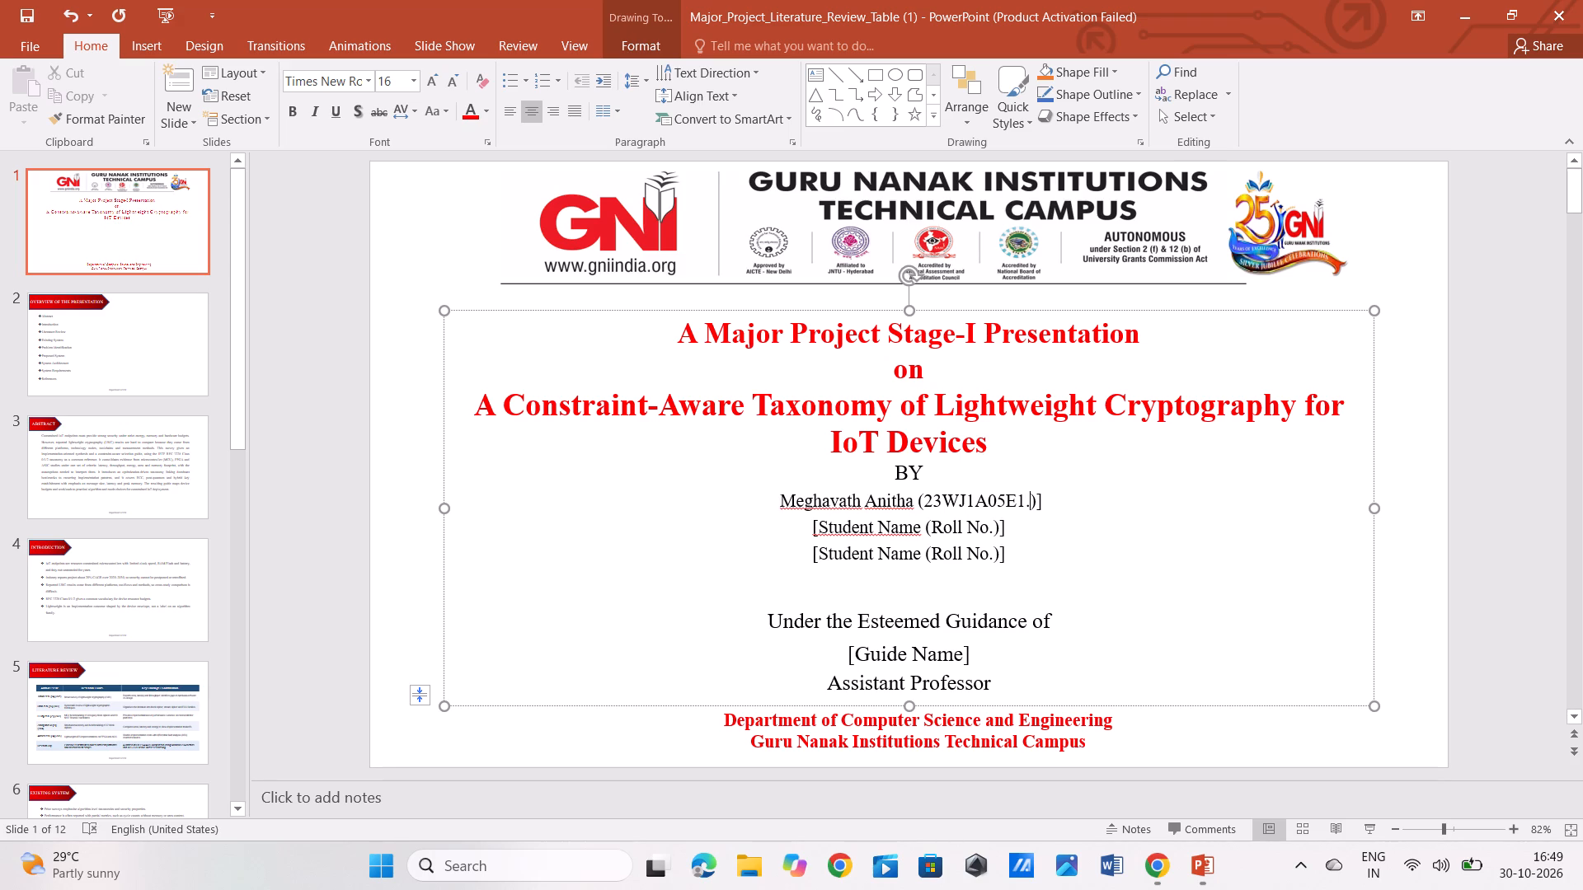
{"action": "left_click", "coordinate": [1051, 500]}
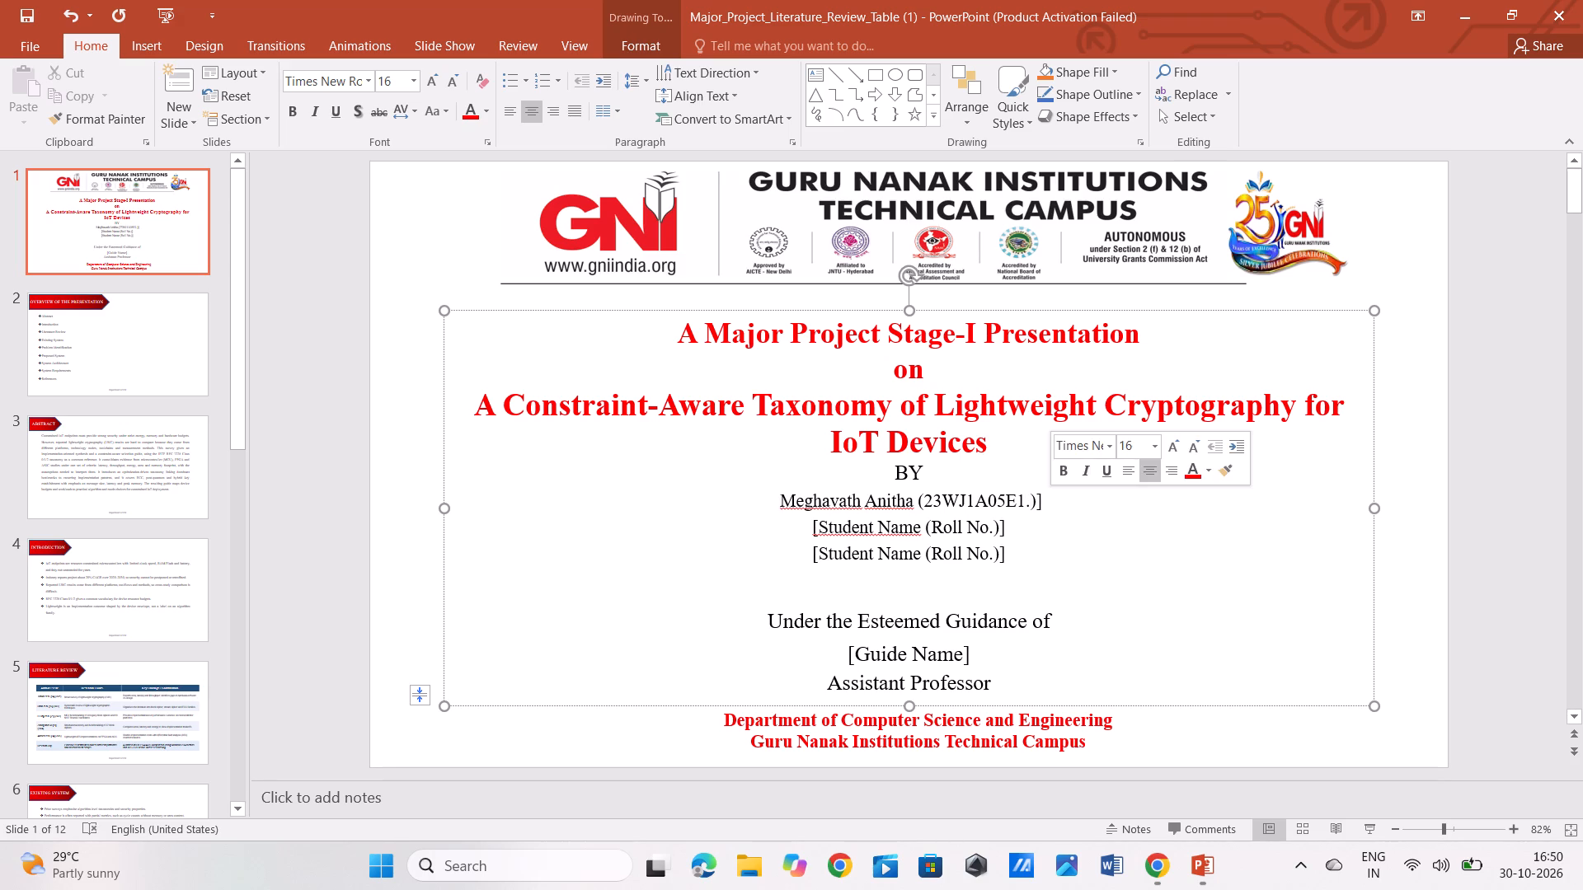
{"action": "key", "text": "BackSpace"}
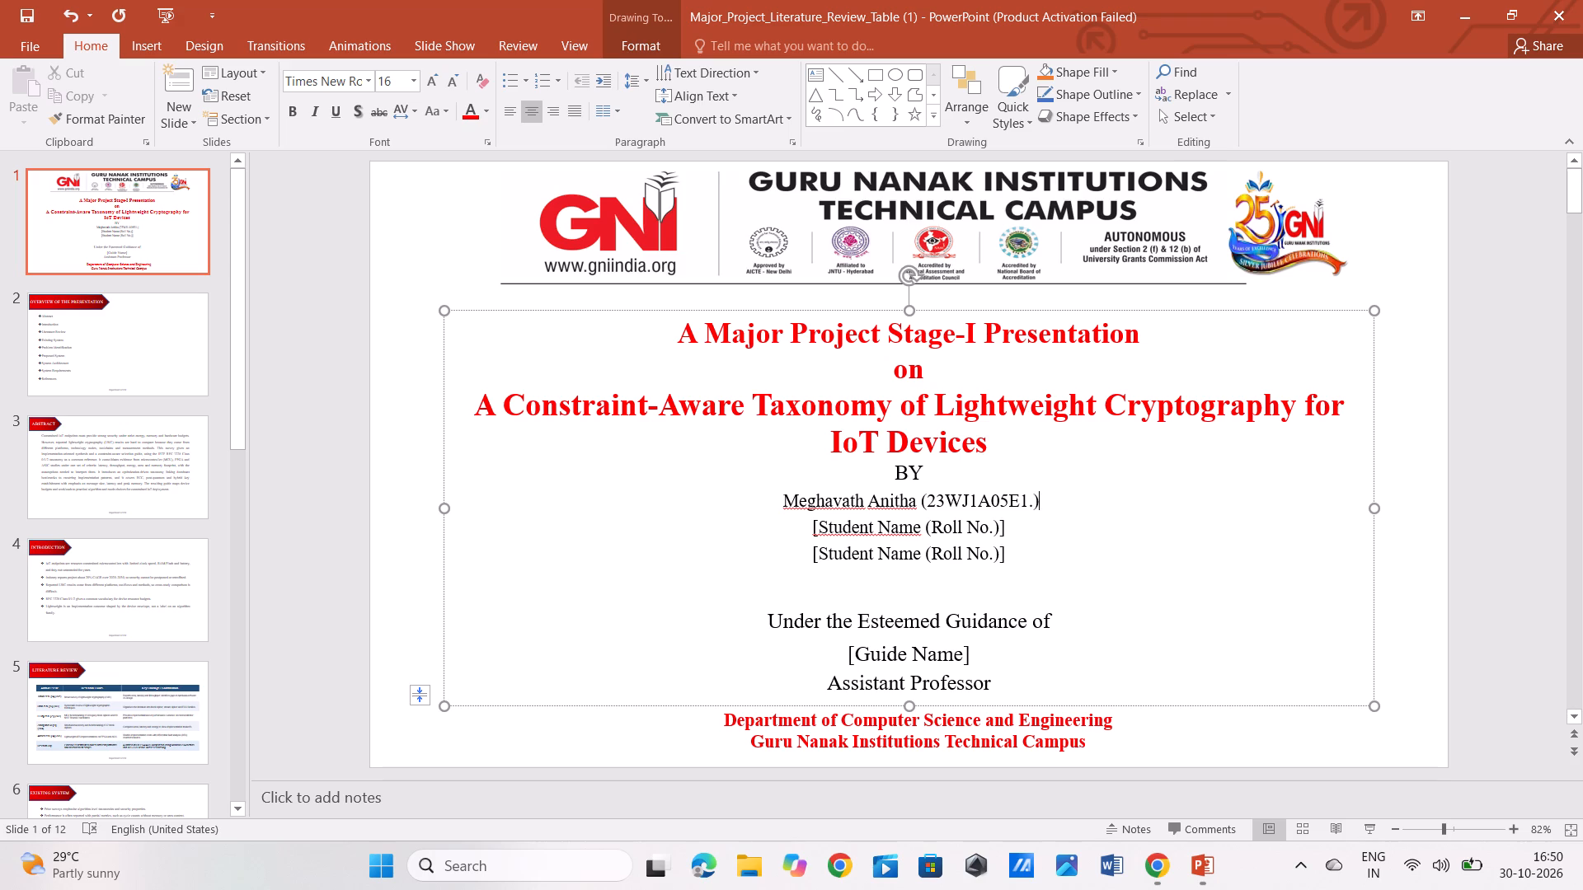
Replace "[Student Name" in the second placeholder line with the second student's name, capitalising each part and dropping the opening bracket.
{"action": "left_click", "coordinate": [920, 529]}
{"action": "key", "text": "BackSpace"}
{"action": "key", "text": "BackSpace"}
{"action": "key", "text": "BackSpace"}
{"action": "key", "text": "BackSpace"}
{"action": "key", "text": "BackSpace"}
{"action": "key", "text": "BackSpace"}
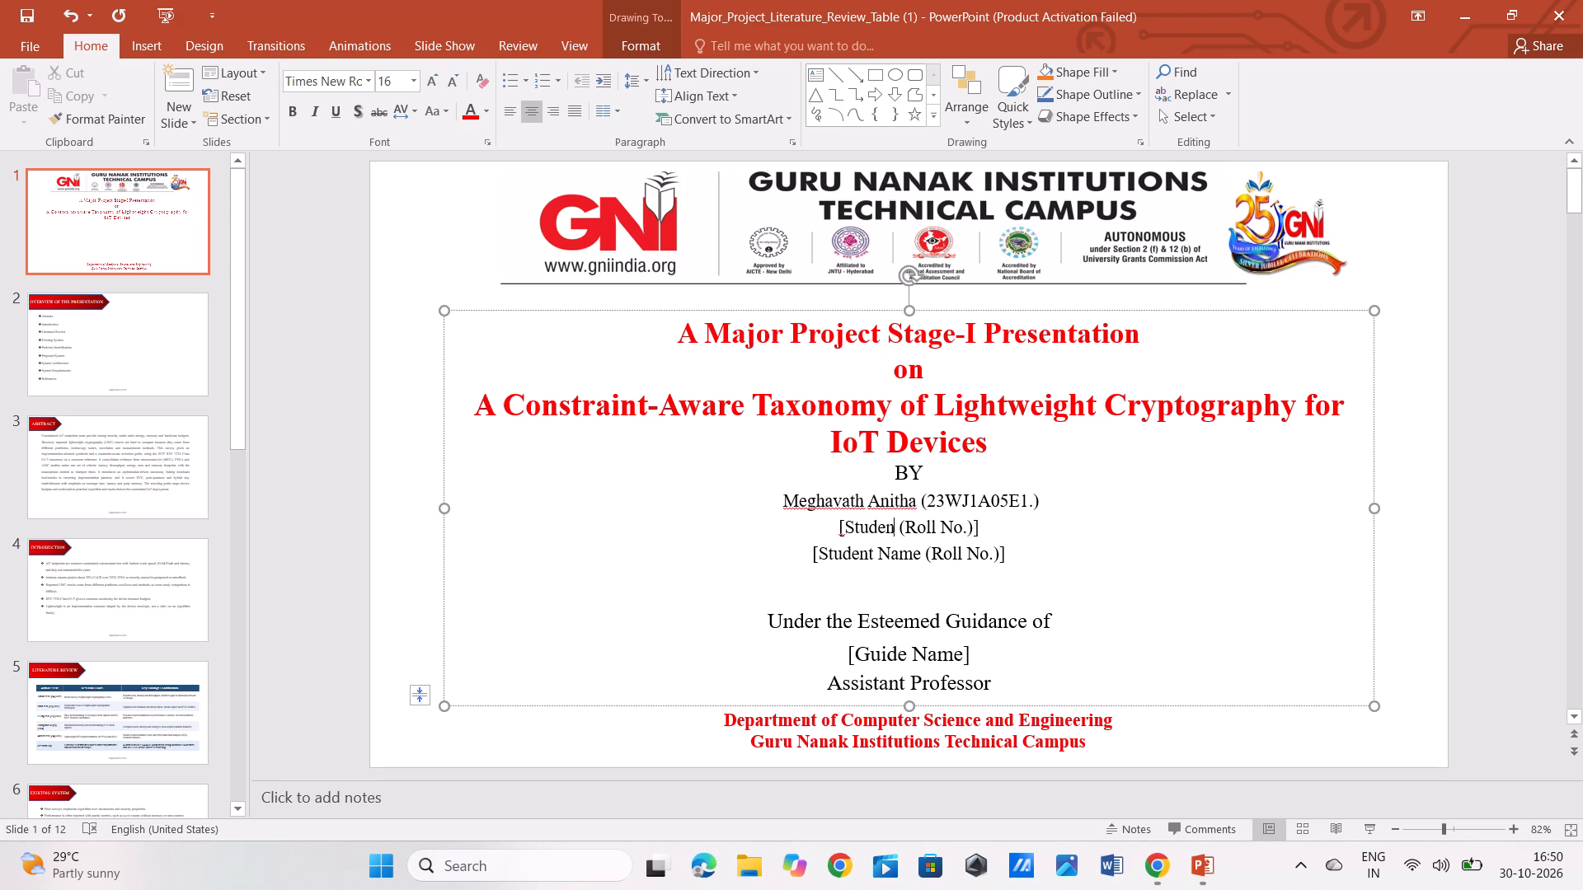
{"action": "key", "text": "BackSpace"}
{"action": "key", "text": "BackSpace"}
{"action": "key", "text": "BackSpace"}
{"action": "key", "text": "BackSpace"}
{"action": "key", "text": "BackSpace"}
{"action": "key", "text": "BackSpace"}
{"action": "key", "text": "BackSpace"}
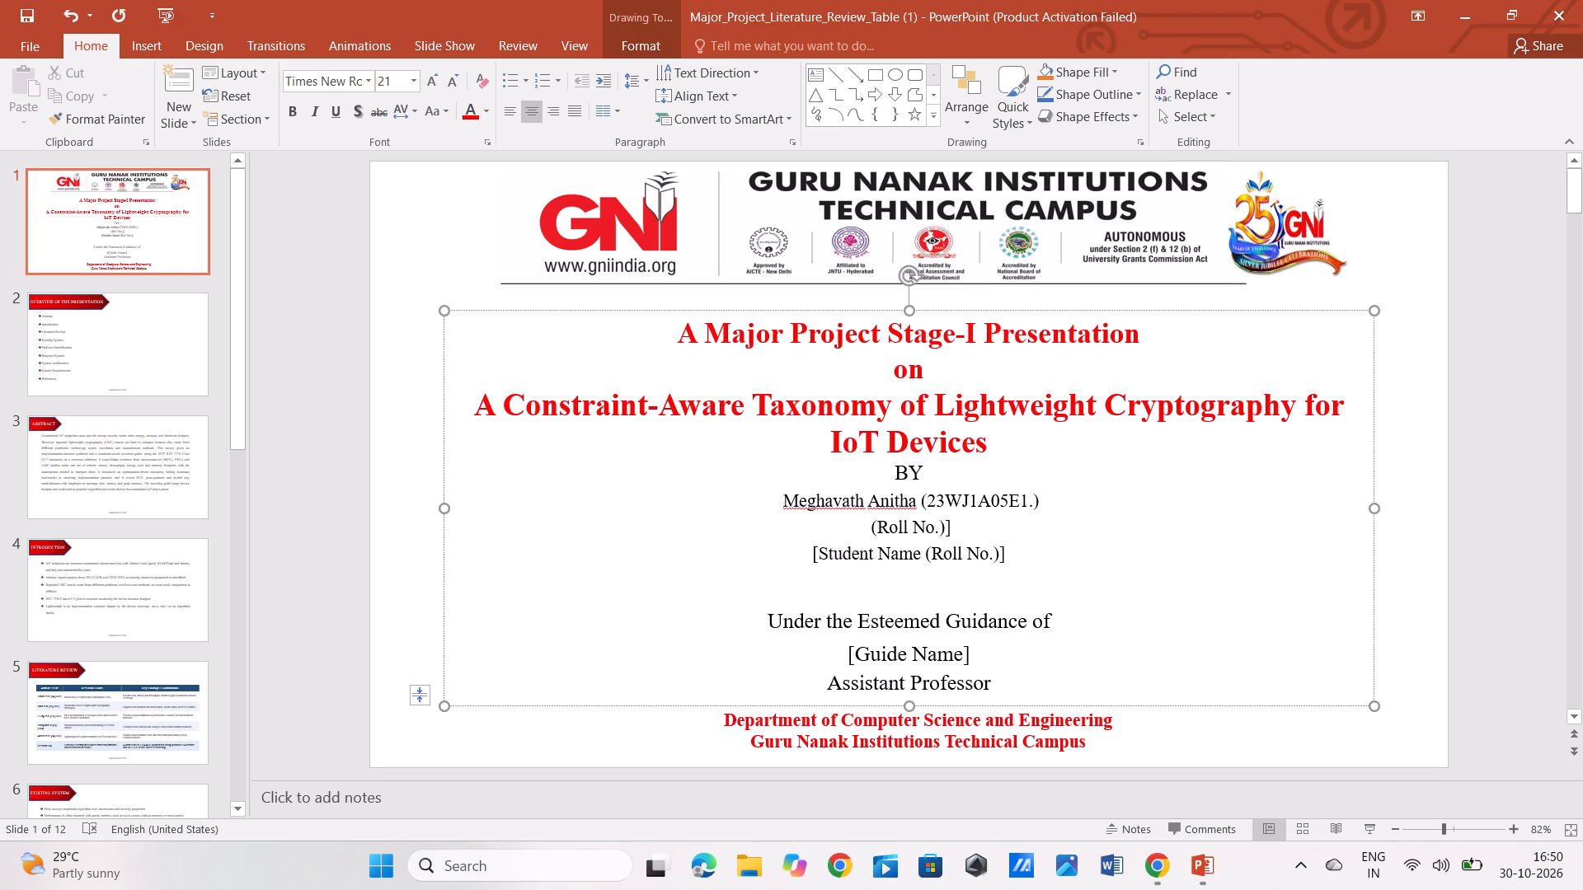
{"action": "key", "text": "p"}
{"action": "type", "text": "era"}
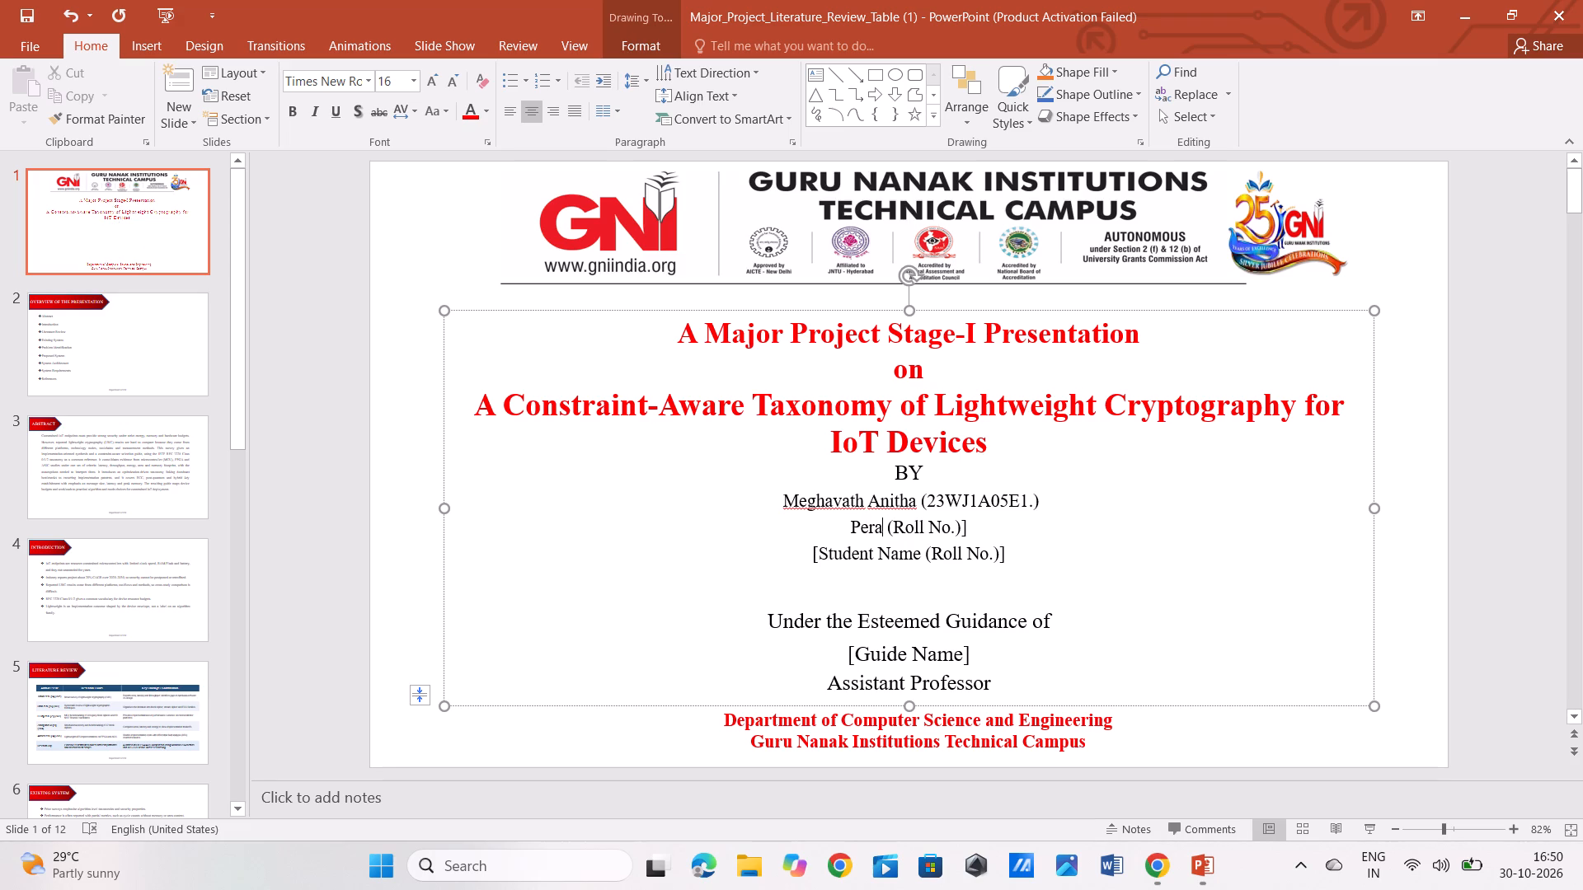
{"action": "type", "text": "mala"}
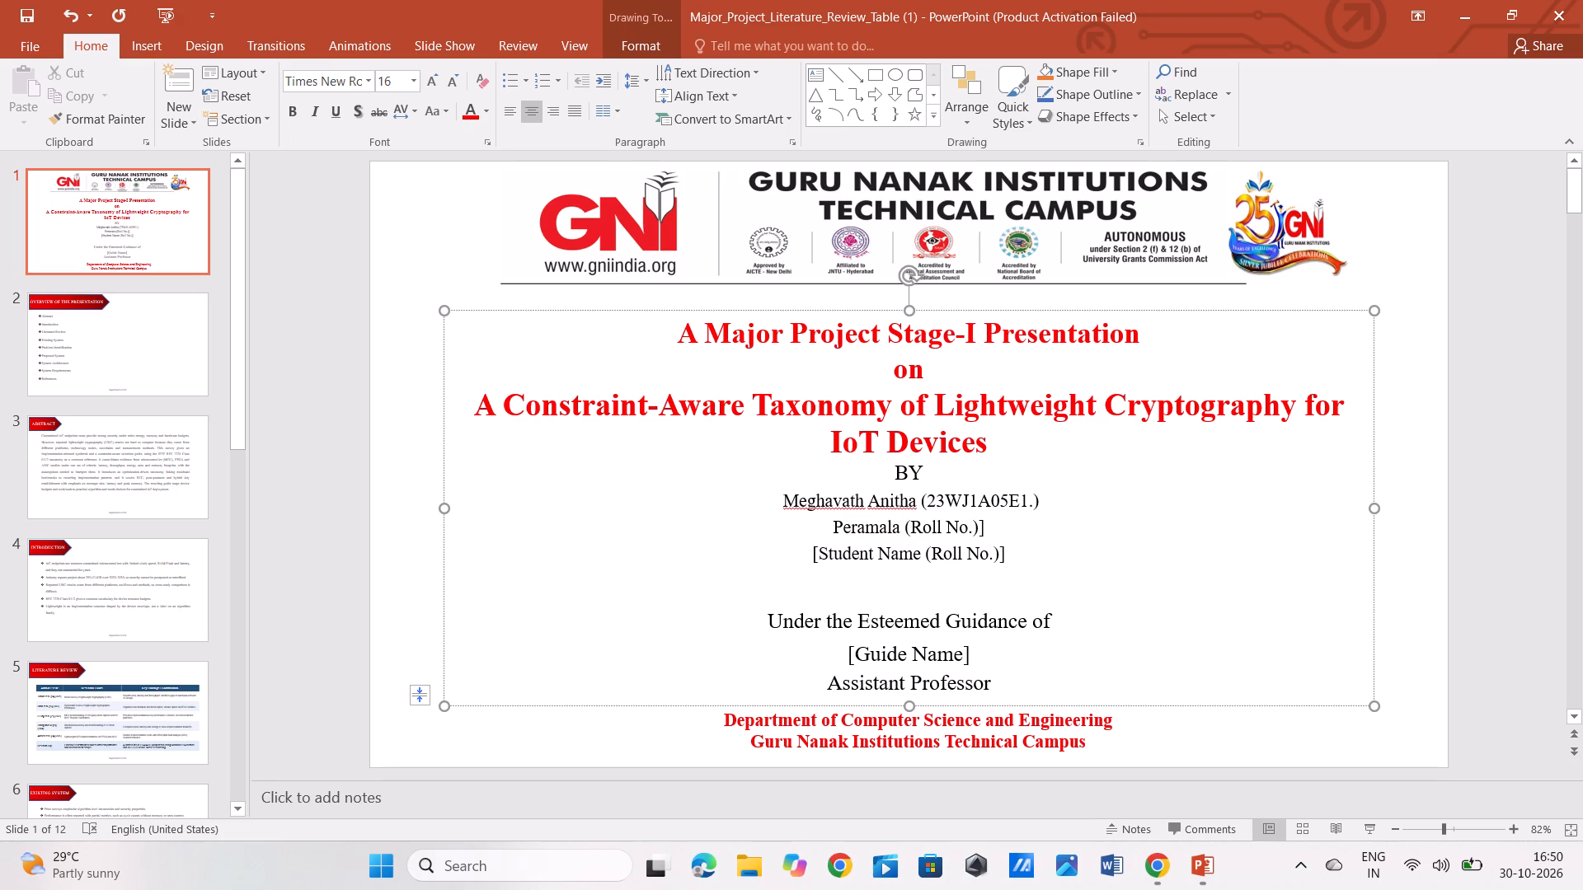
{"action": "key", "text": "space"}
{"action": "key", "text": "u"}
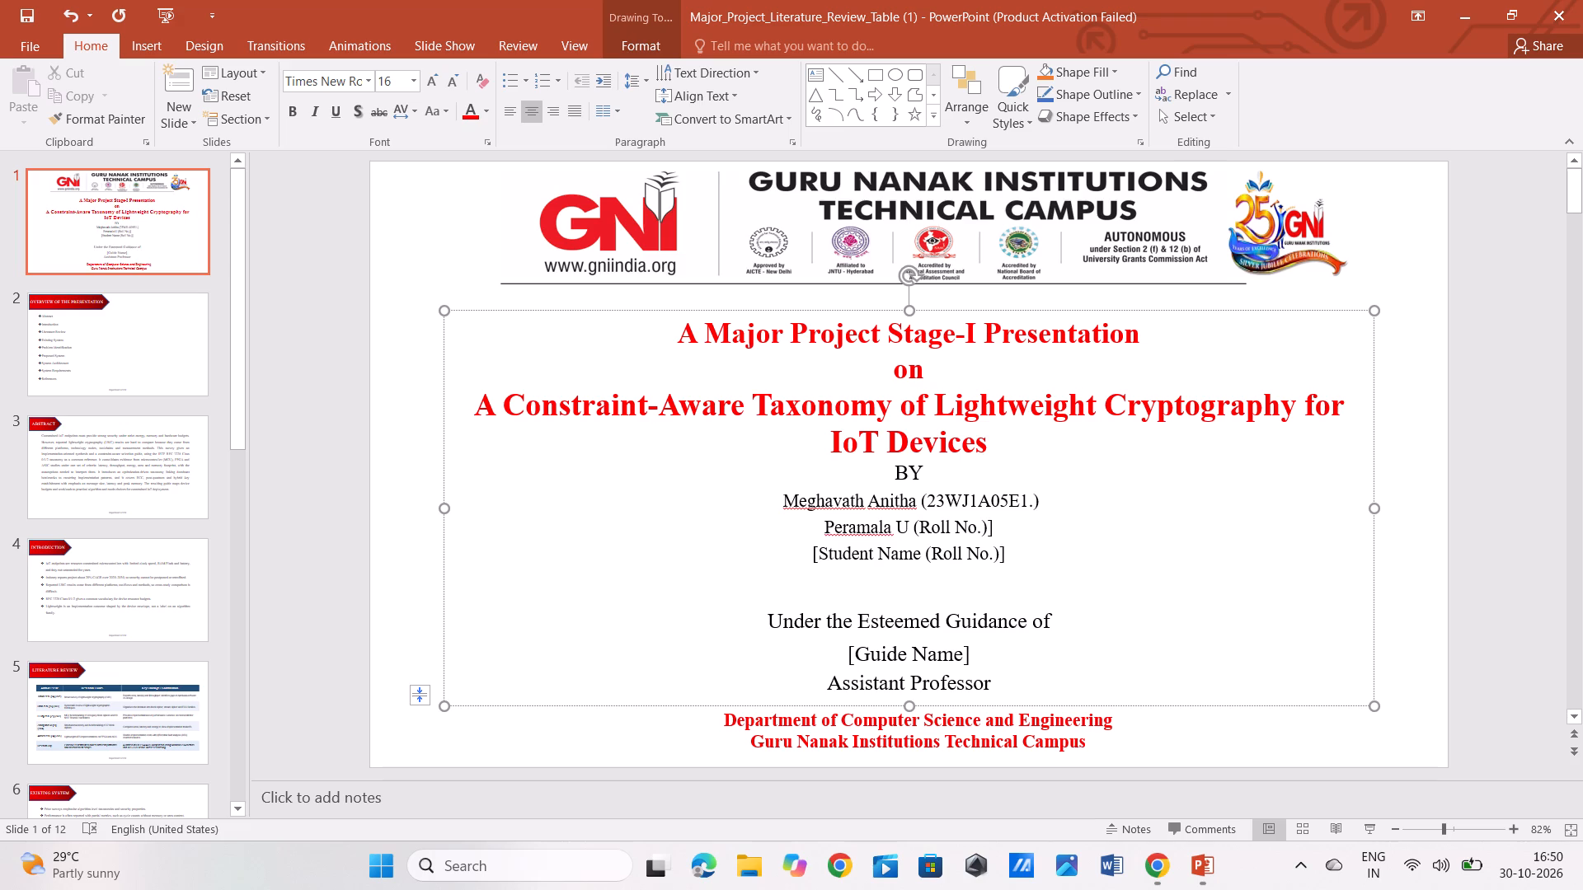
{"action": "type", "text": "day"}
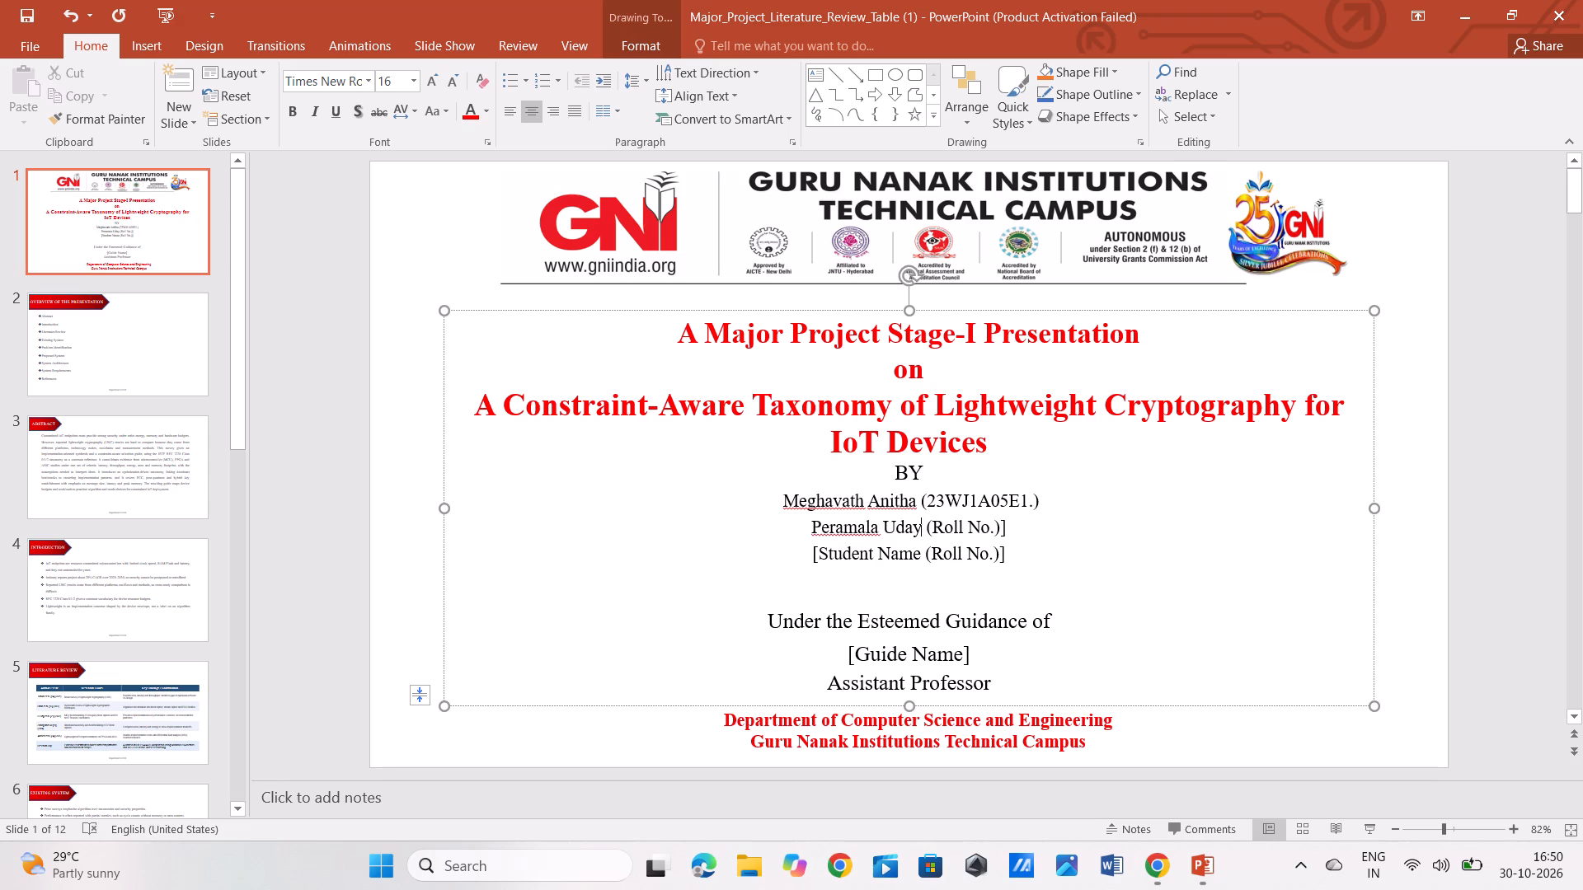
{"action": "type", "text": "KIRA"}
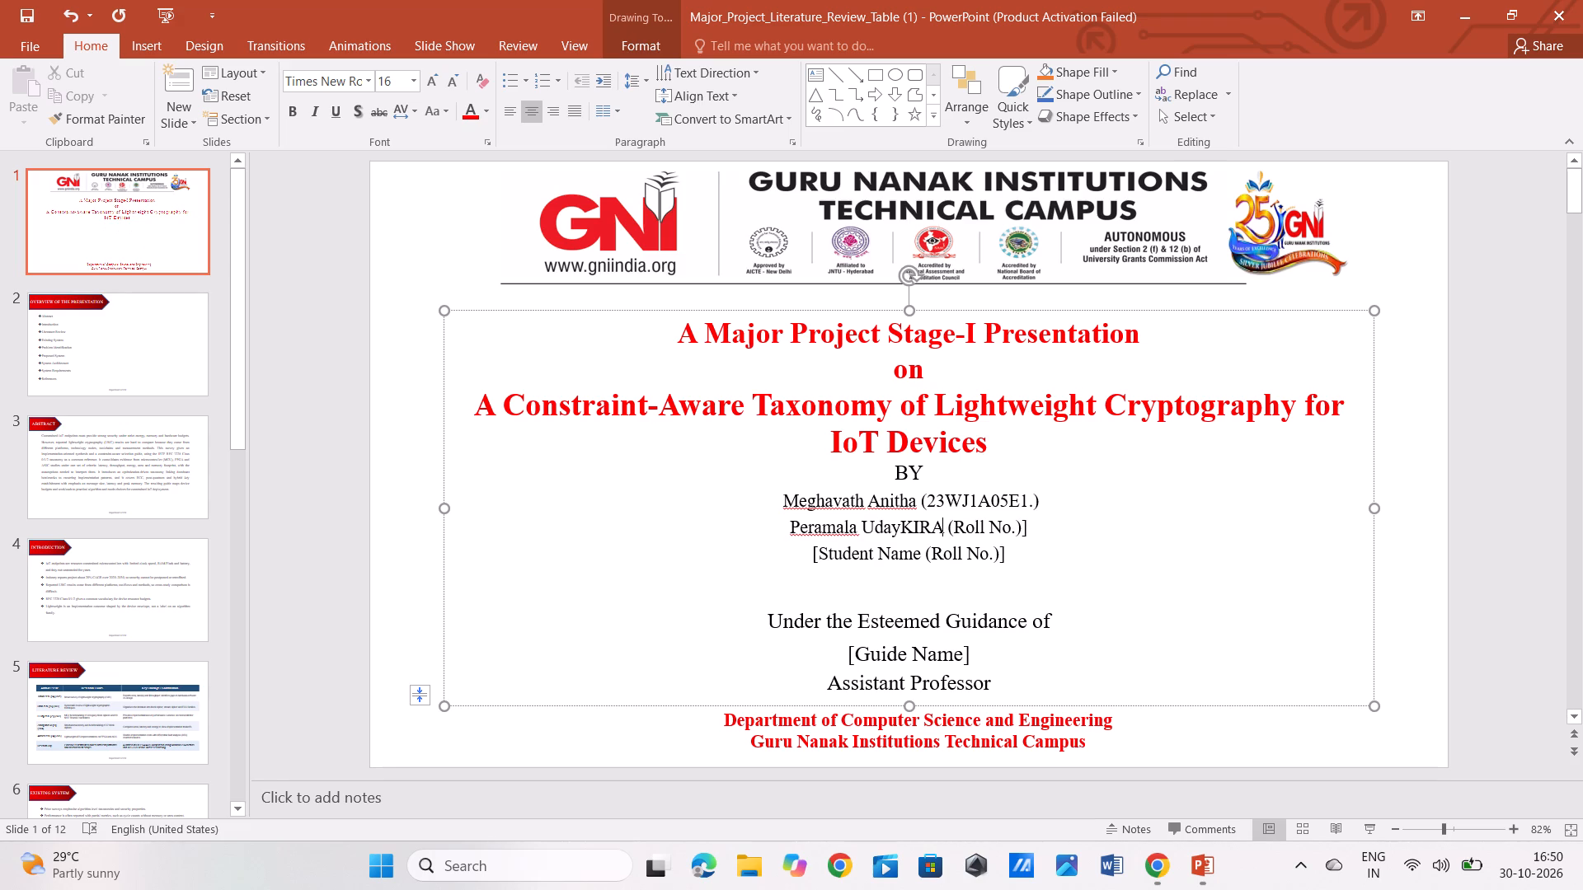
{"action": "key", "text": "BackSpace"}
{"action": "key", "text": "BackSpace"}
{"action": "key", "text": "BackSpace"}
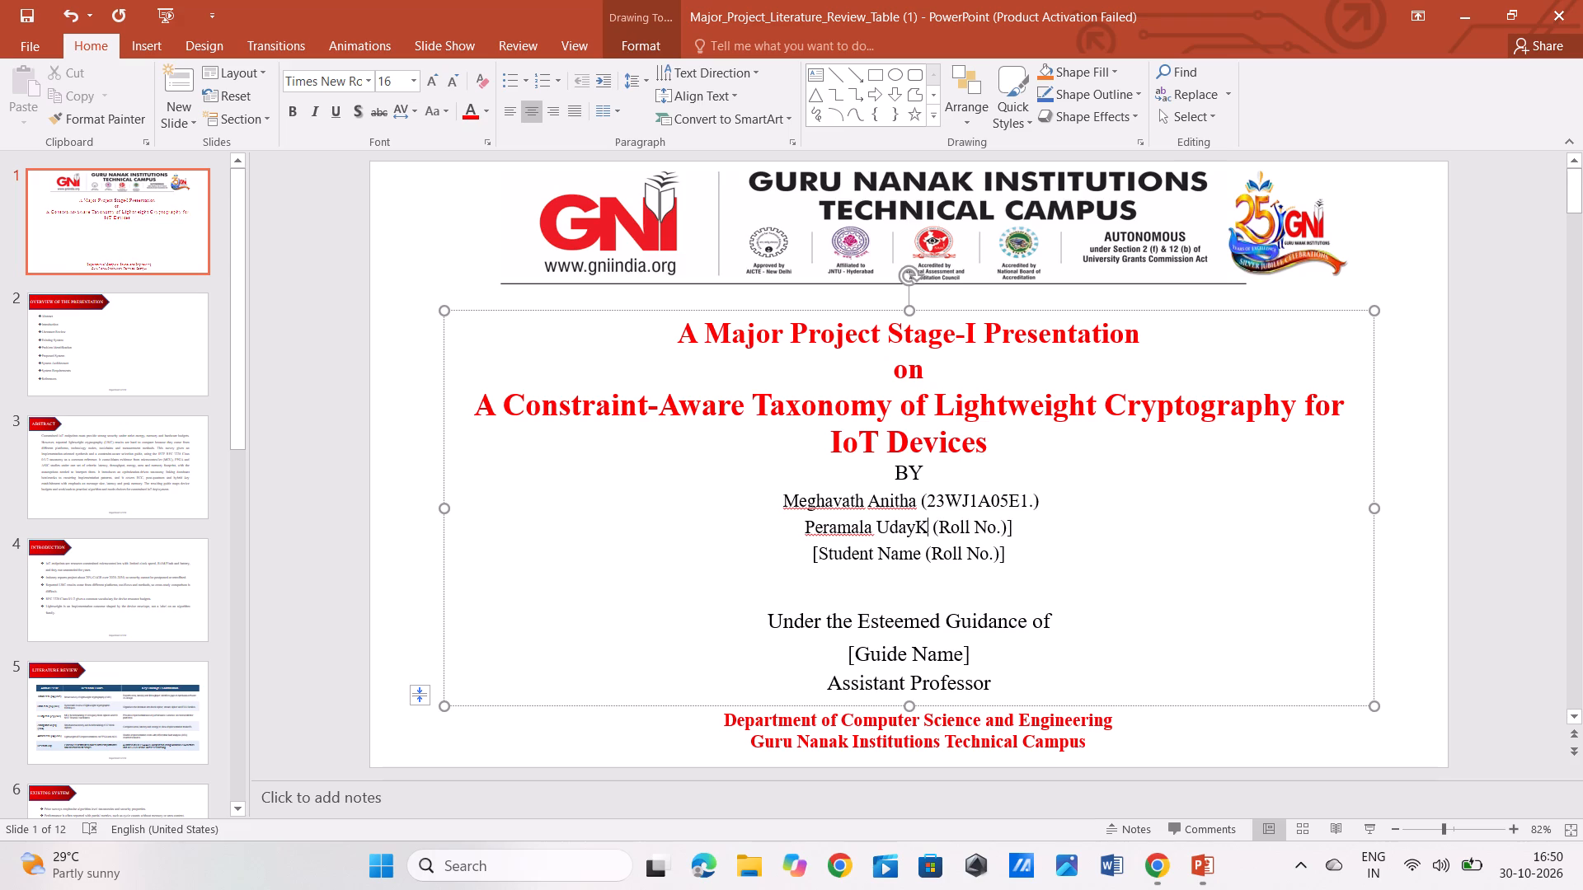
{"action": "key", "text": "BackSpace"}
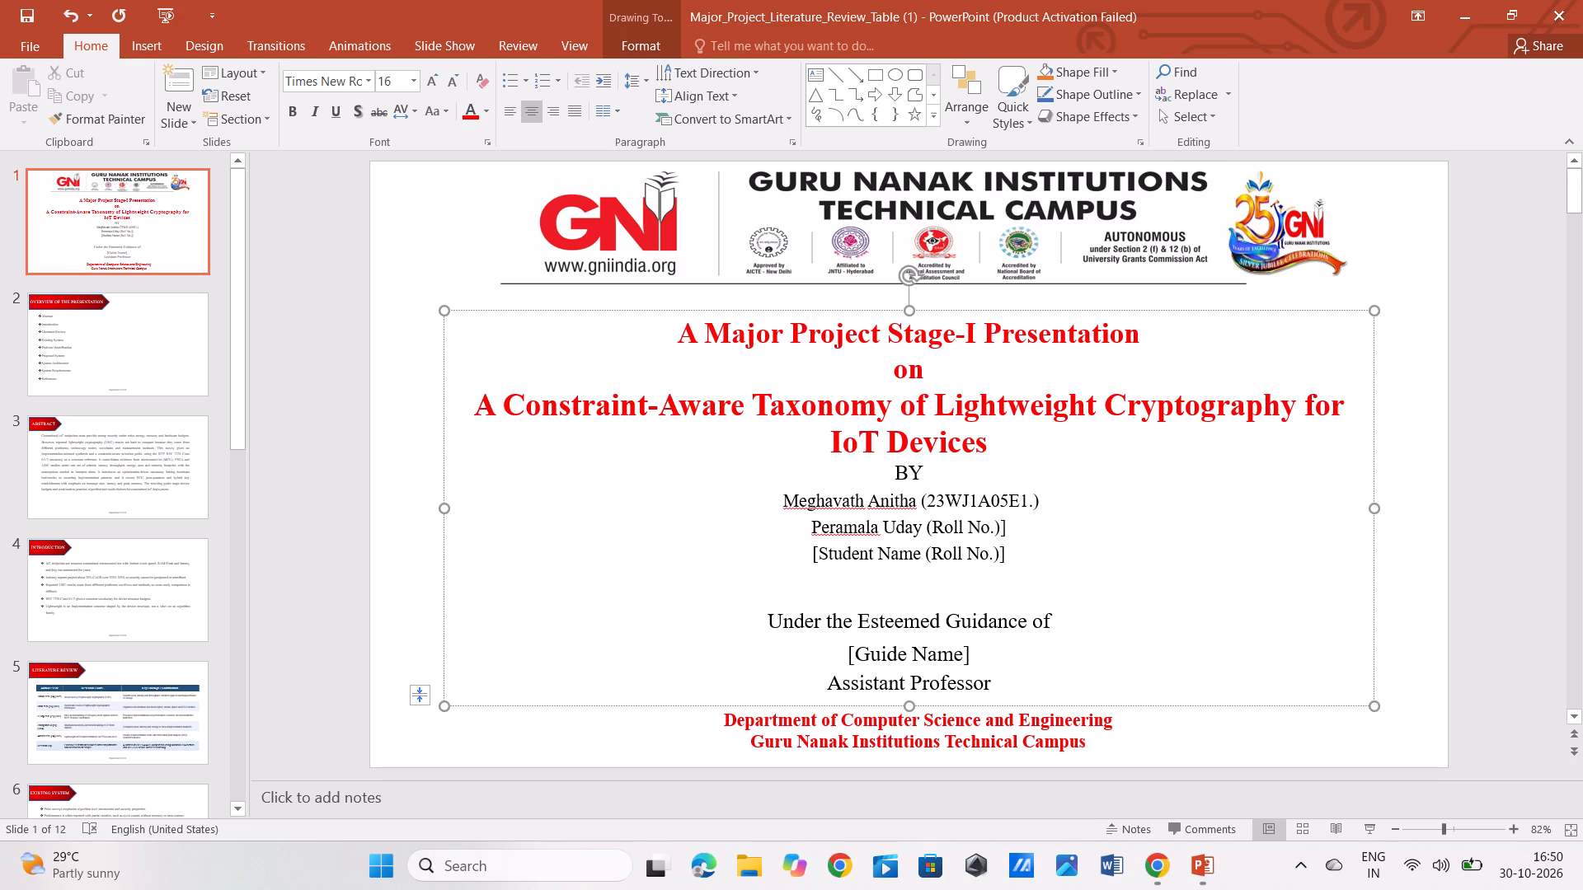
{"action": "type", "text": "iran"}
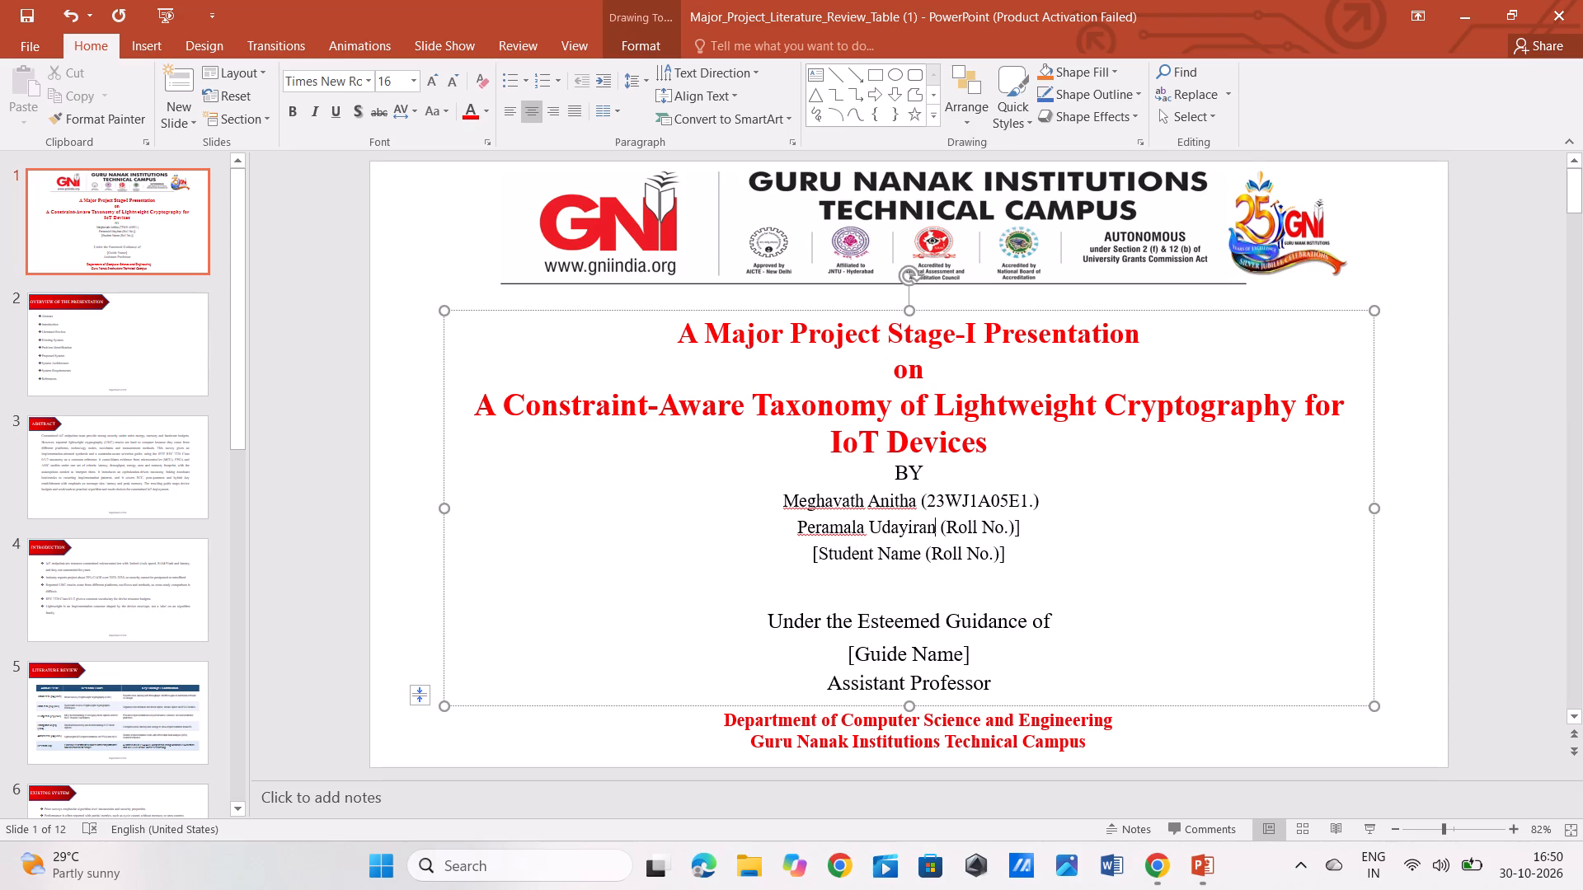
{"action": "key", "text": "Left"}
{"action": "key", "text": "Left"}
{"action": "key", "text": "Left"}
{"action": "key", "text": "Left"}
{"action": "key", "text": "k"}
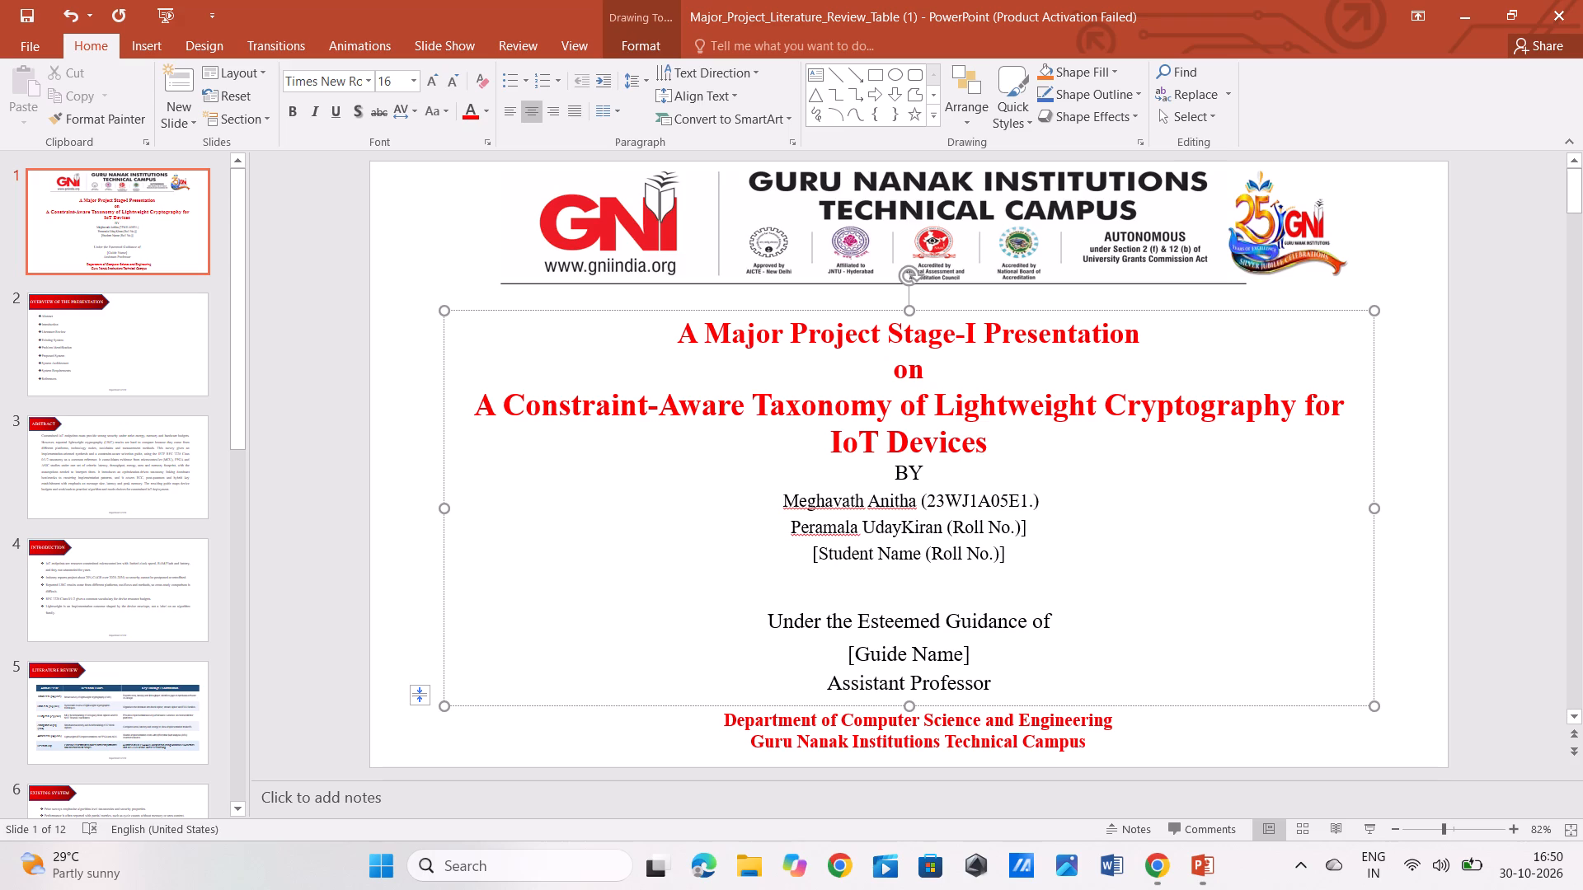
Replace "Roll No." in the second student's line with that student's roll number in the parentheses, and delete the closing square bracket.
{"action": "left_click", "coordinate": [1016, 531]}
{"action": "key", "text": "BackSpace"}
{"action": "key", "text": "BackSpace"}
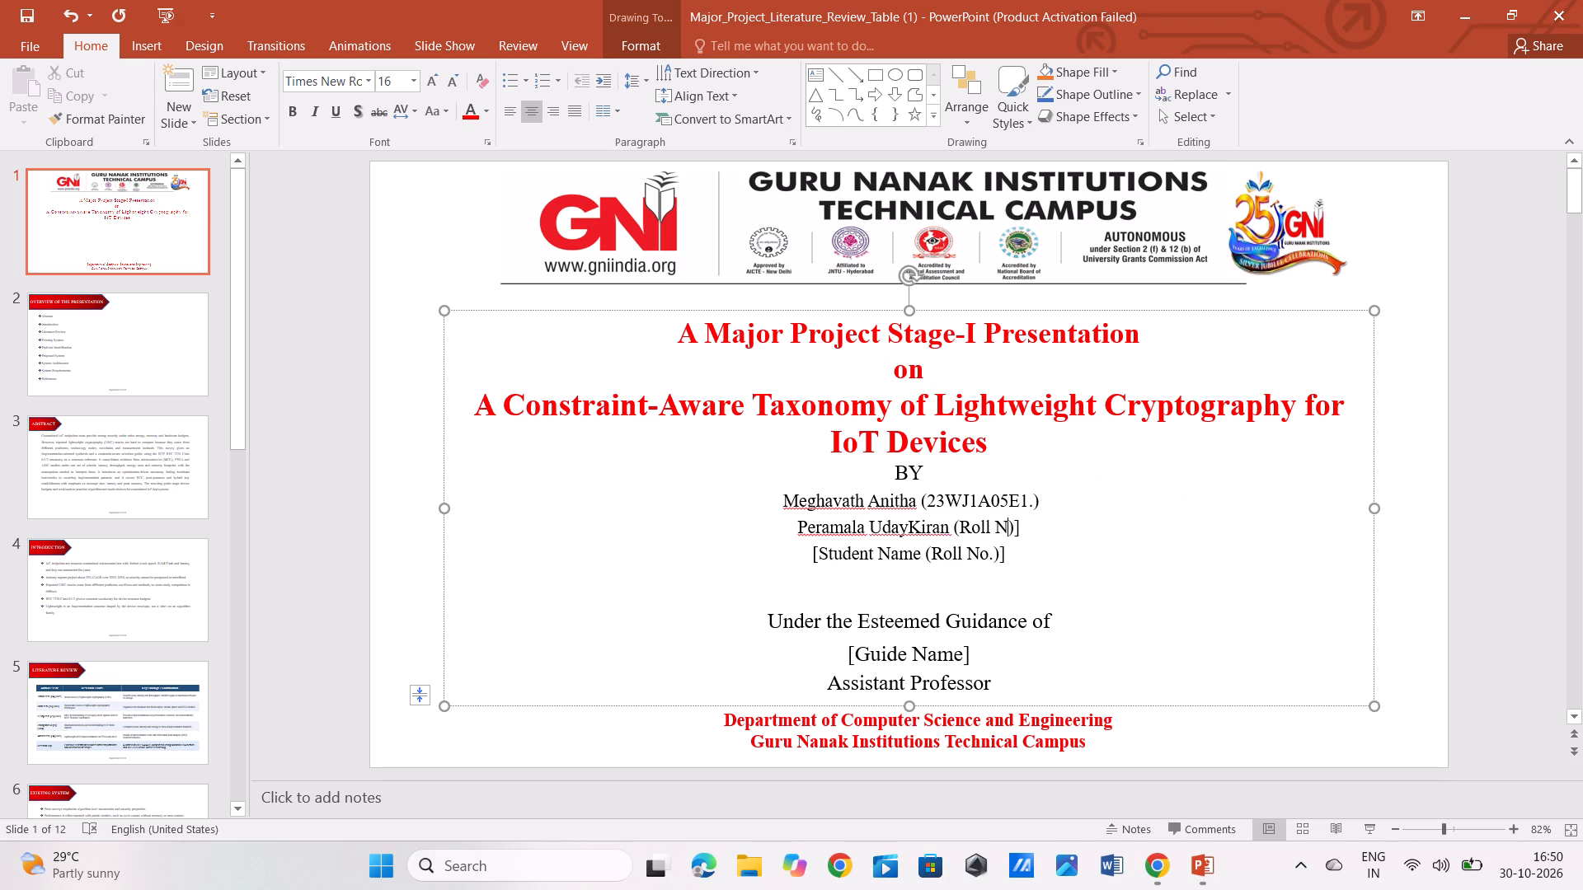
{"action": "key", "text": "BackSpace"}
{"action": "key", "text": "BackSpace"}
{"action": "key", "text": "BackSpace"}
{"action": "key", "text": "BackSpace"}
{"action": "key", "text": "BackSpace"}
{"action": "key", "text": "BackSpace"}
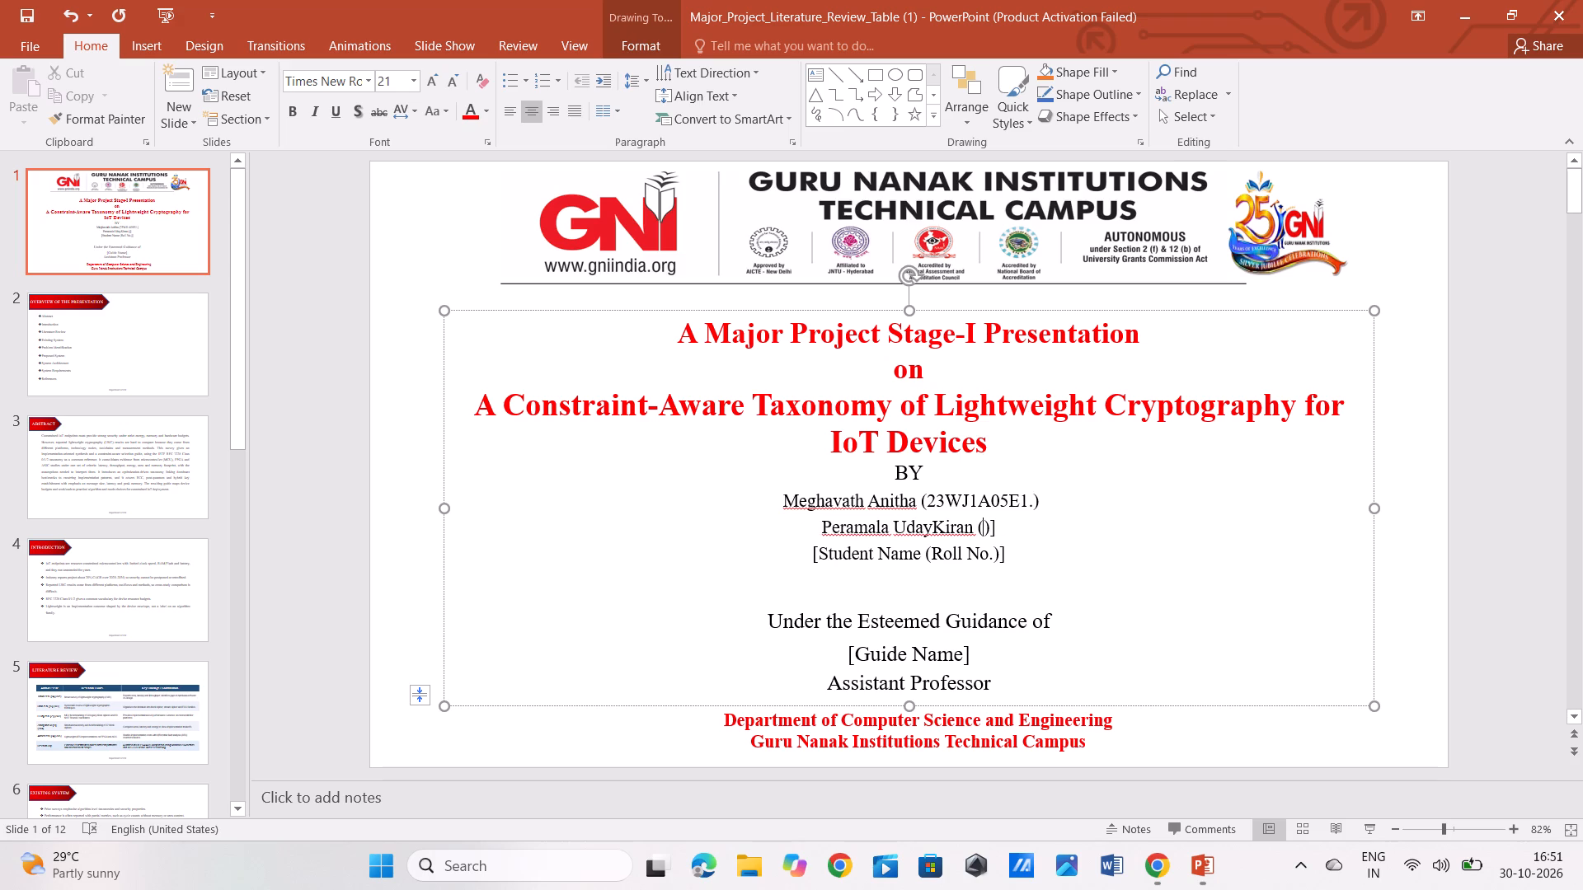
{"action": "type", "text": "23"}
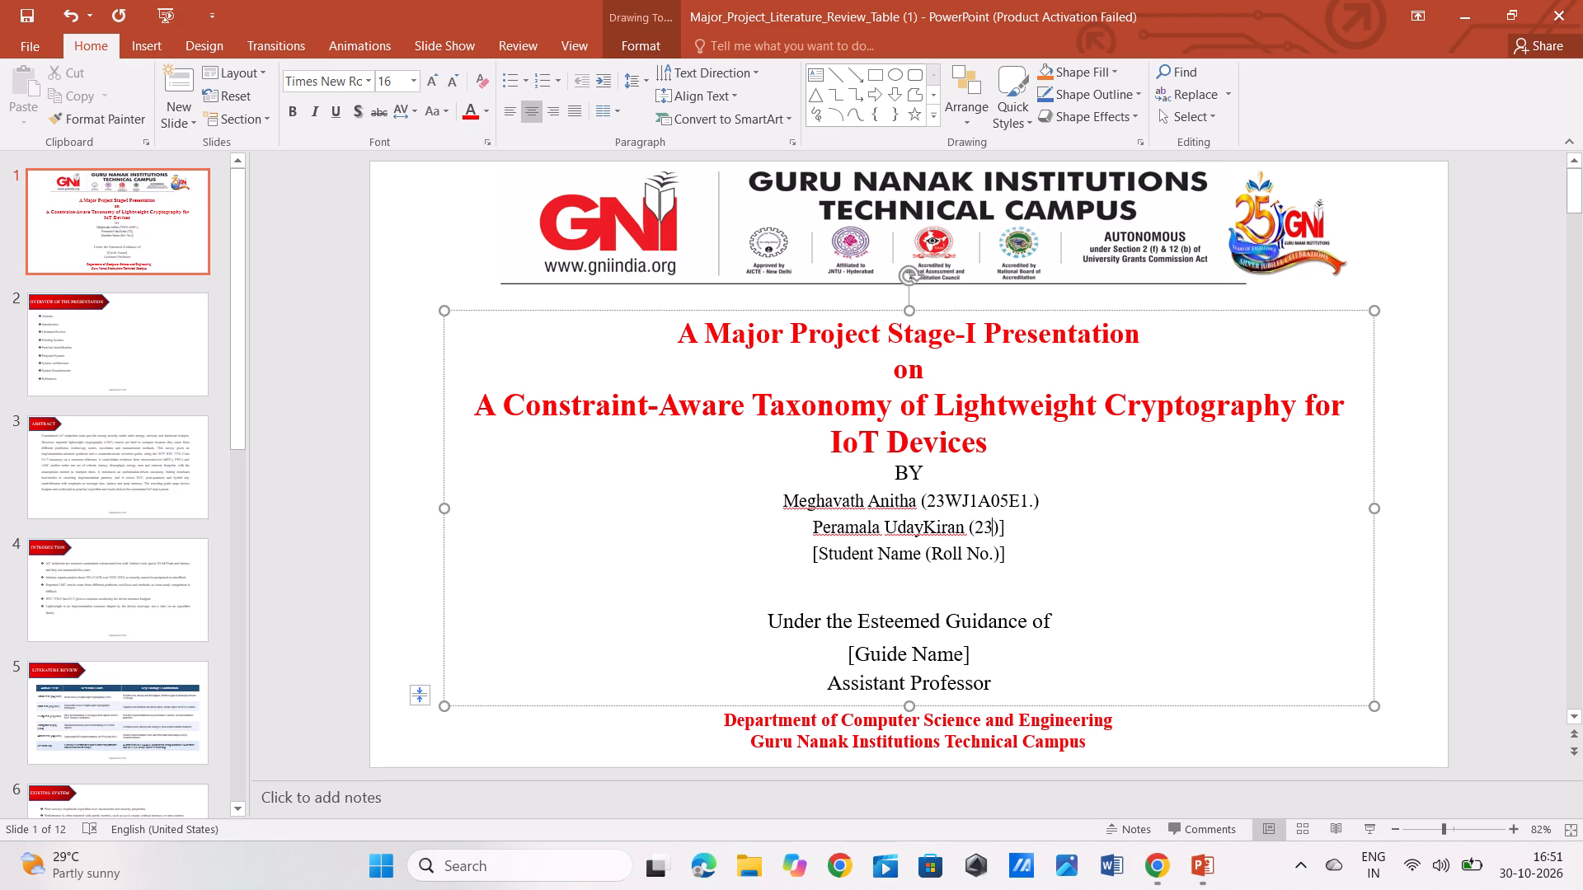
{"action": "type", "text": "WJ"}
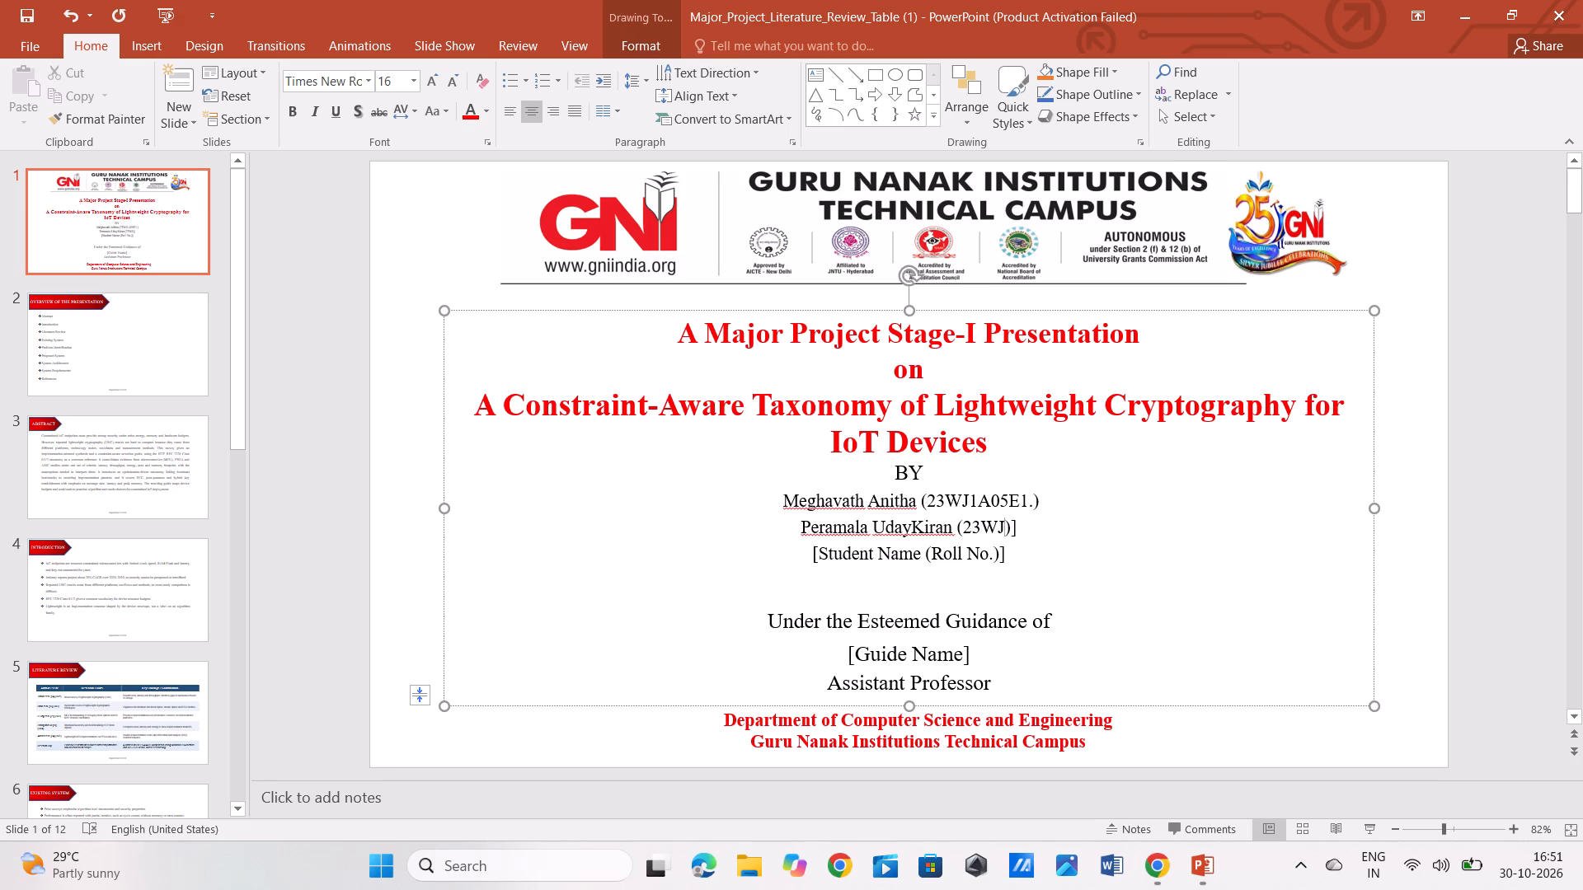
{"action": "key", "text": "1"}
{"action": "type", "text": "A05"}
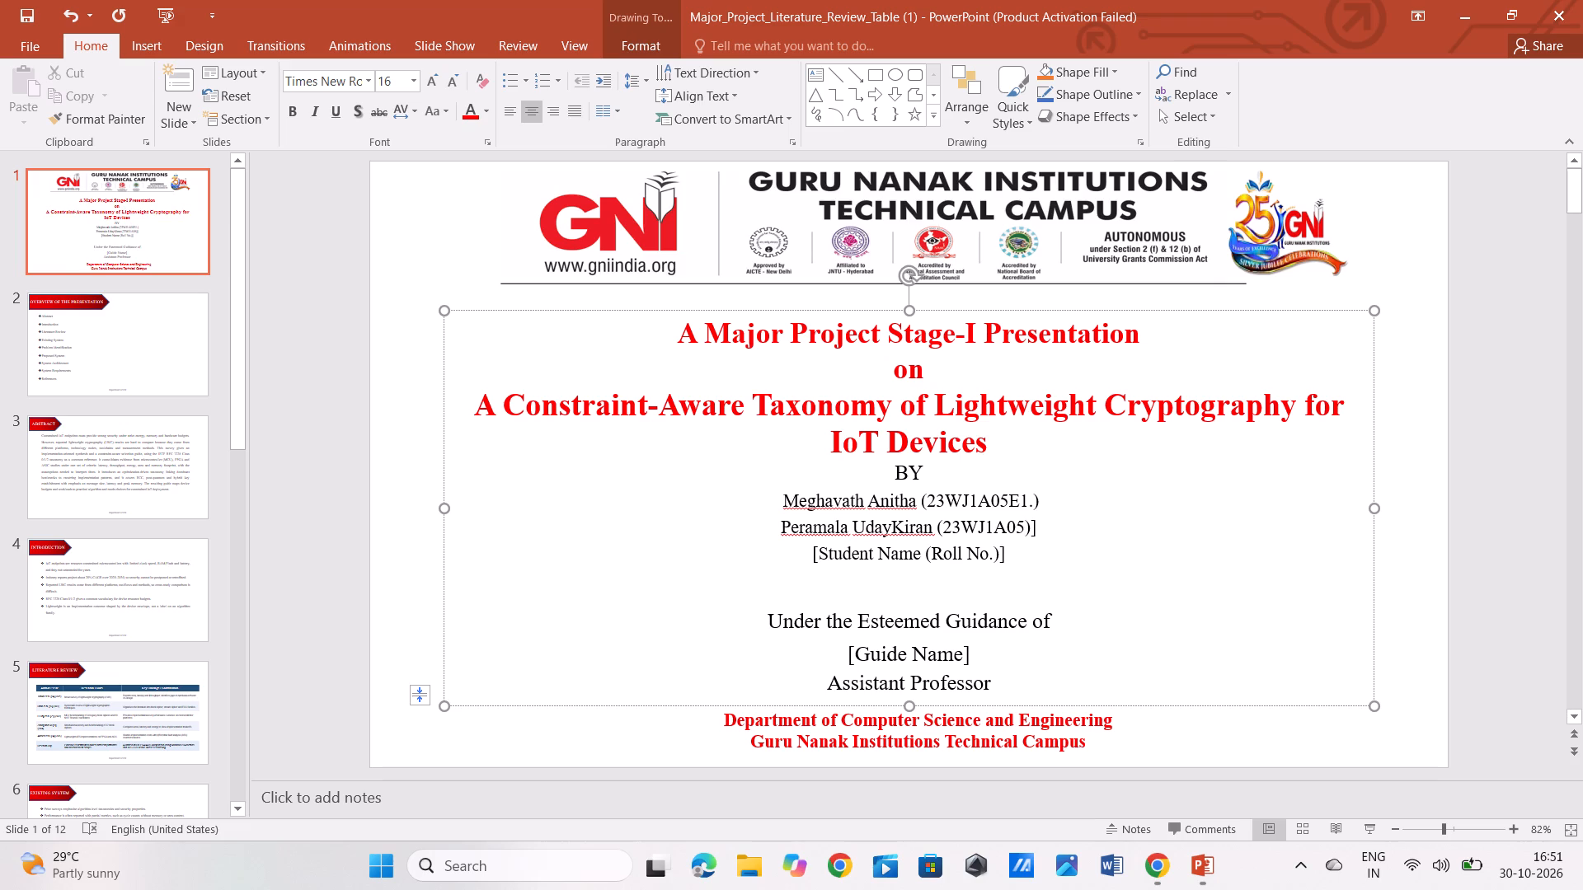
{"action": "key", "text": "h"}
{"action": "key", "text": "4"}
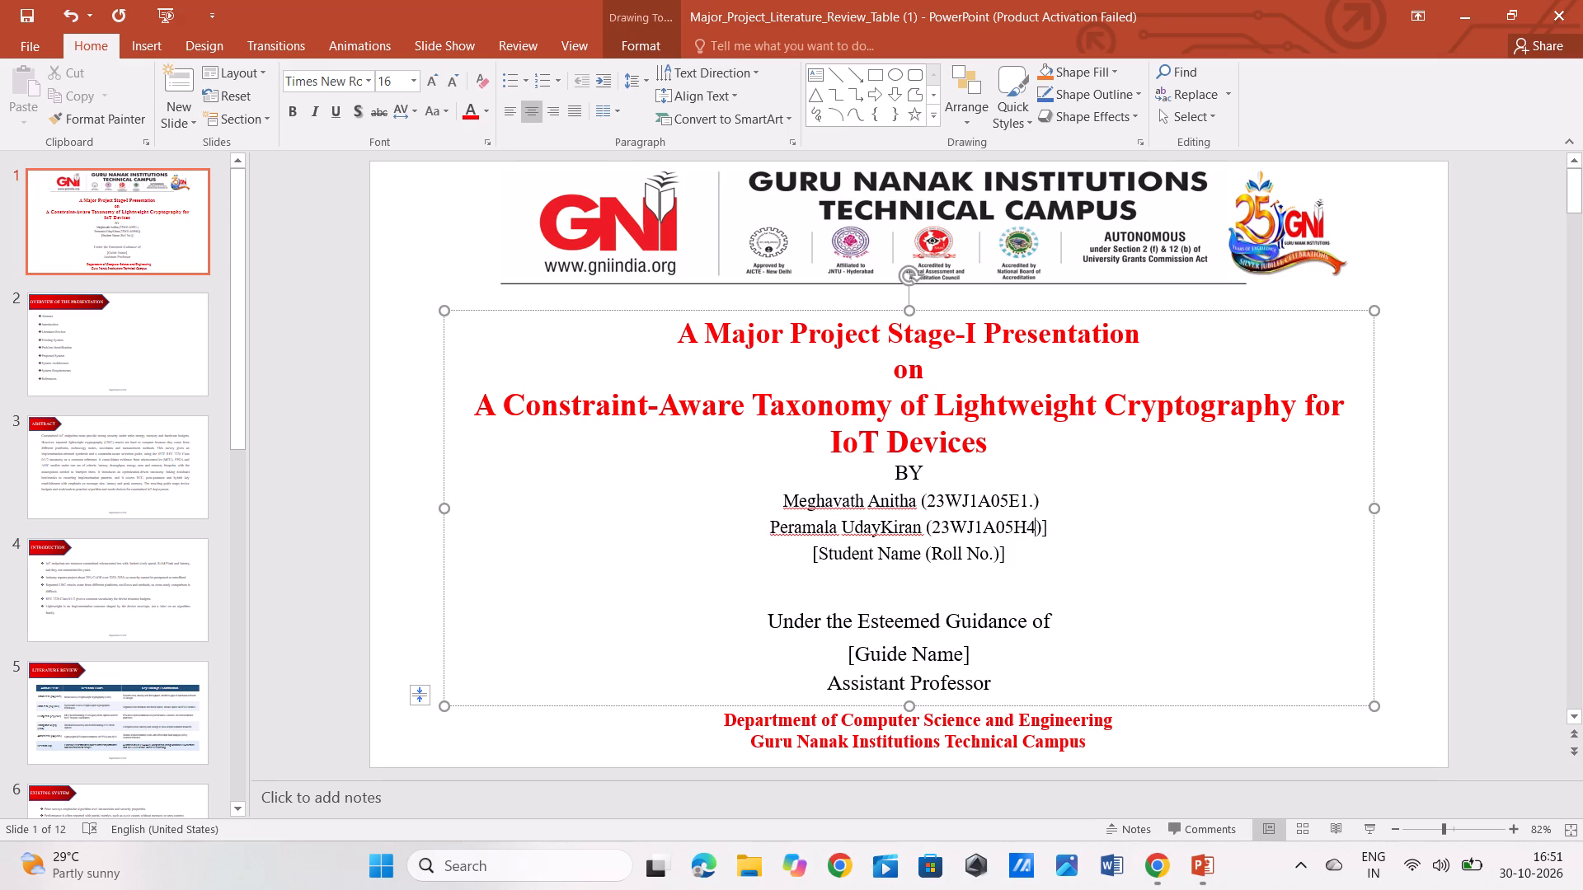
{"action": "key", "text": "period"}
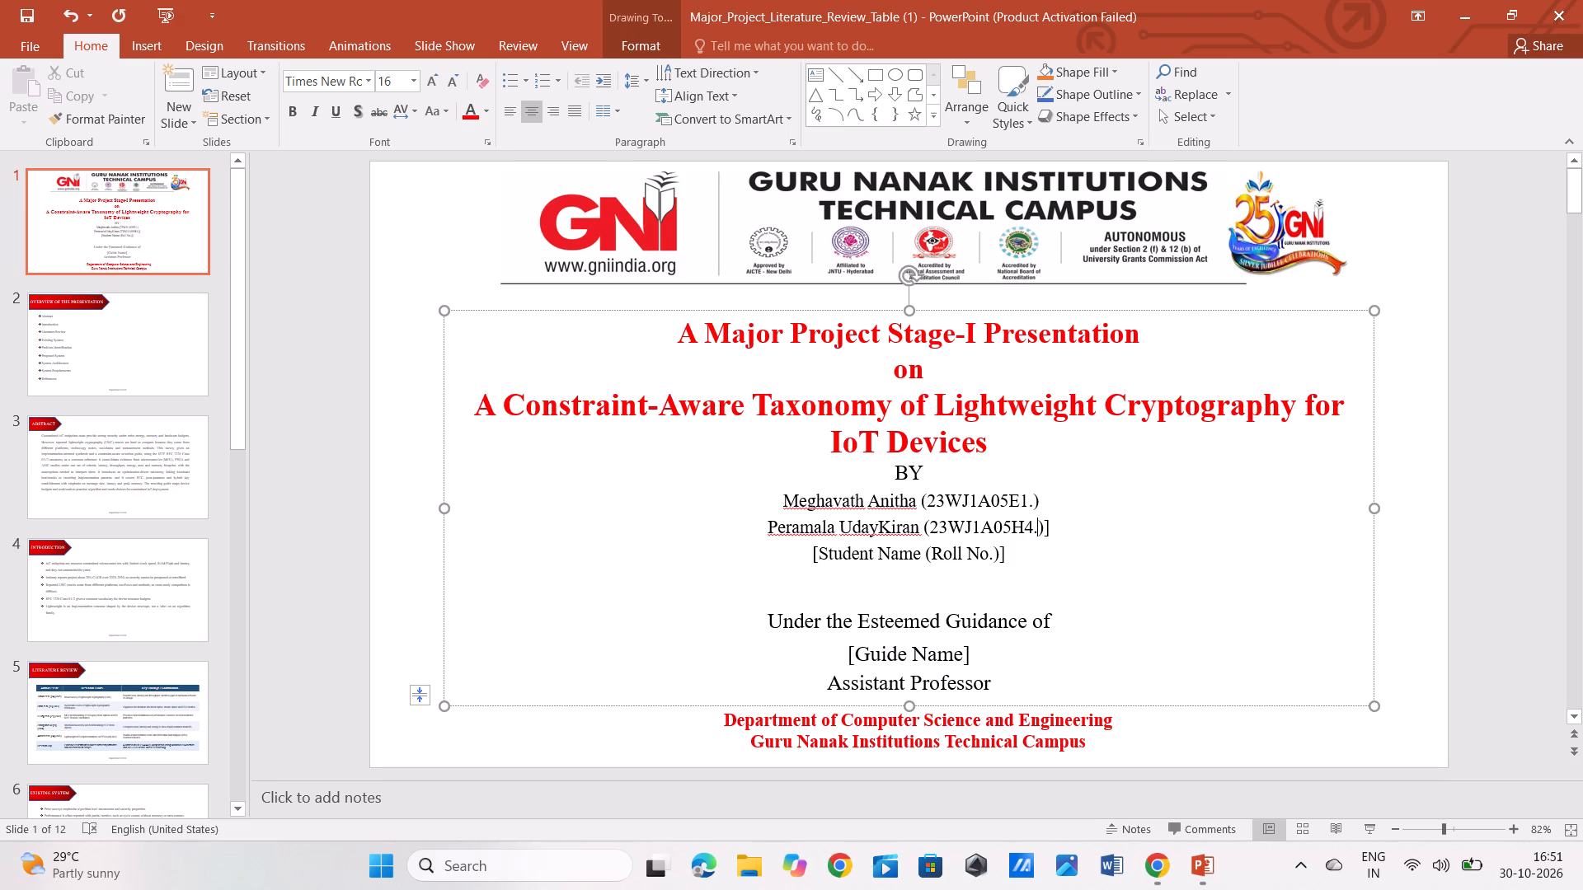
{"action": "left_click", "coordinate": [1080, 537]}
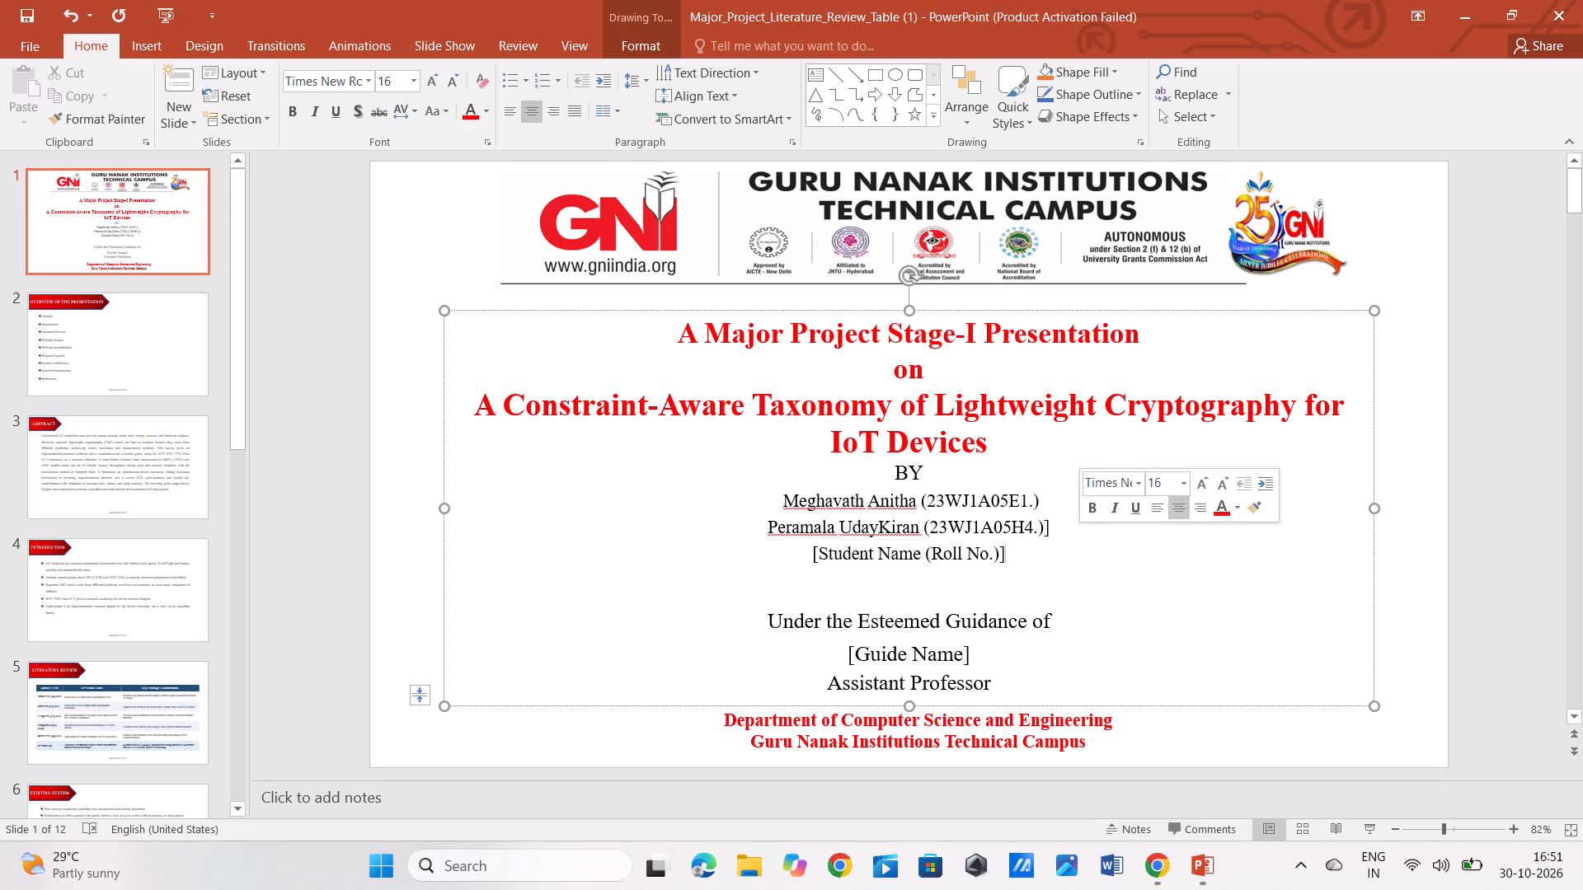
{"action": "left_click", "coordinate": [1052, 531]}
{"action": "key", "text": "BackSpace"}
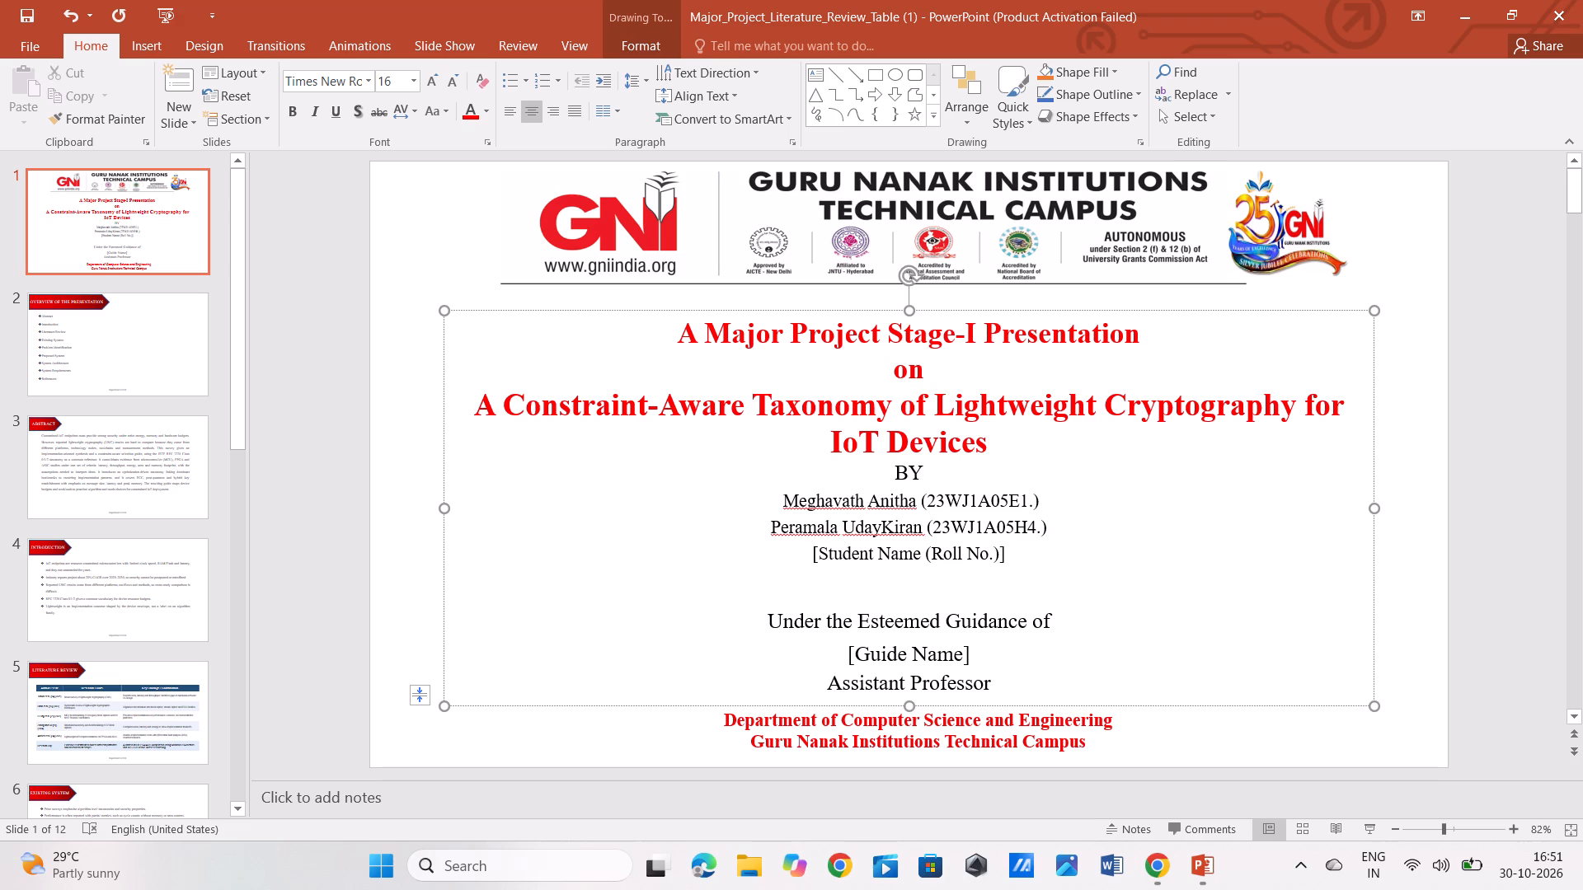
Replace "[Student Name" in the third placeholder line with the third student's name, capitalising each part and dropping the opening bracket.
{"action": "left_click", "coordinate": [927, 555]}
{"action": "key", "text": "BackSpace"}
{"action": "key", "text": "BackSpace"}
{"action": "key", "text": "BackSpace"}
{"action": "key", "text": "BackSpace"}
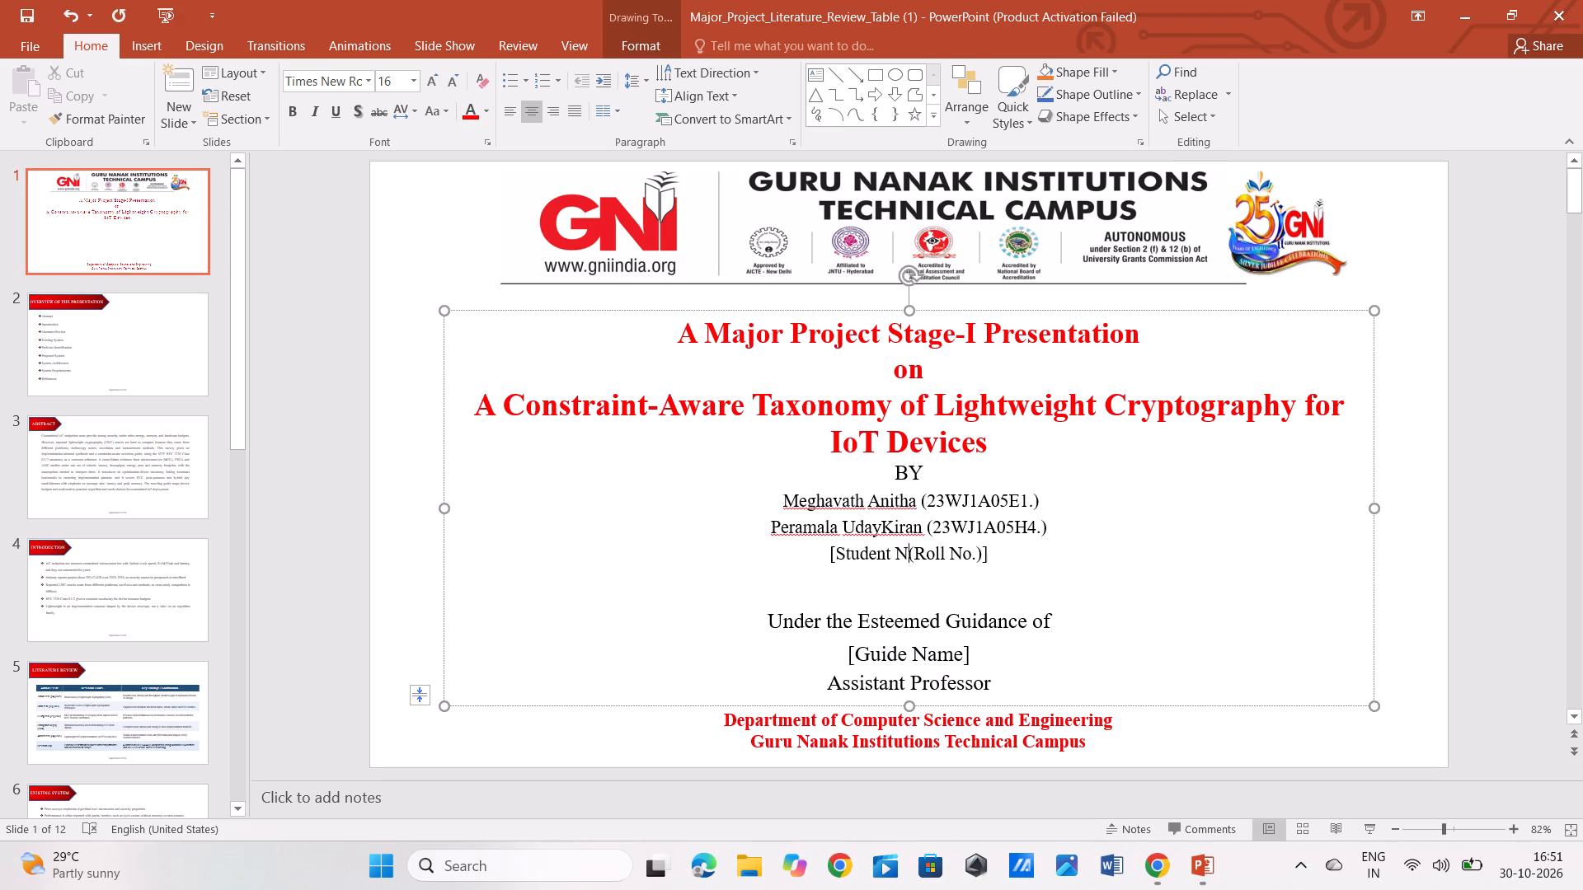
{"action": "key", "text": "BackSpace"}
{"action": "key", "text": "BackSpace"}
{"action": "key", "text": "BackSpace"}
{"action": "key", "text": "BackSpace"}
{"action": "key", "text": "BackSpace"}
{"action": "key", "text": "BackSpace"}
{"action": "key", "text": "BackSpace"}
{"action": "key", "text": "BackSpace"}
{"action": "key", "text": "BackSpace"}
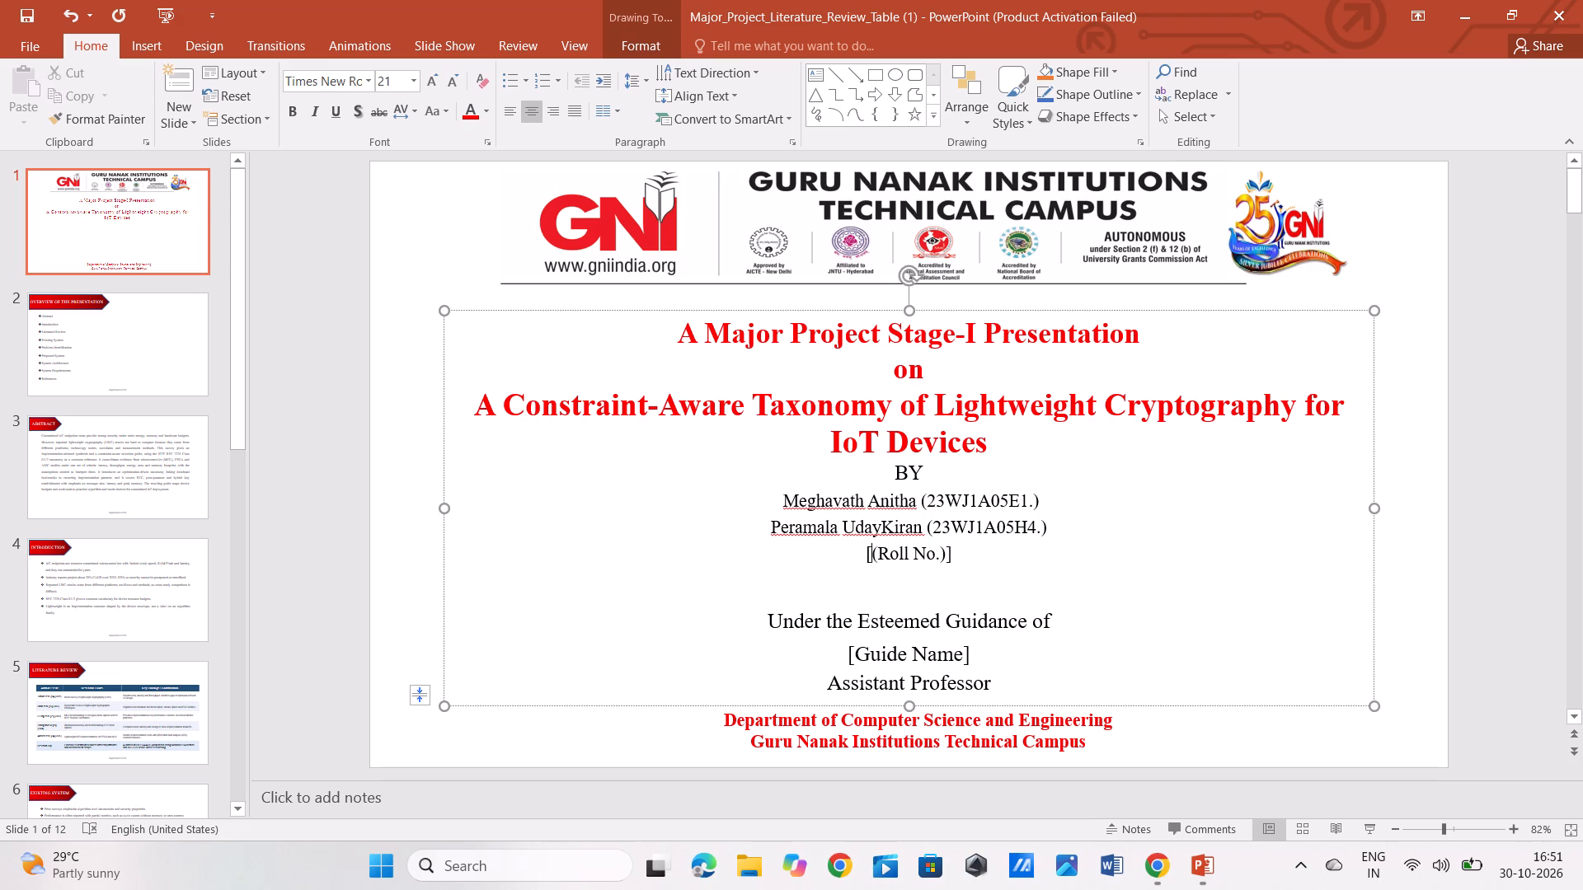
{"action": "key", "text": "BackSpace"}
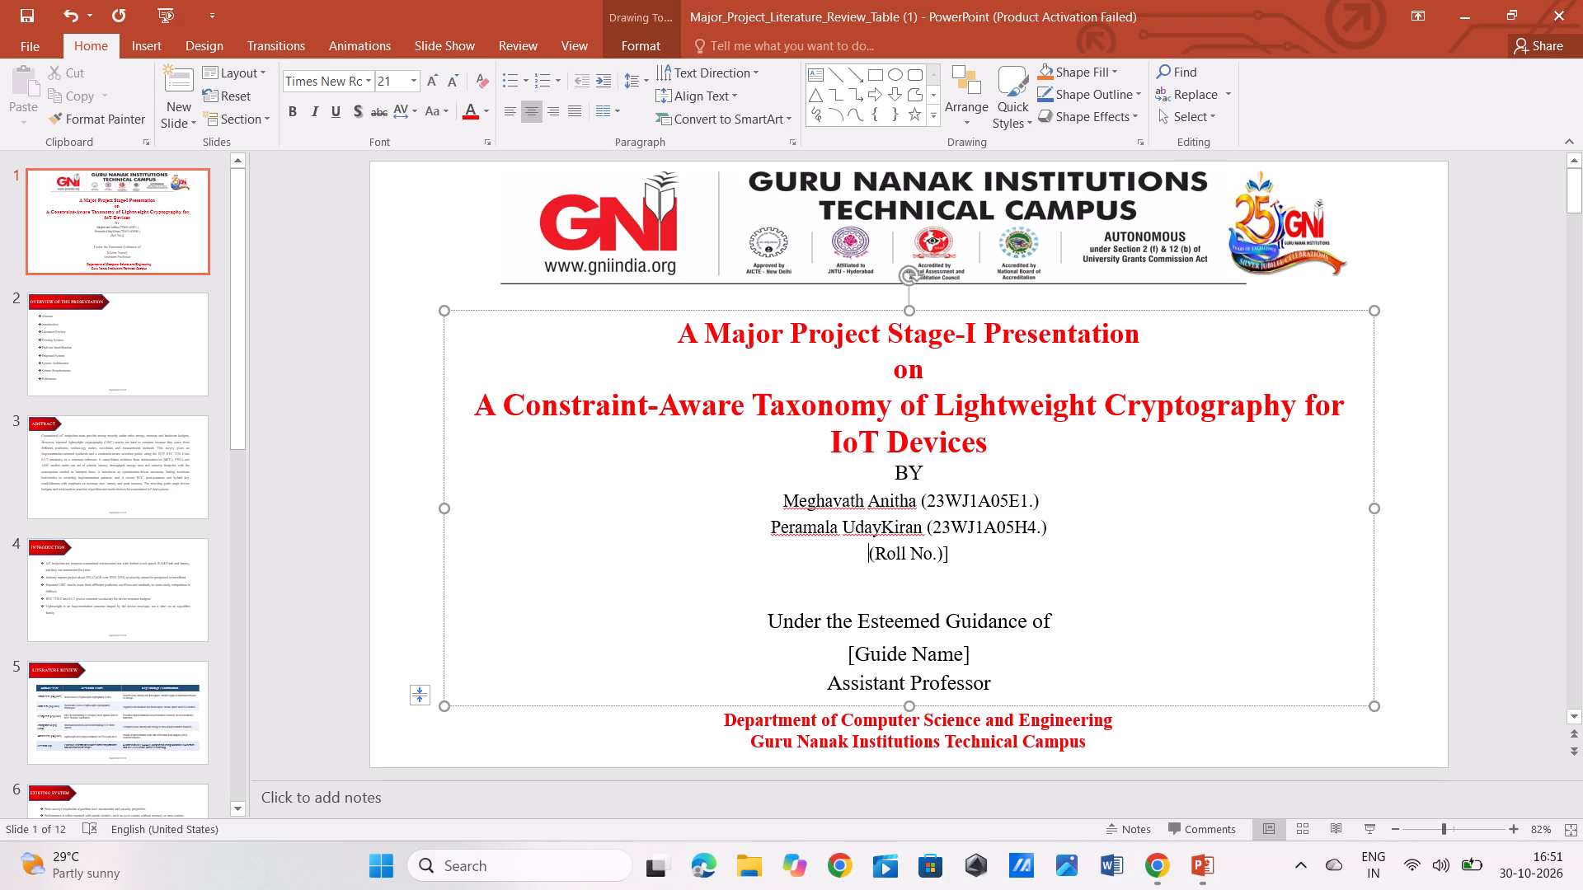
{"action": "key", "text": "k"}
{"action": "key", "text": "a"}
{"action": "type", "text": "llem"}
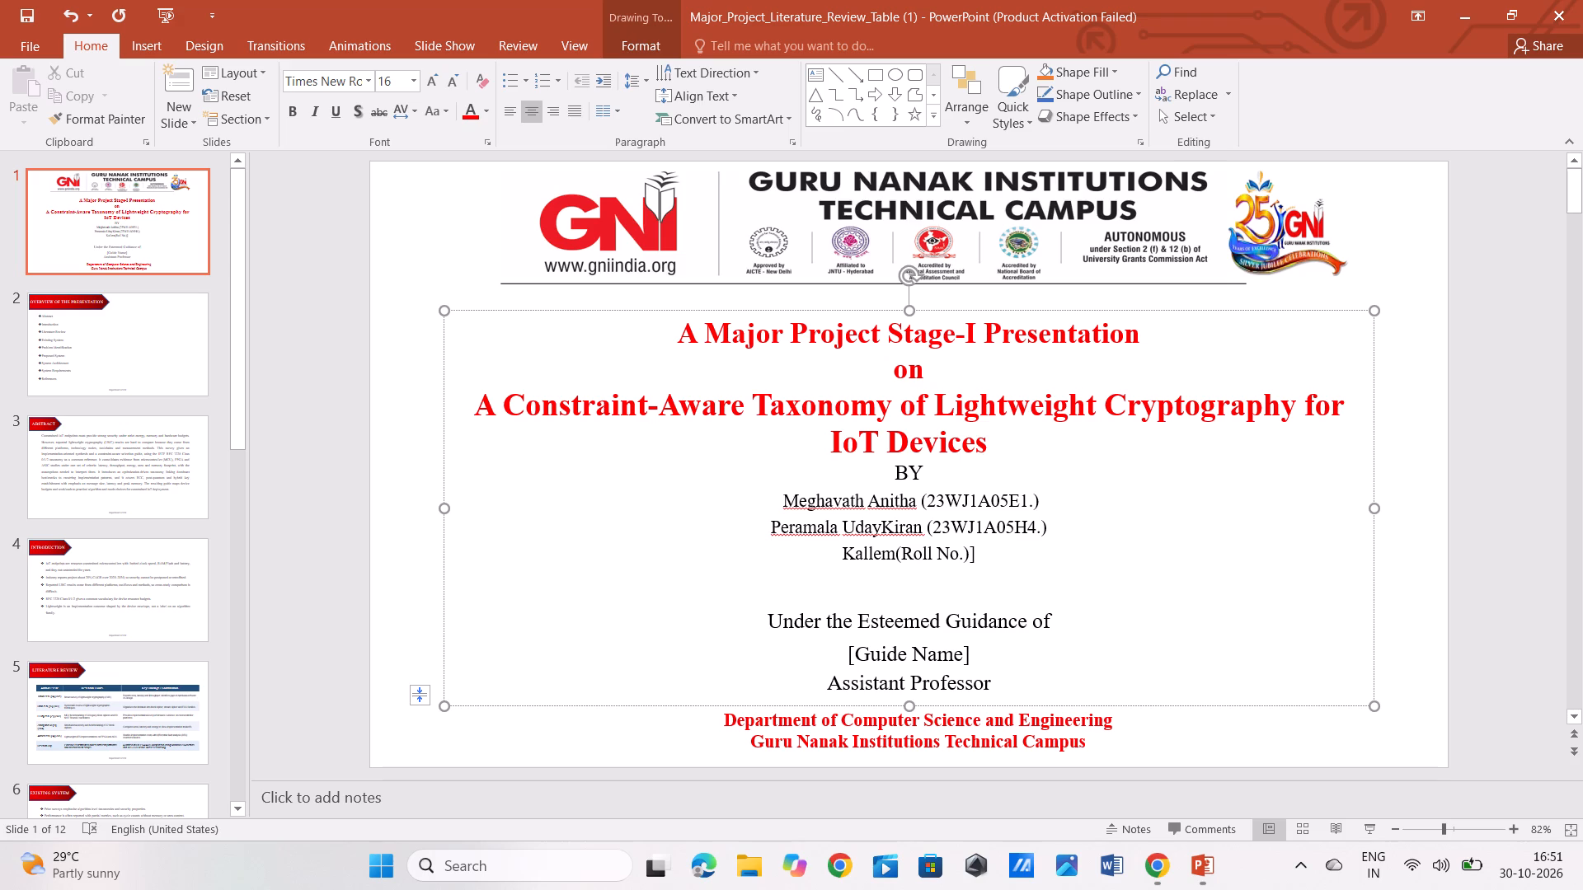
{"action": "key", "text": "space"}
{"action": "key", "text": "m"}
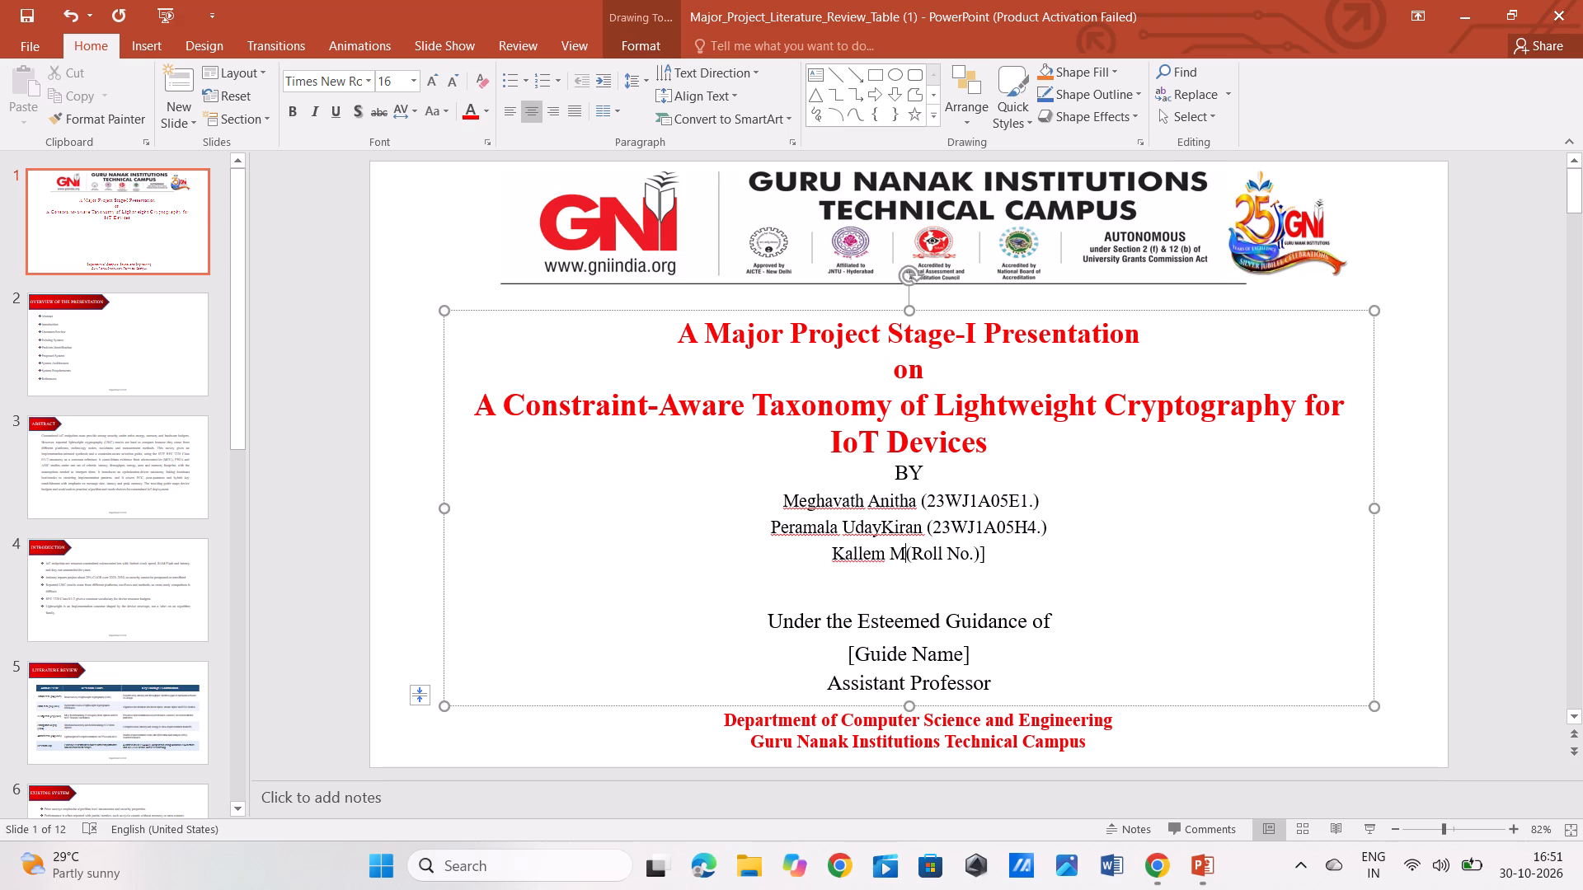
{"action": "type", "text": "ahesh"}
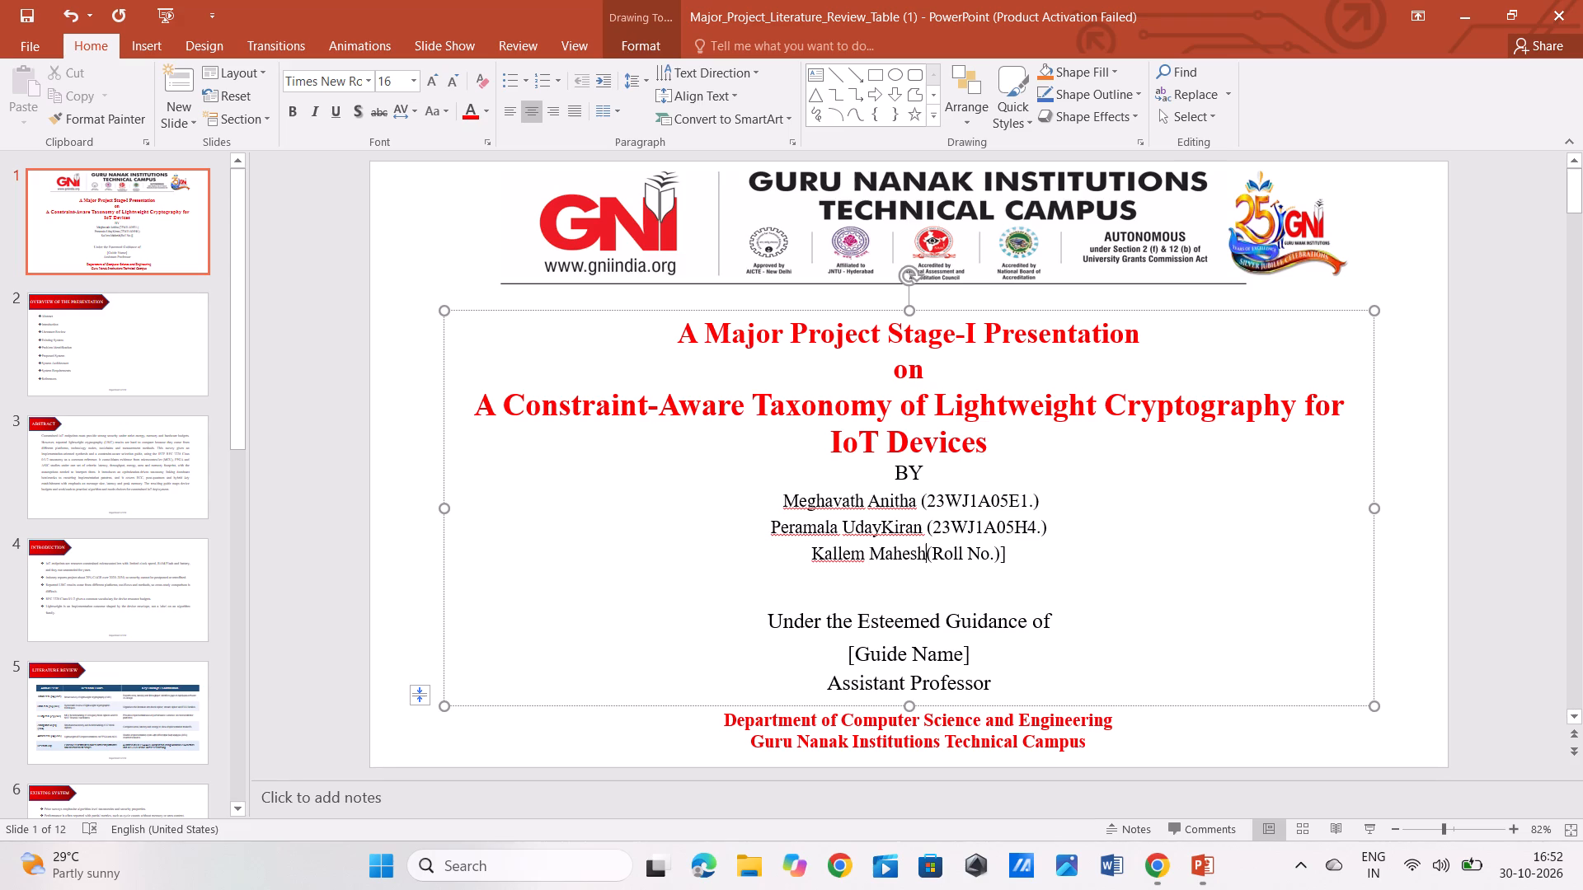
Replace "Roll No." in the third student's line with that student's roll number inside the parentheses.
{"action": "left_click", "coordinate": [997, 557]}
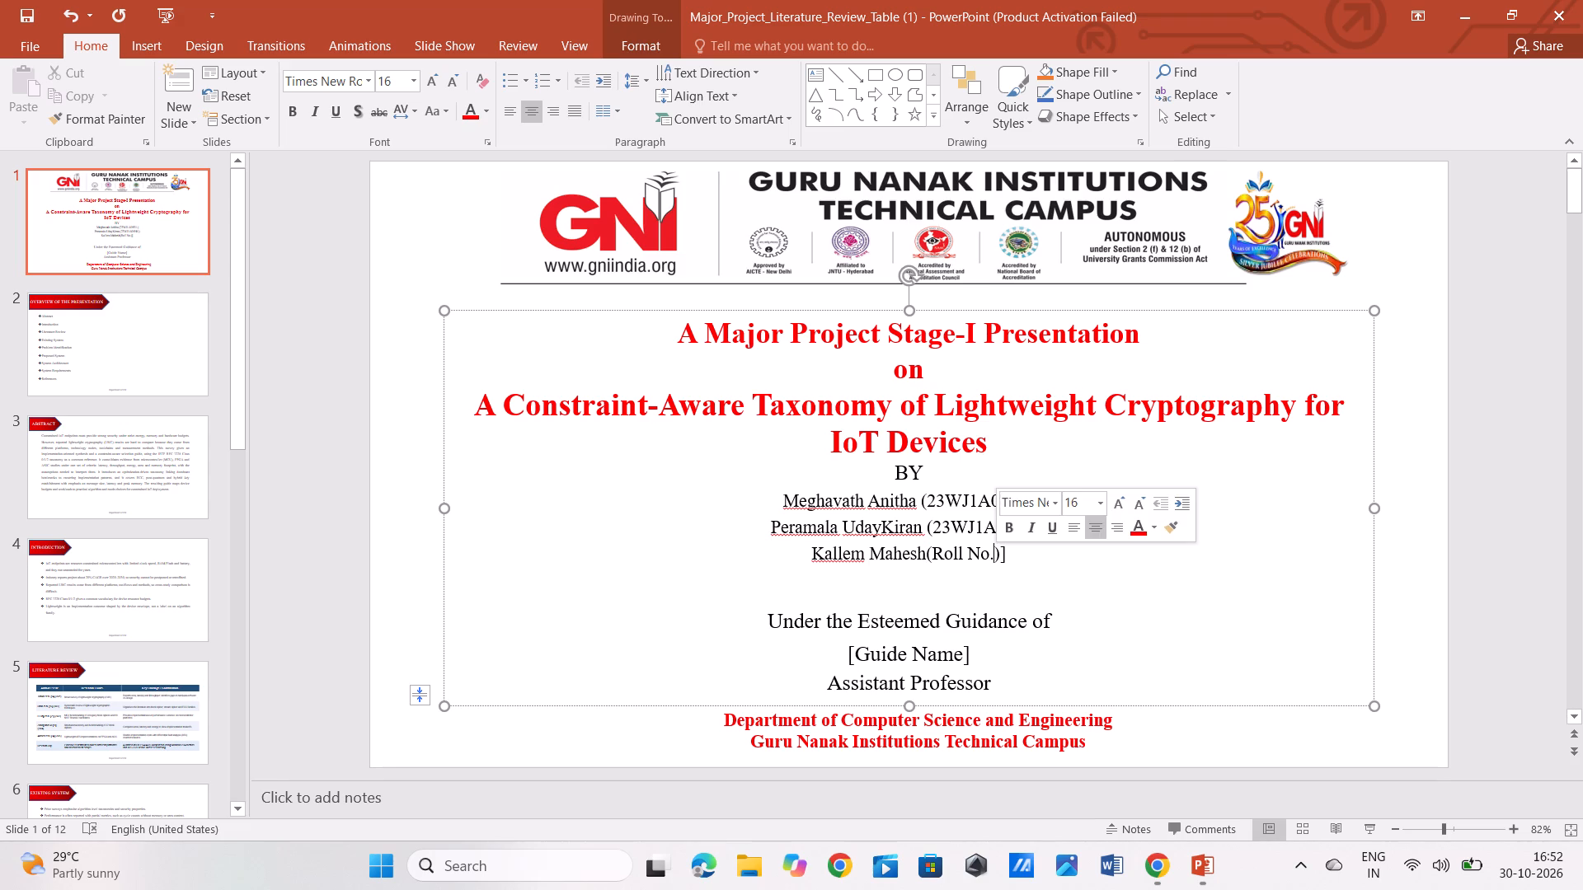
{"action": "key", "text": "BackSpace"}
{"action": "key", "text": "BackSpace"}
{"action": "key", "text": "BackSpace"}
{"action": "key", "text": "BackSpace"}
{"action": "key", "text": "BackSpace"}
{"action": "key", "text": "BackSpace"}
{"action": "key", "text": "BackSpace"}
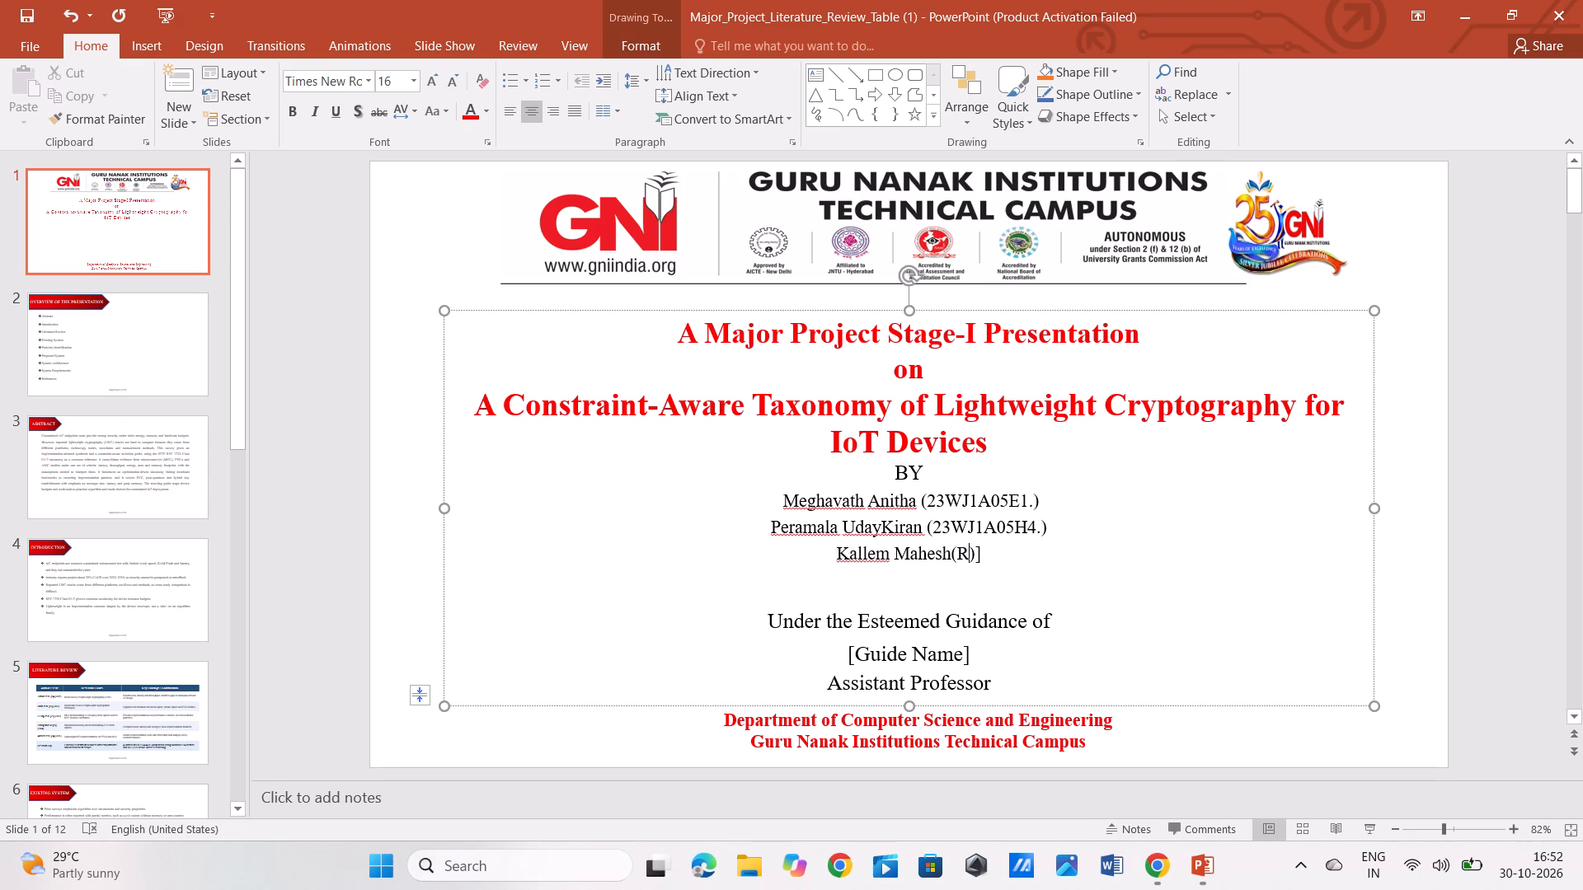
{"action": "key", "text": "BackSpace"}
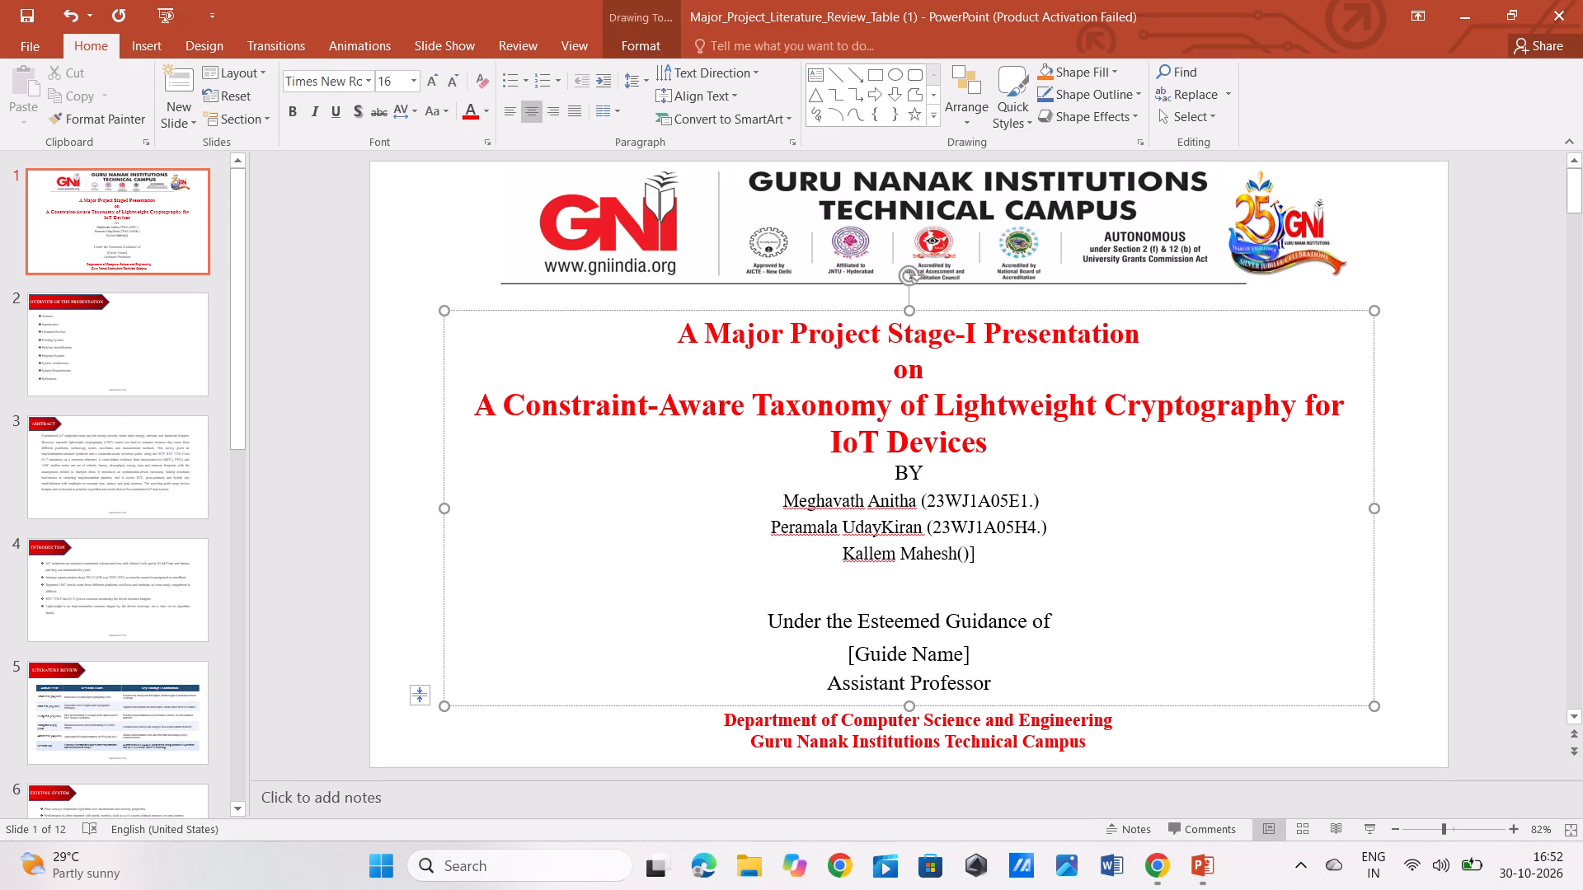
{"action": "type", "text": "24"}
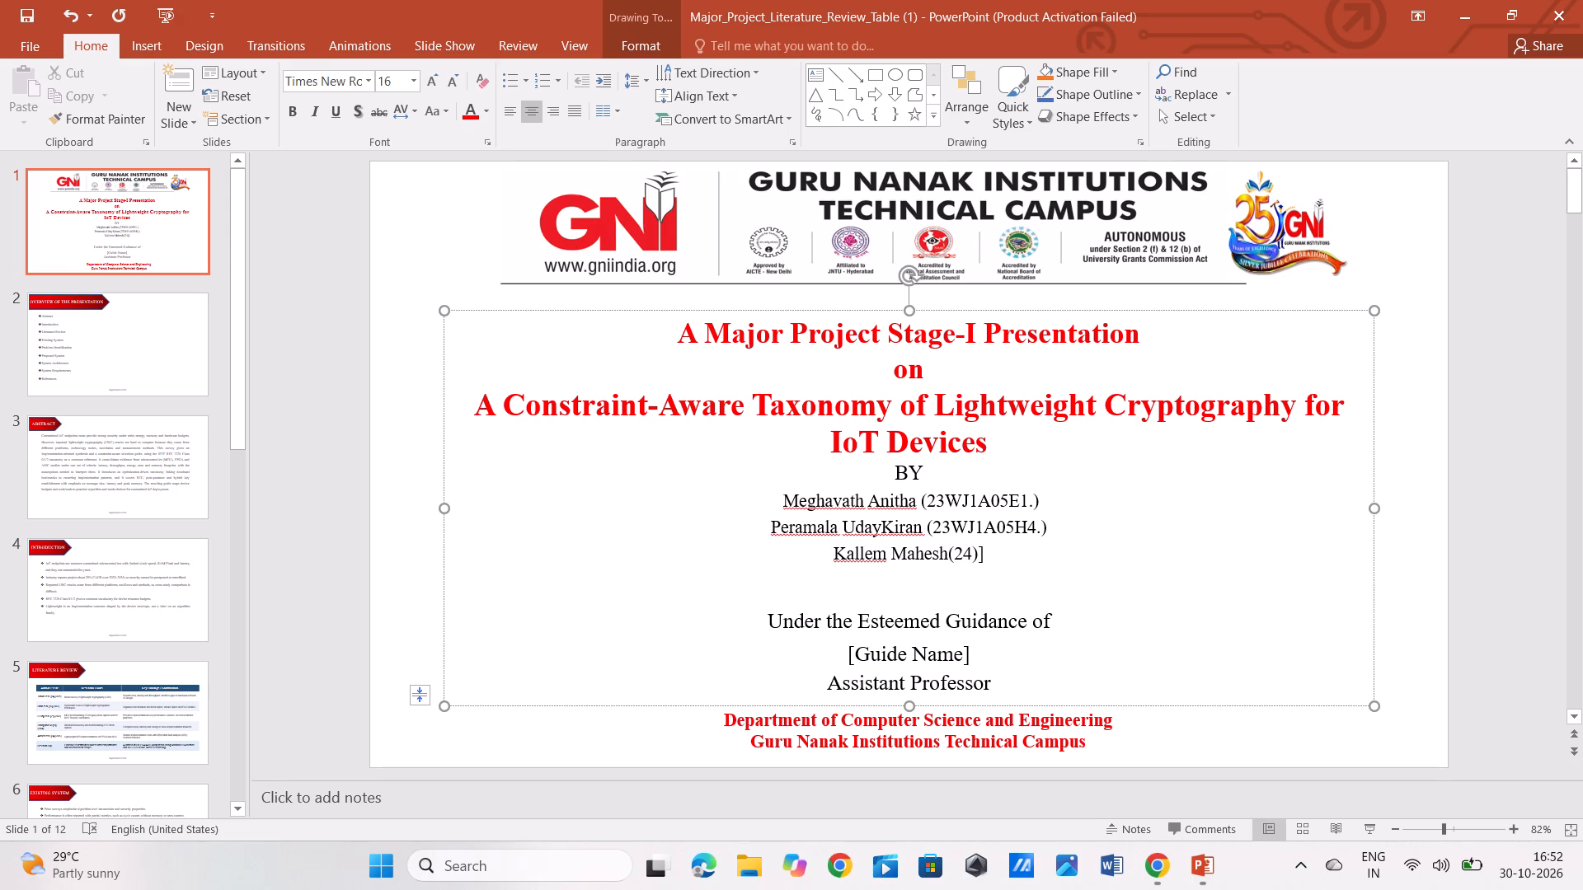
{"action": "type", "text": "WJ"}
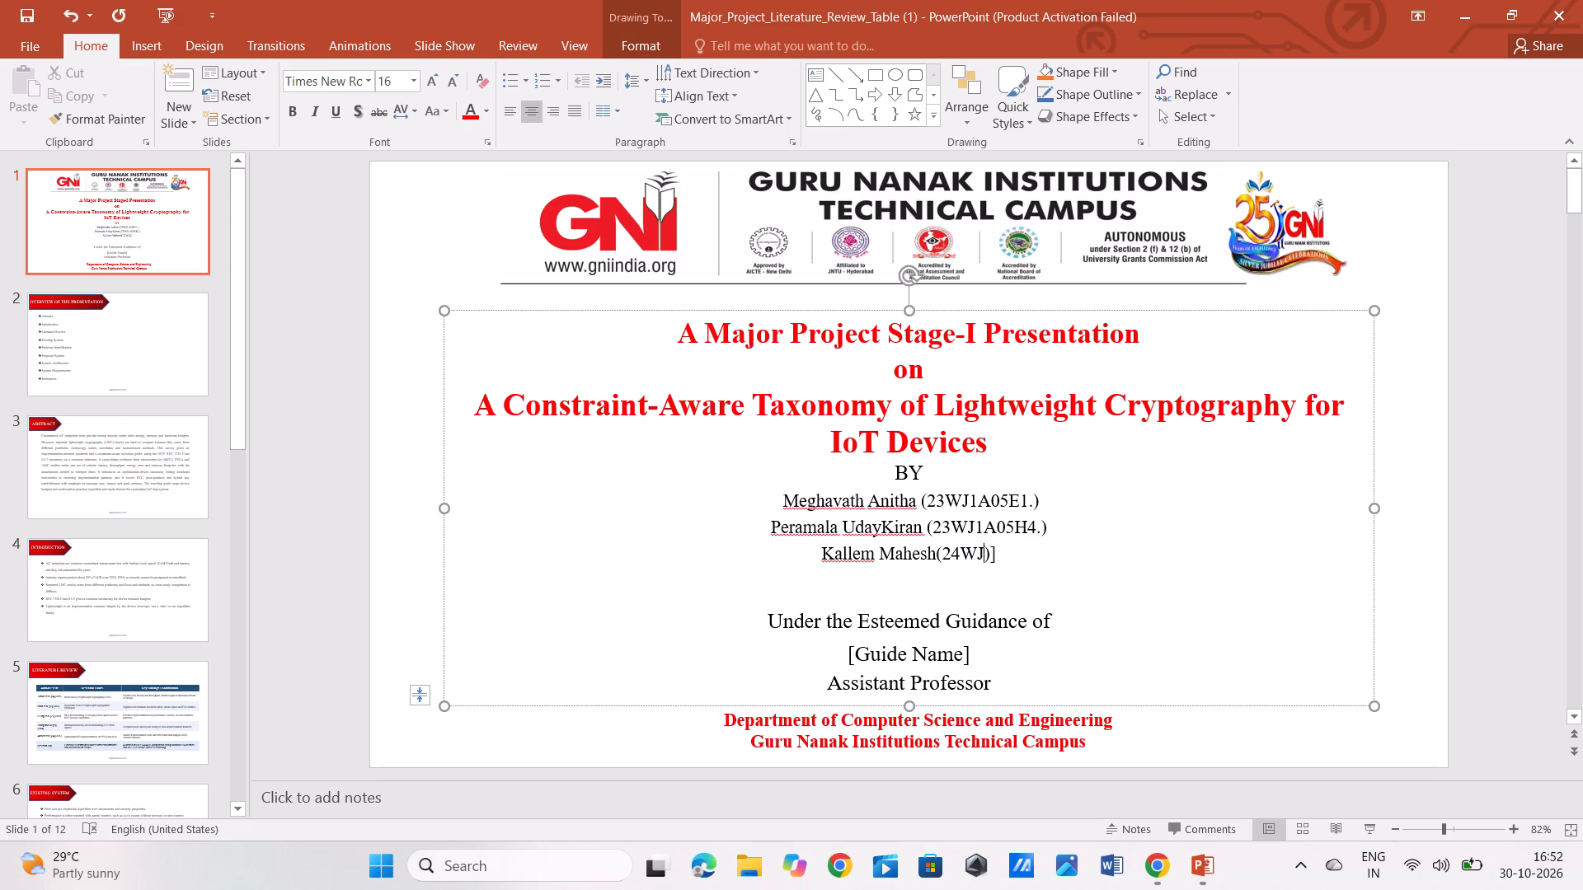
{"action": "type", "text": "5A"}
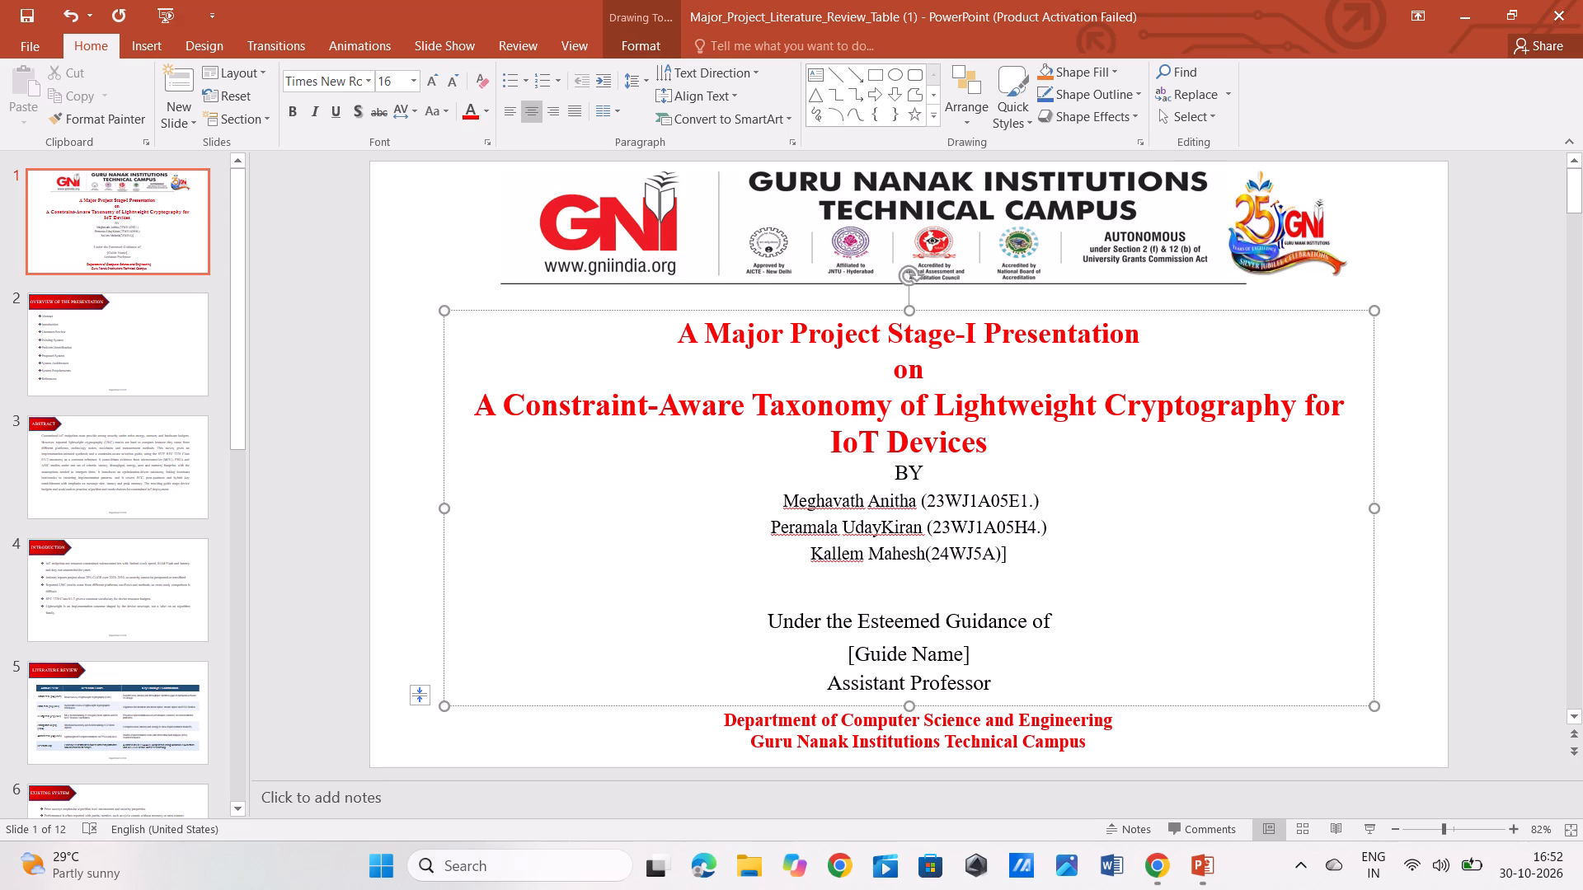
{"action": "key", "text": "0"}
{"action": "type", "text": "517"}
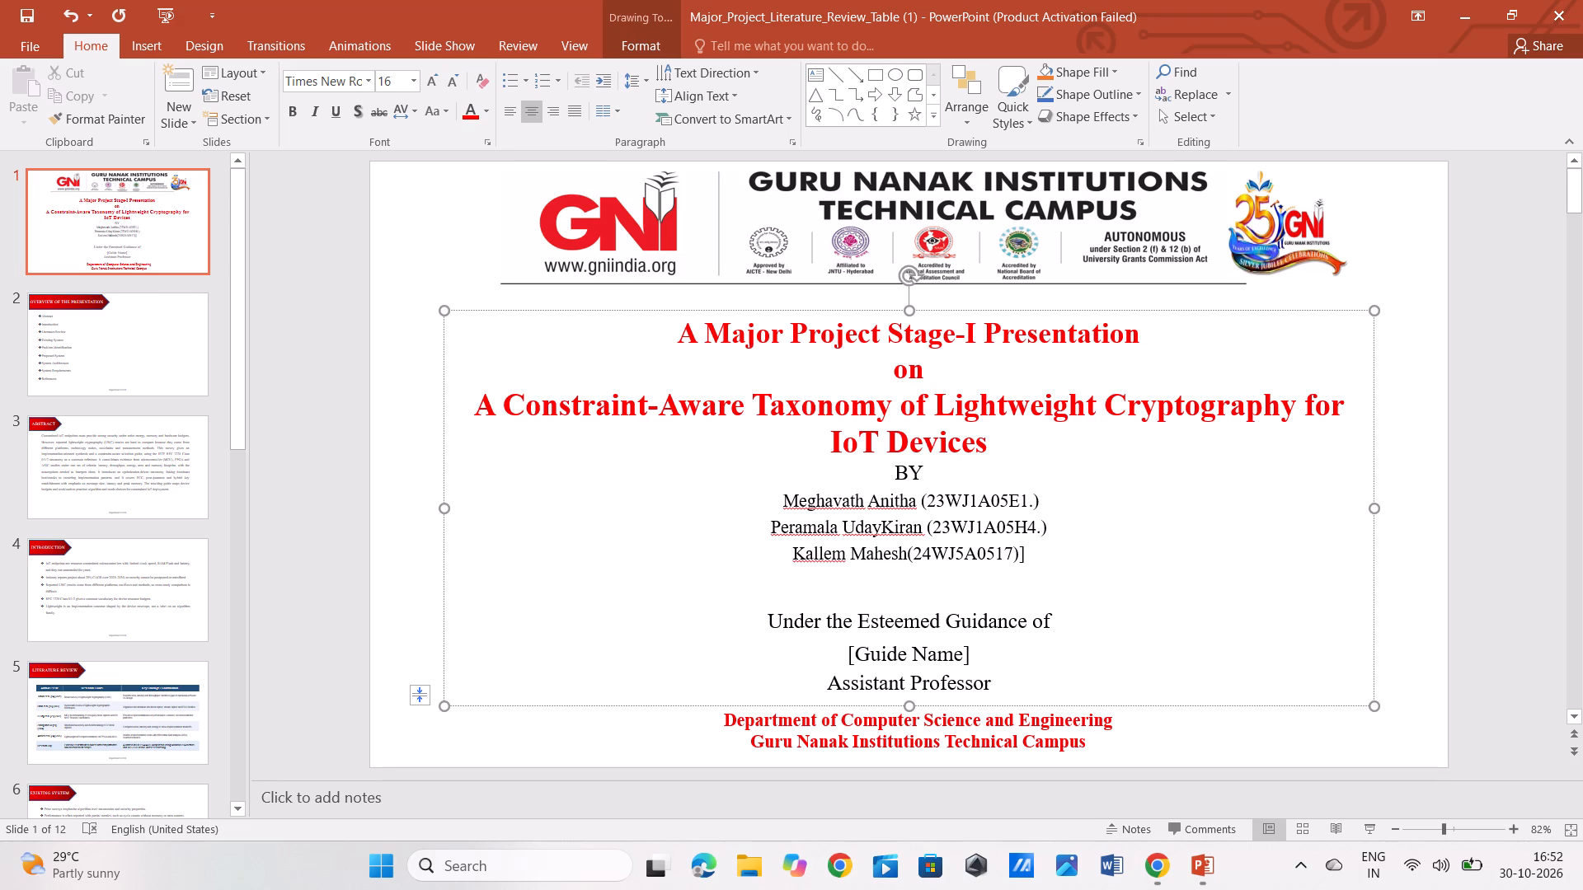
{"action": "left_click", "coordinate": [900, 604]}
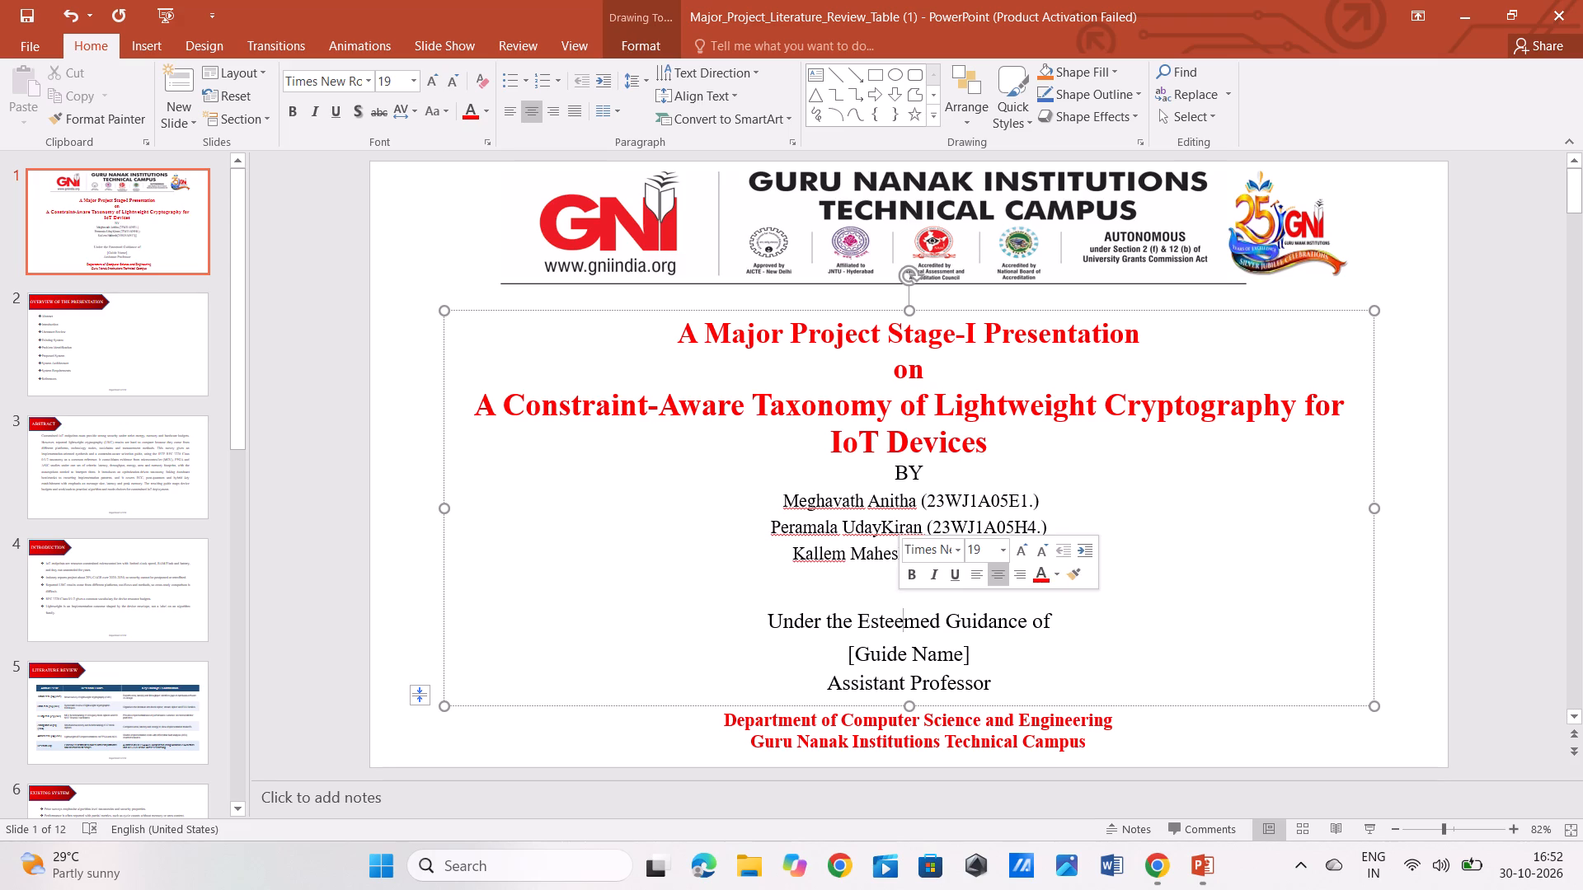
{"action": "left_click", "coordinate": [878, 585]}
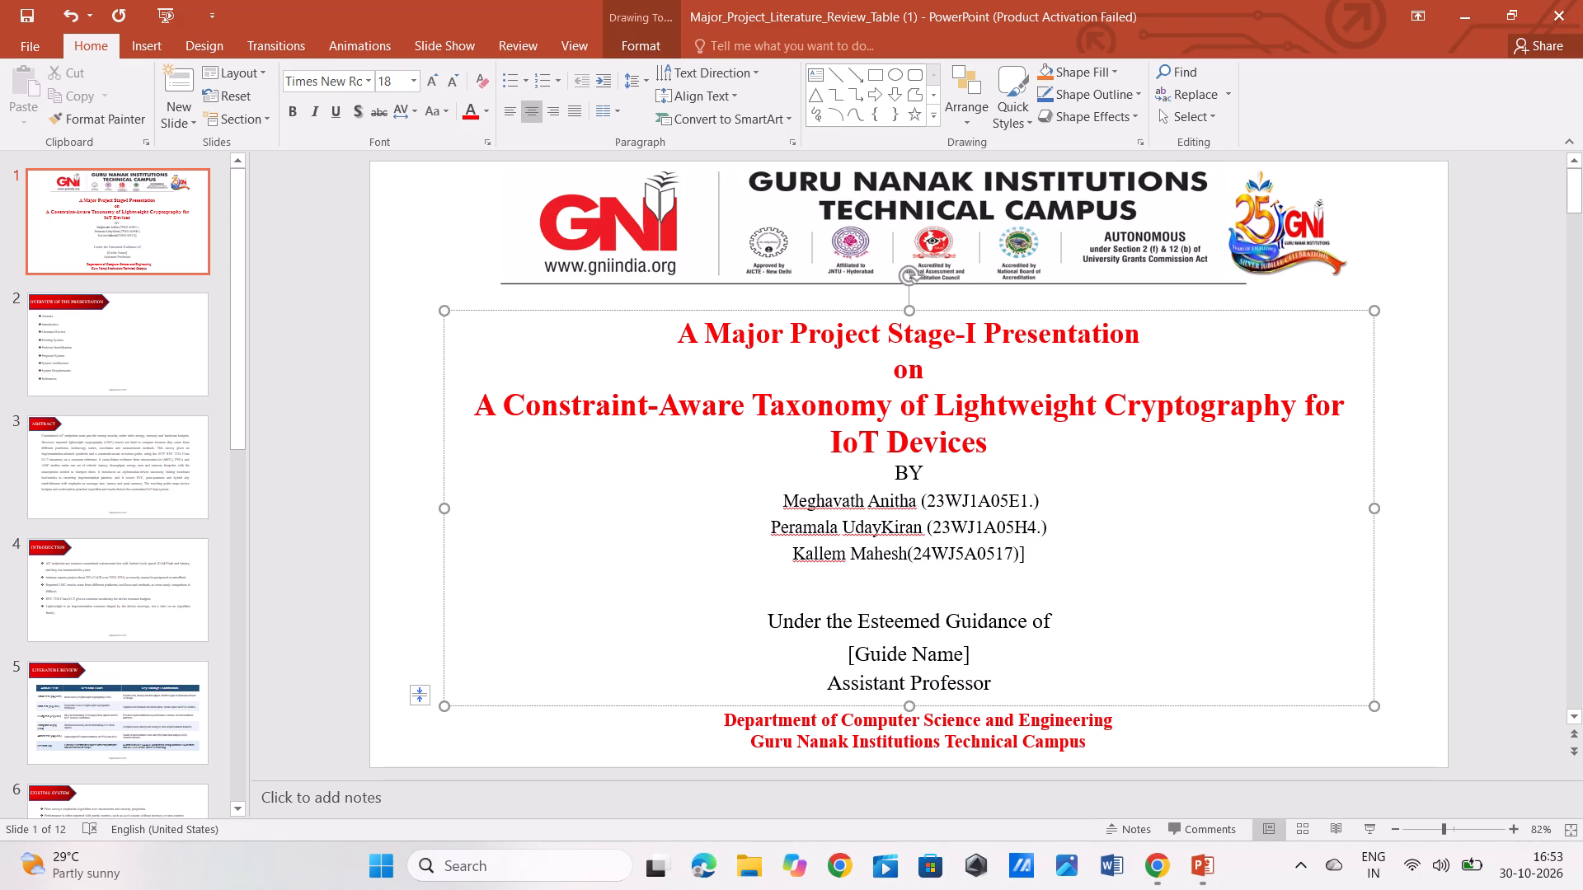
Place the text cursor at the end of "Guide Name" in the bracketed guide placeholder line for editing.
{"action": "left_click", "coordinate": [961, 654]}
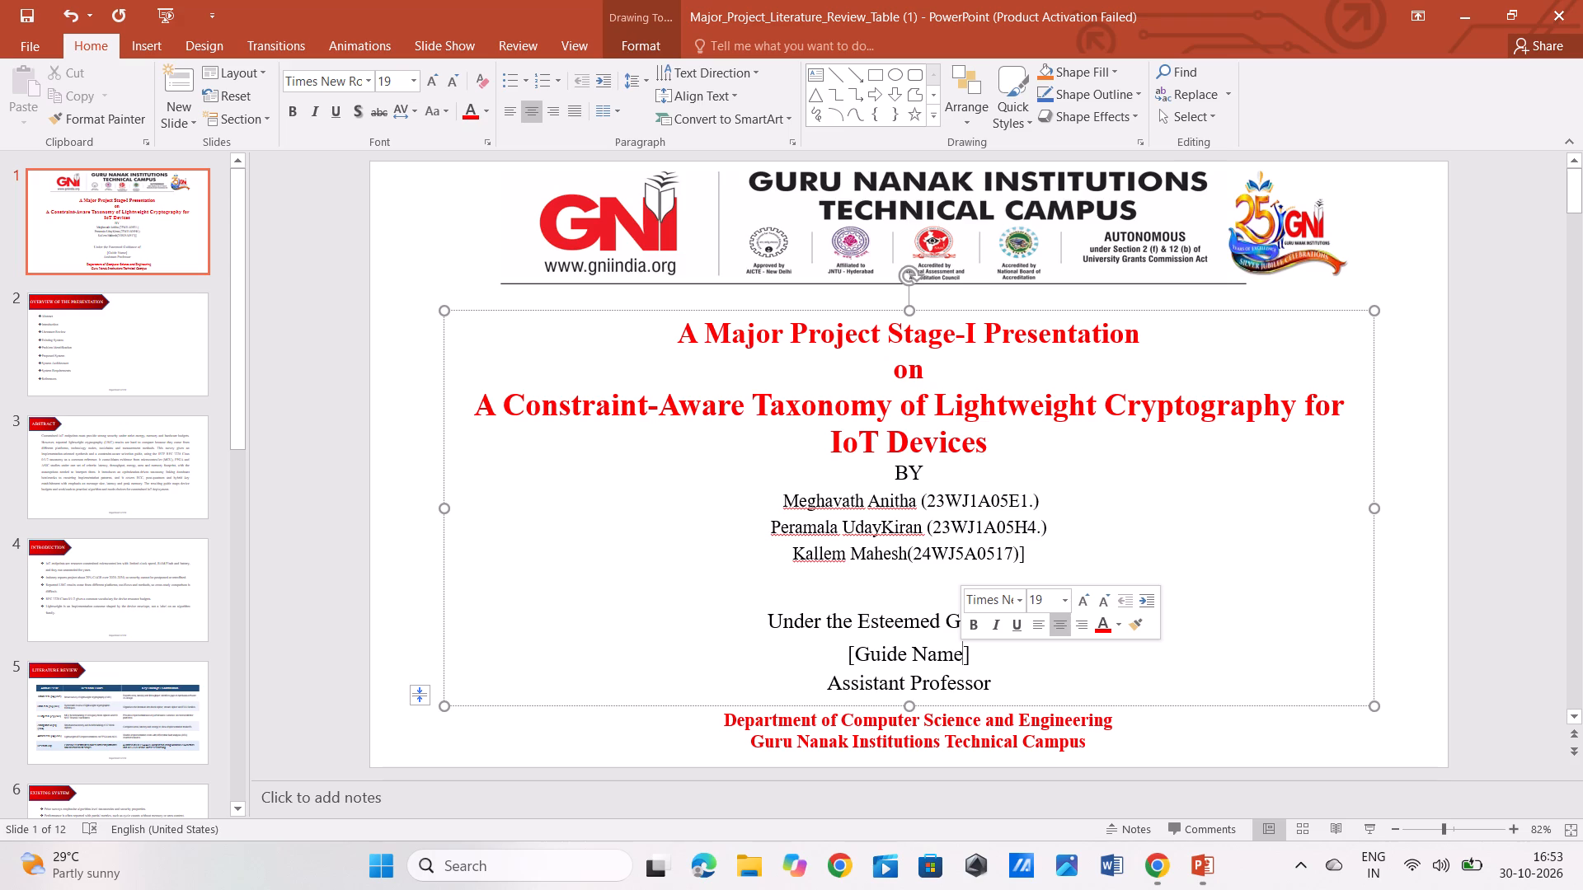
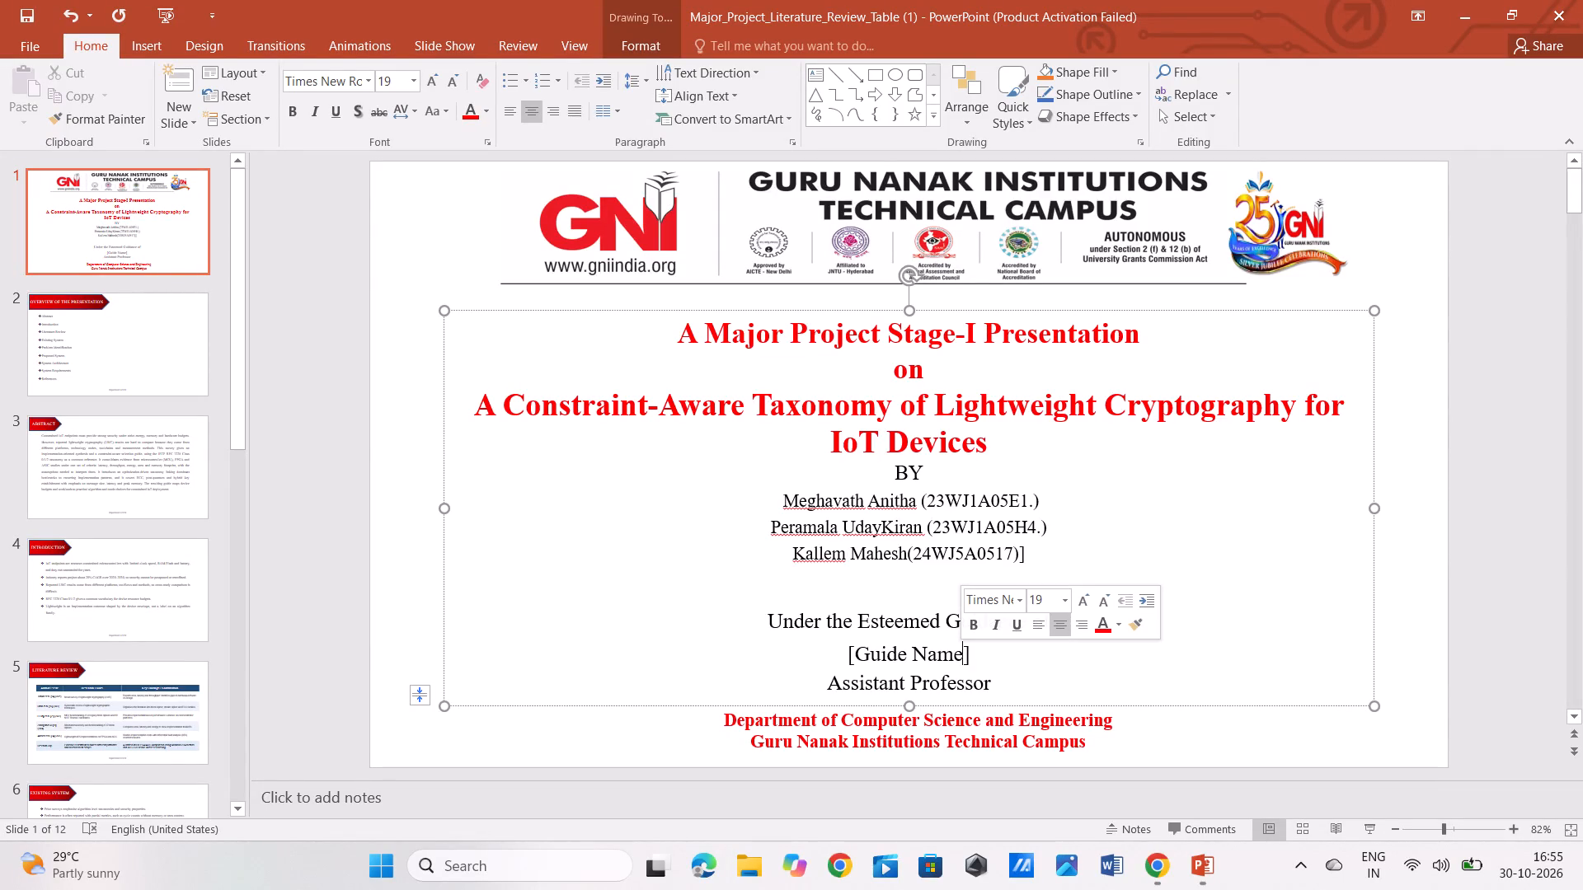
Delete the whole "[Guide Name]" placeholder, brackets included, from the line above "Assistant Professor", keeping the empty line.
{"action": "left_click", "coordinate": [991, 657]}
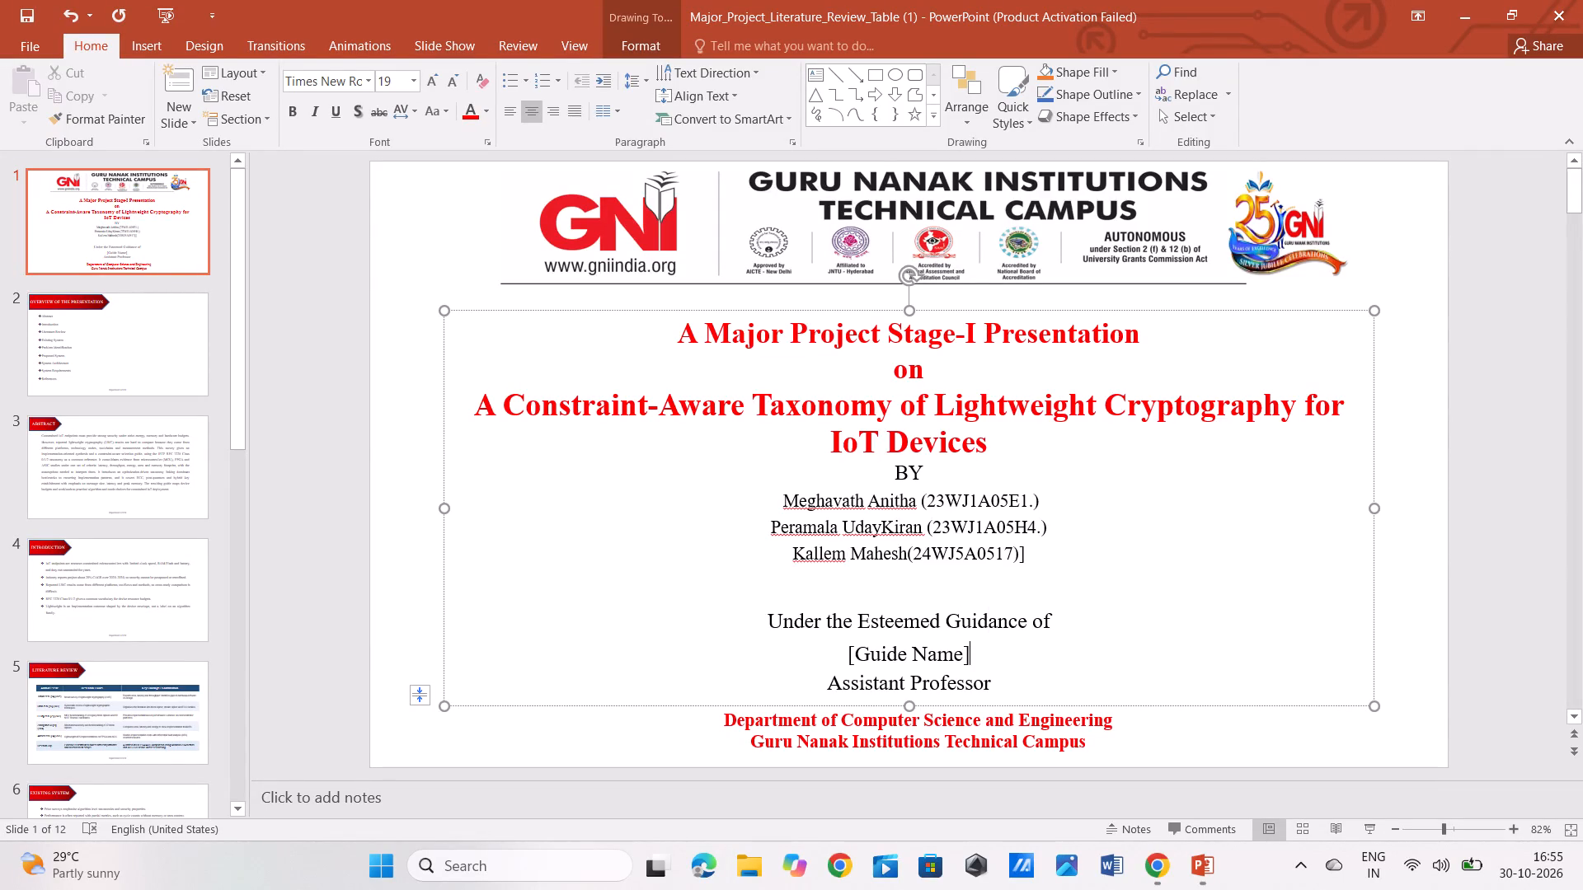
{"action": "key", "text": "BackSpace"}
{"action": "key", "text": "BackSpace"}
{"action": "key", "text": "BackSpace"}
{"action": "key", "text": "BackSpace"}
{"action": "key", "text": "BackSpace"}
{"action": "key", "text": "BackSpace"}
{"action": "key", "text": "BackSpace"}
{"action": "key", "text": "BackSpace"}
{"action": "key", "text": "BackSpace"}
{"action": "key", "text": "BackSpace"}
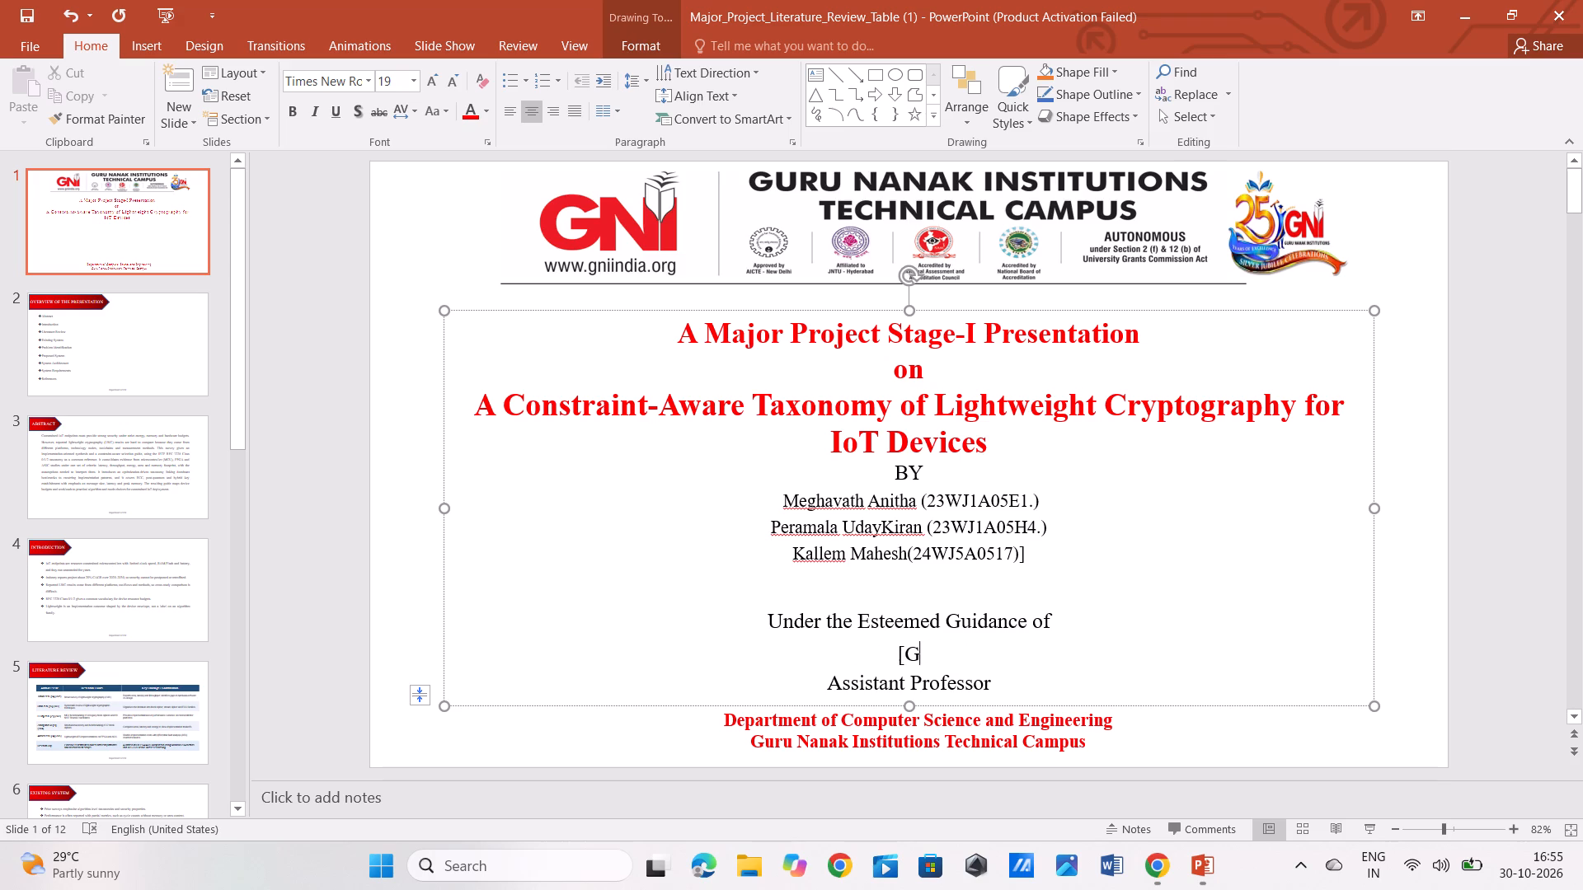
{"action": "key", "text": "BackSpace"}
{"action": "key", "text": "BackSpace"}
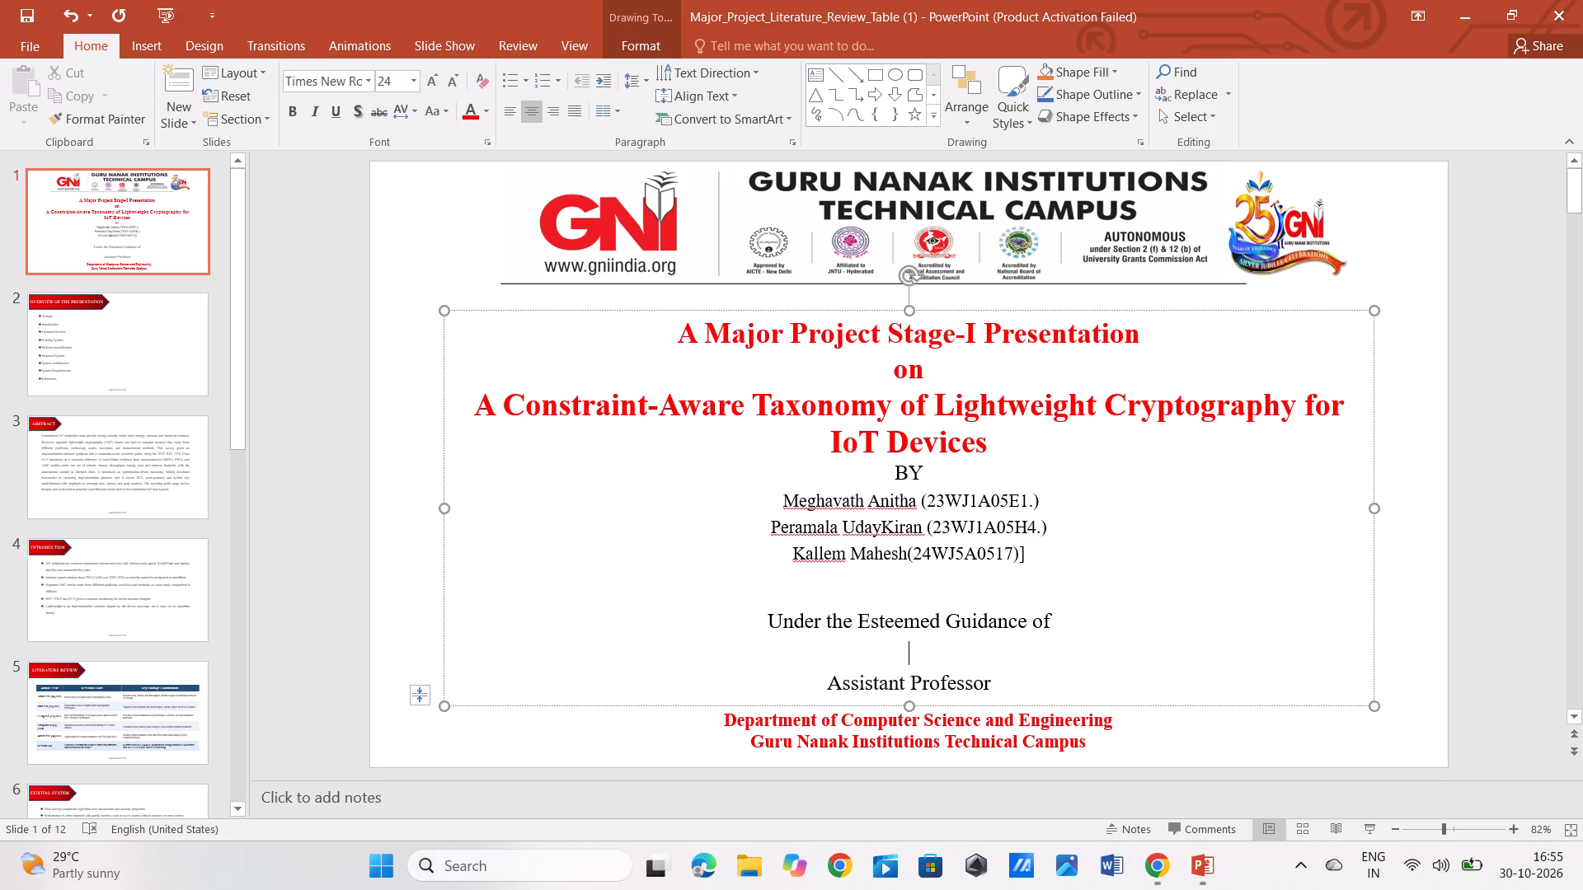
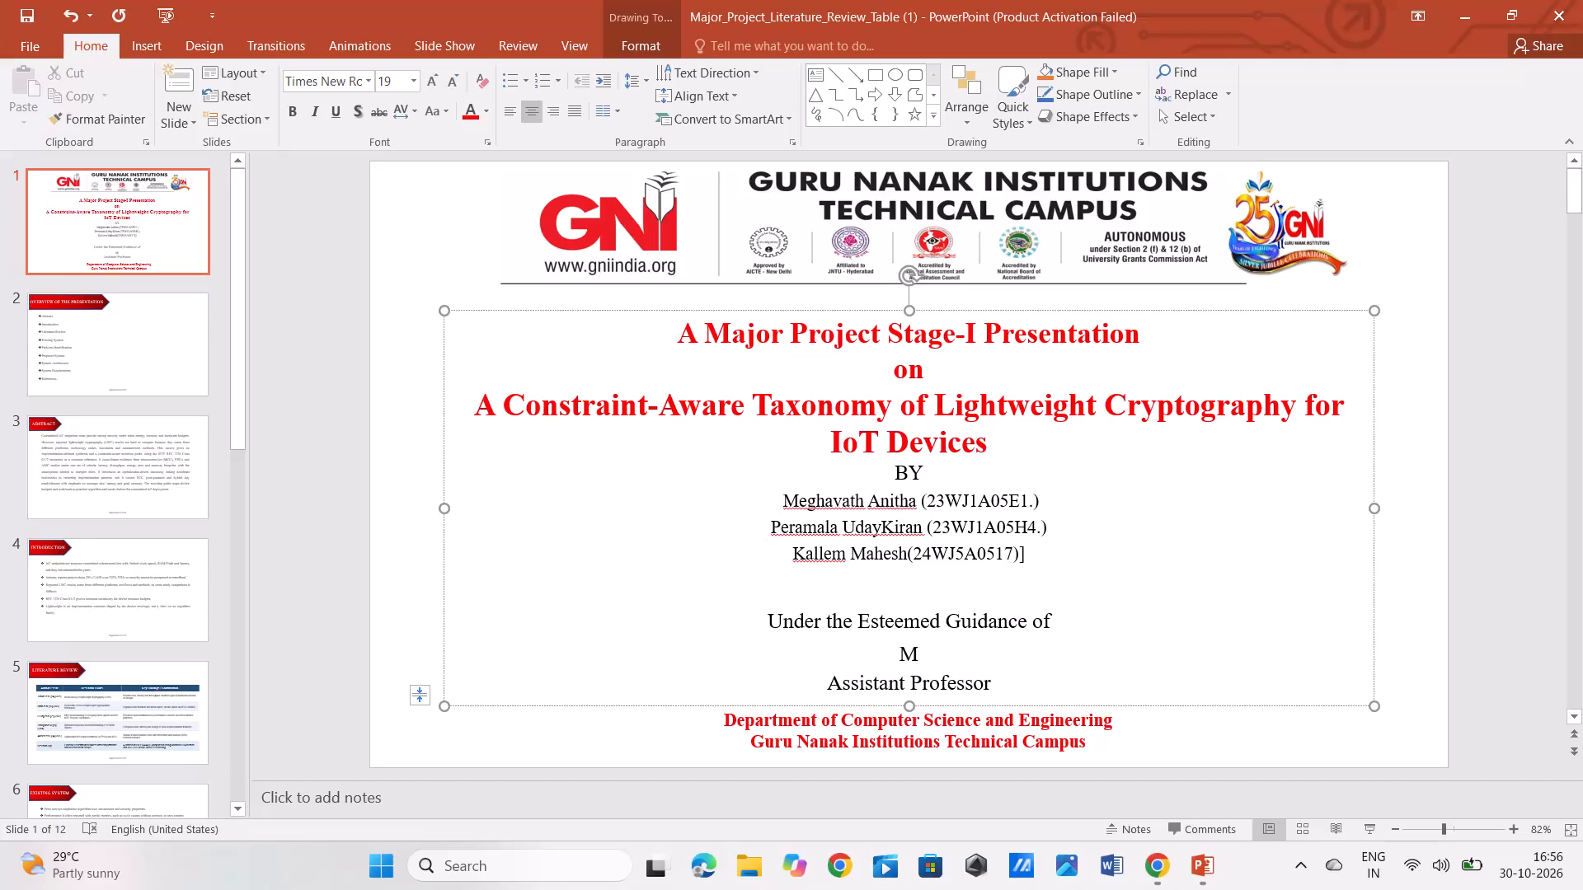
Enter the guide's name, with the title "Ms." and first initial, on the line above "Assistant Professor".
{"action": "key", "text": "s"}
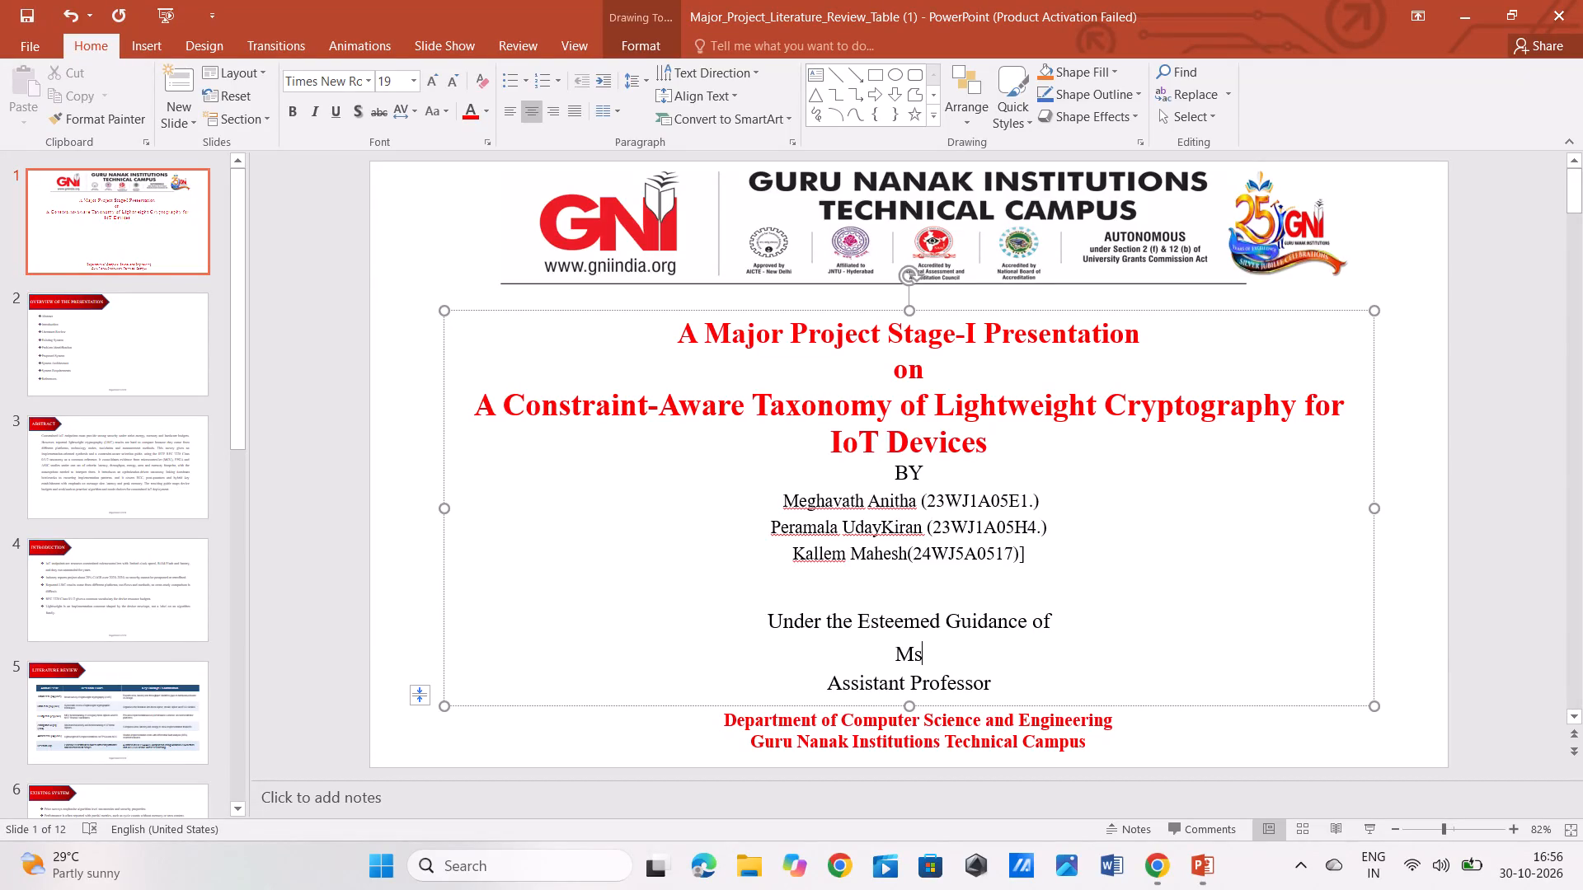
{"action": "key", "text": "period"}
{"action": "scroll", "coordinate": [991, 657], "scroll_direction": "left", "scroll_amount": 1}
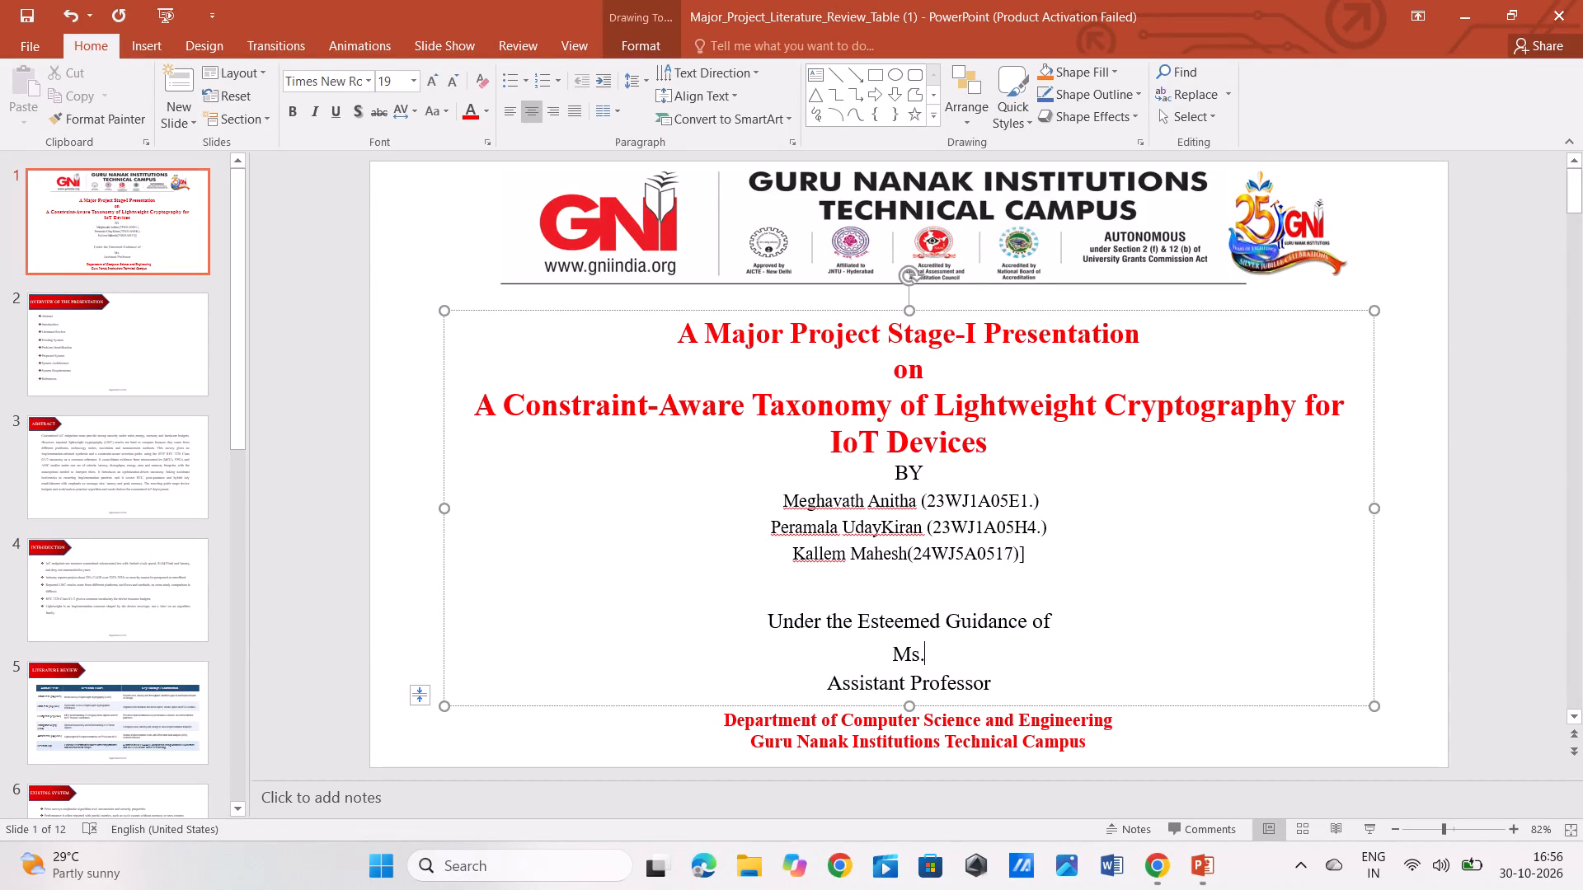
{"action": "key", "text": "g"}
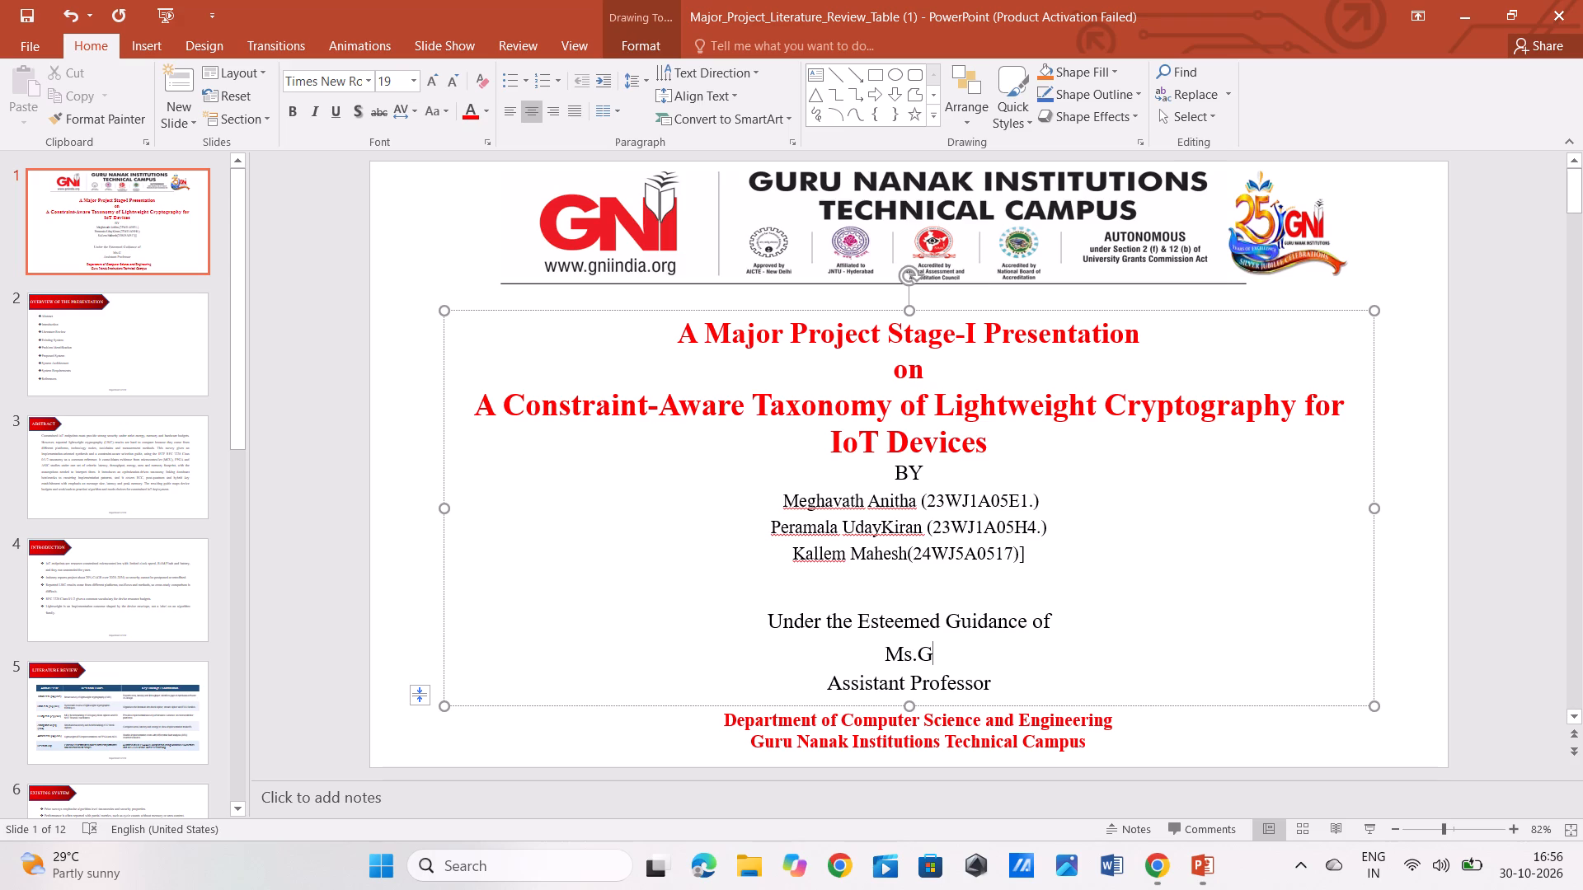
{"action": "key", "text": "period"}
{"action": "key", "text": "s"}
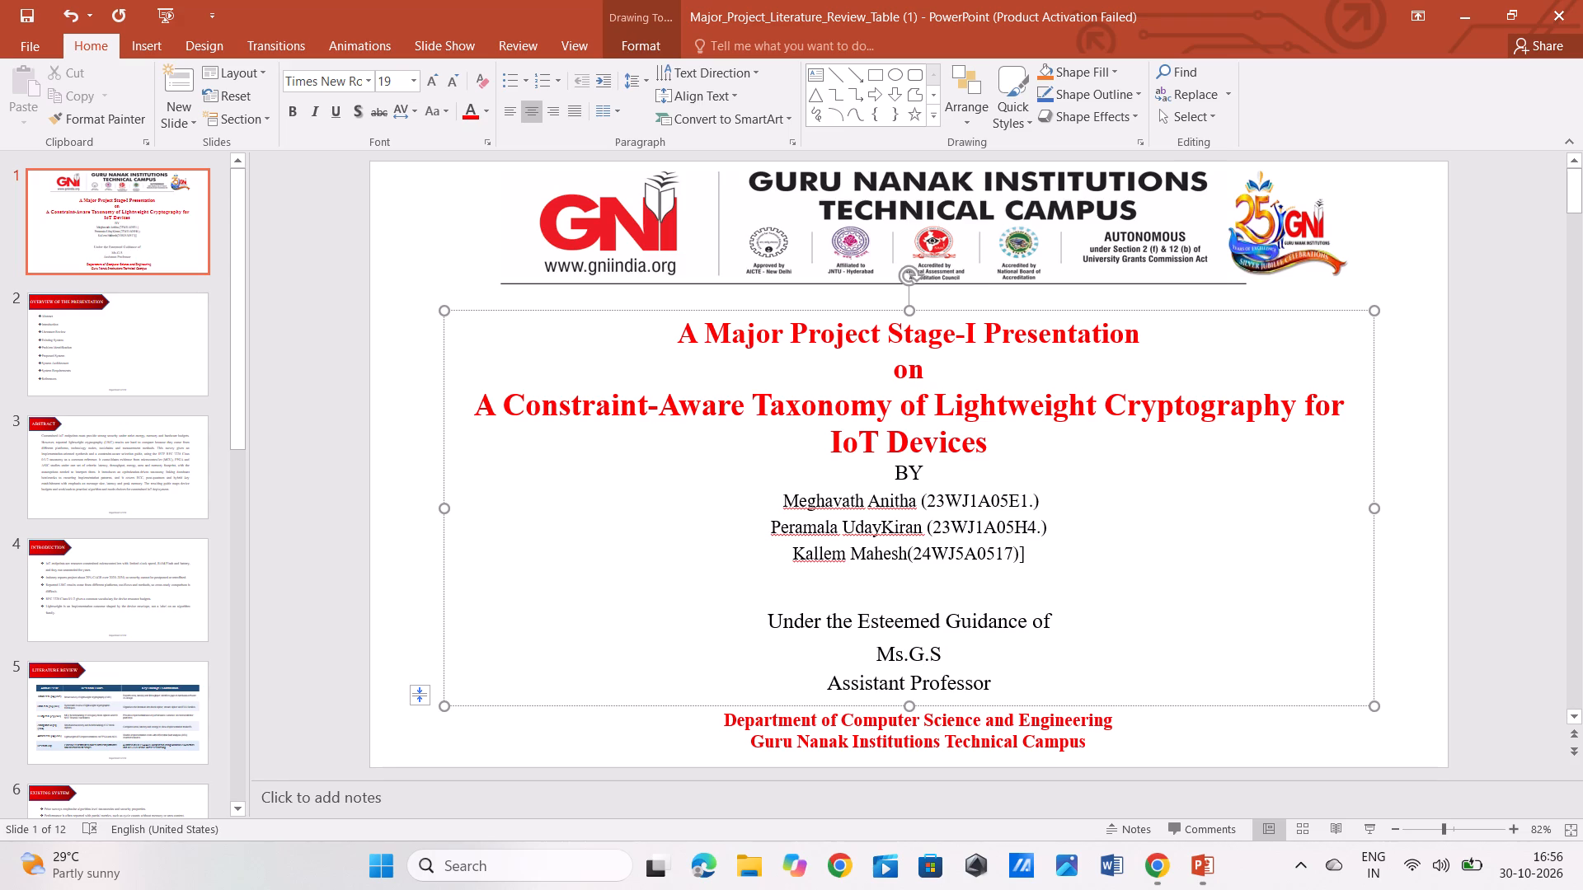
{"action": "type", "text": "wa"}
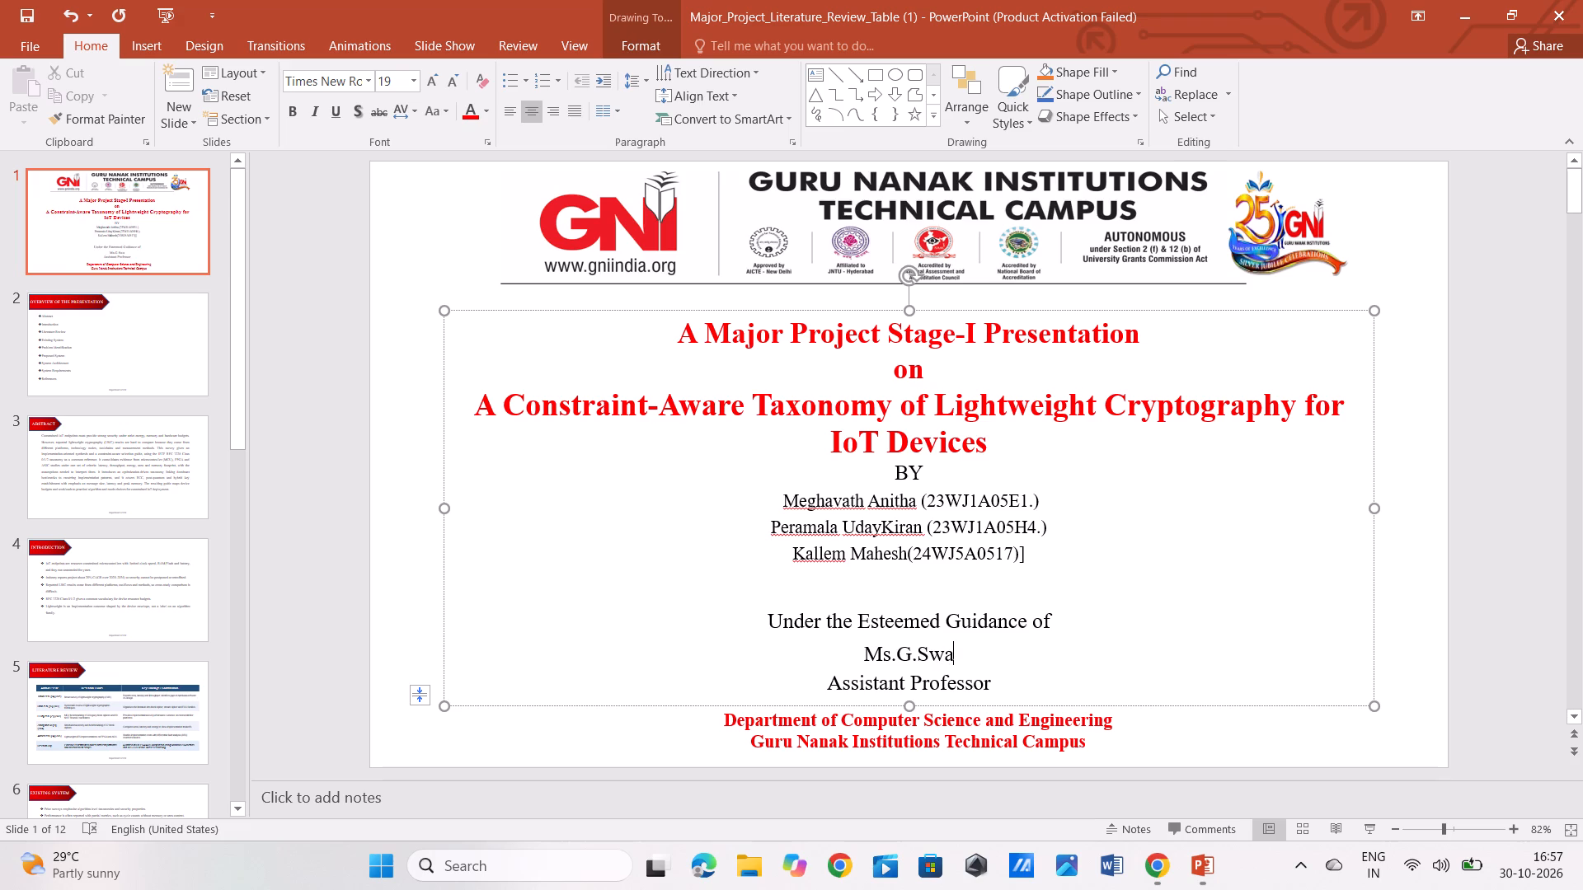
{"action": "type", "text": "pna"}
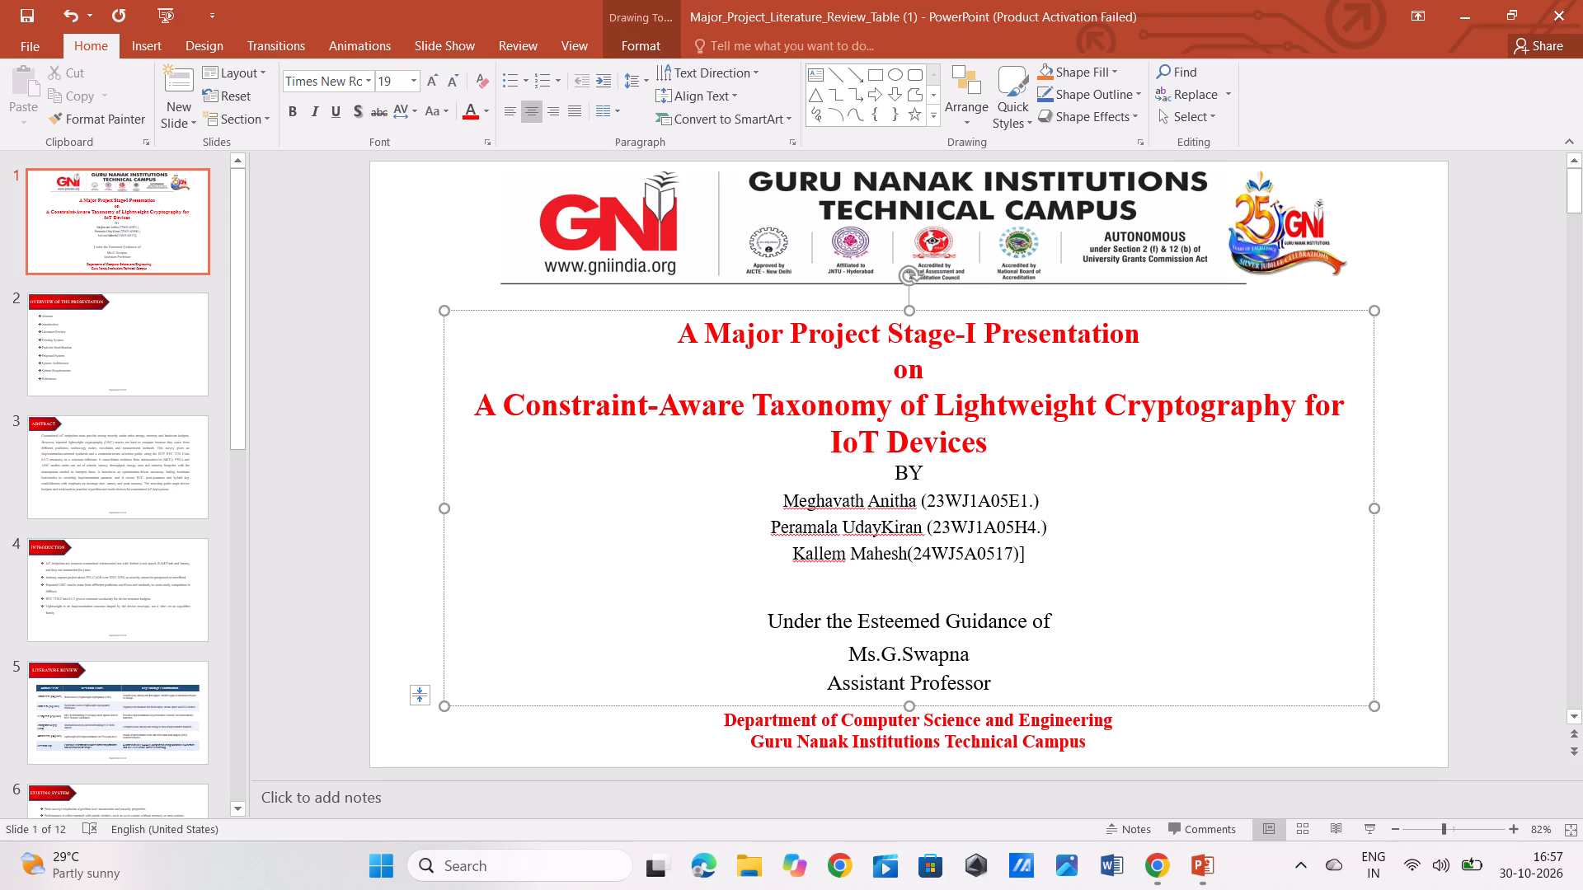
{"action": "scroll", "coordinate": [854, 668], "scroll_direction": "left", "scroll_amount": 2}
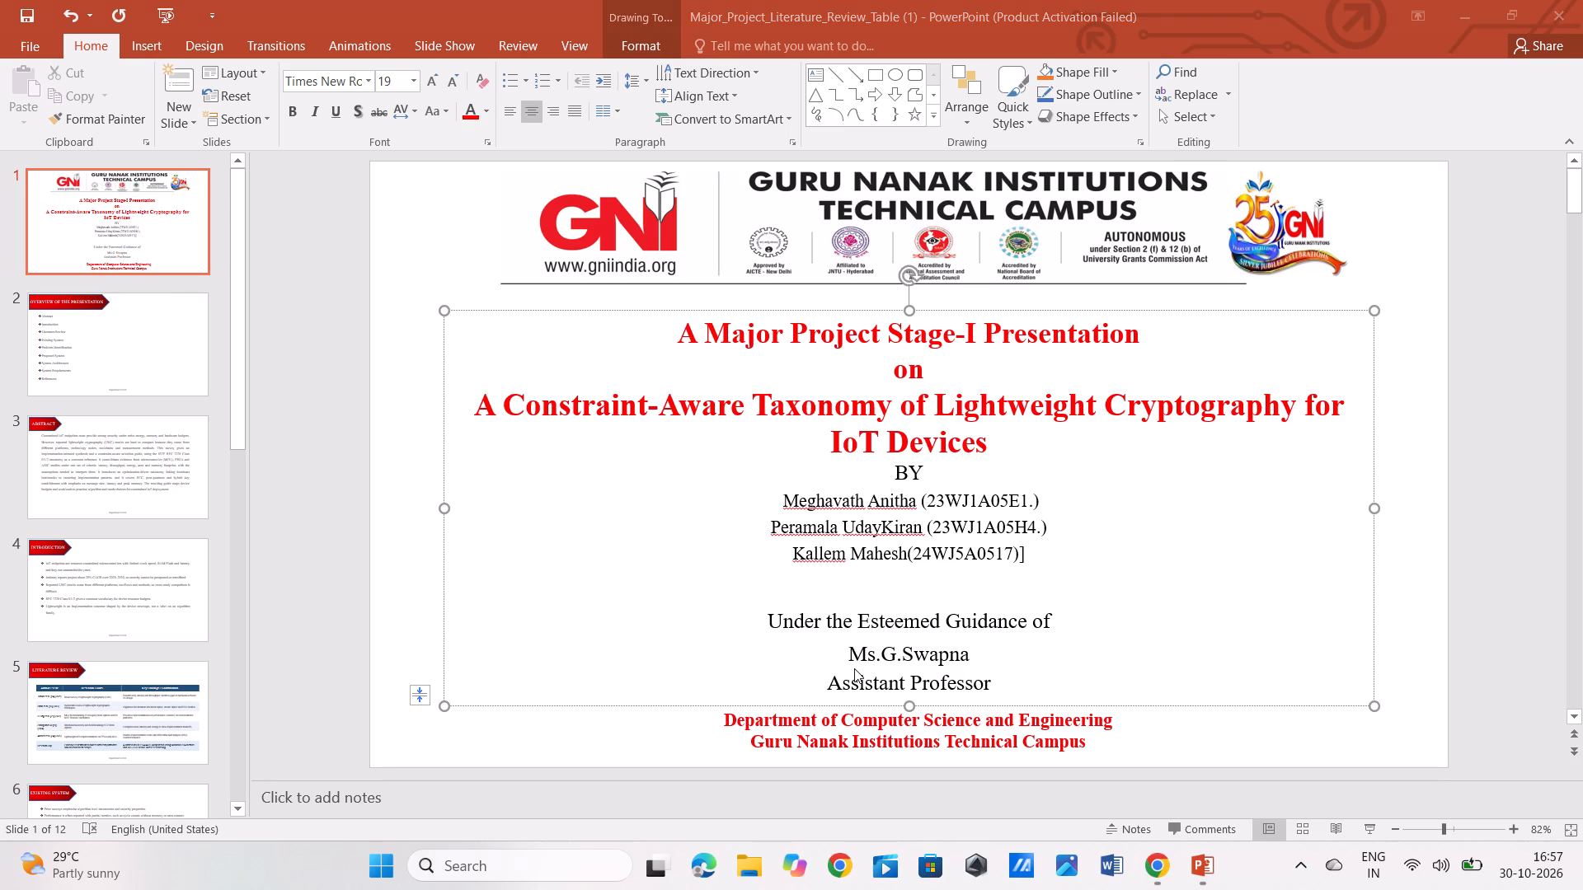
{"action": "scroll", "coordinate": [854, 668], "scroll_direction": "left", "scroll_amount": 5}
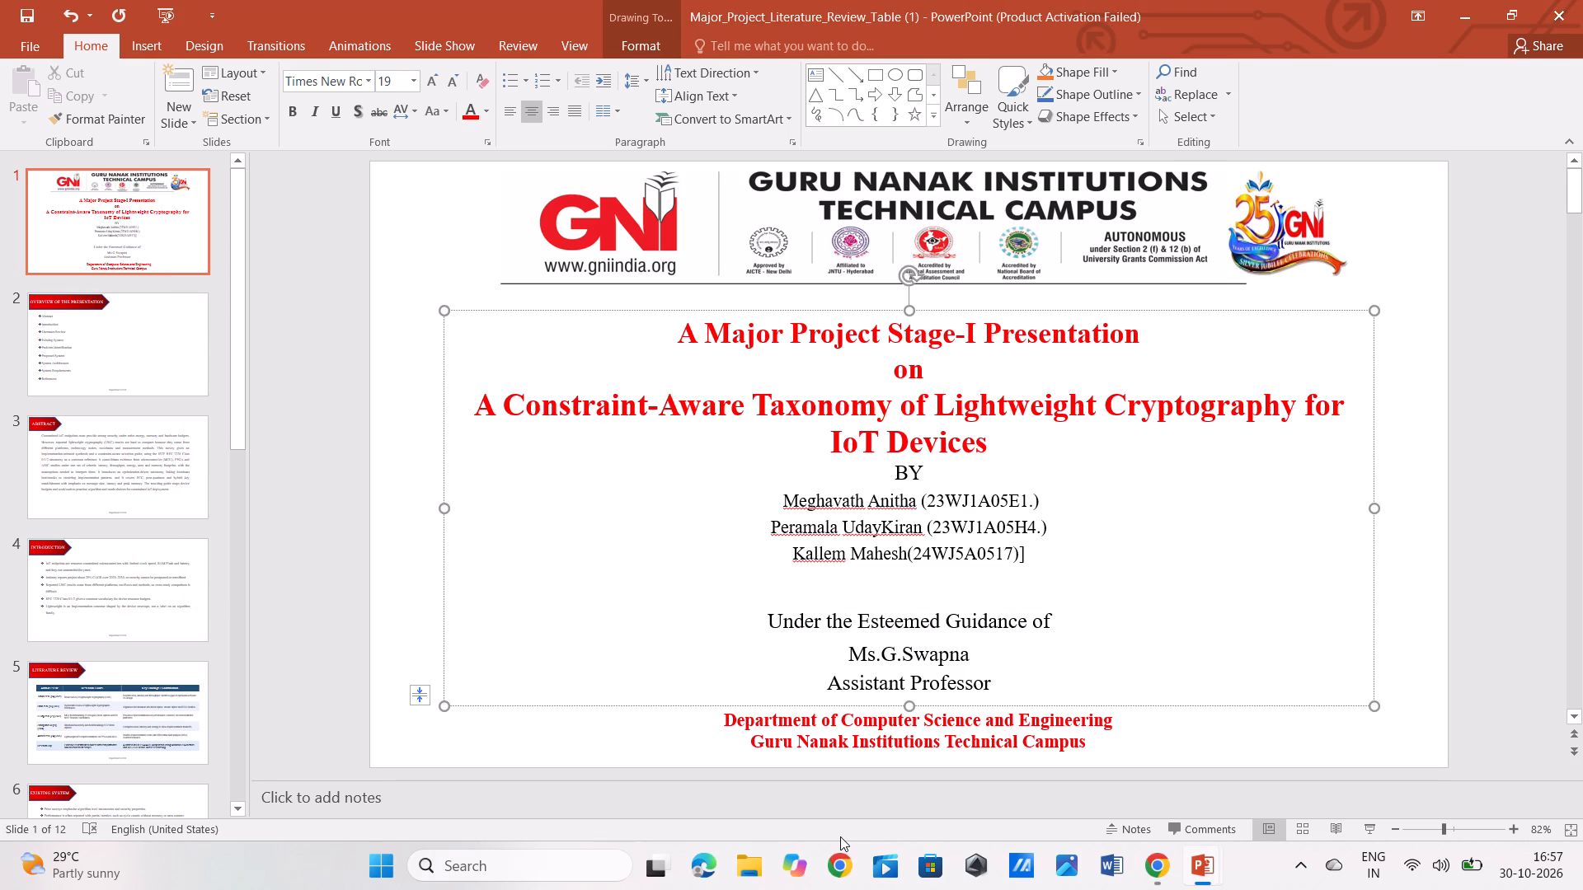
Extend the guide's designation line to read "Assistant Professor, Dept. of CSE", with two spaces after the comma.
{"action": "left_click", "coordinate": [997, 690]}
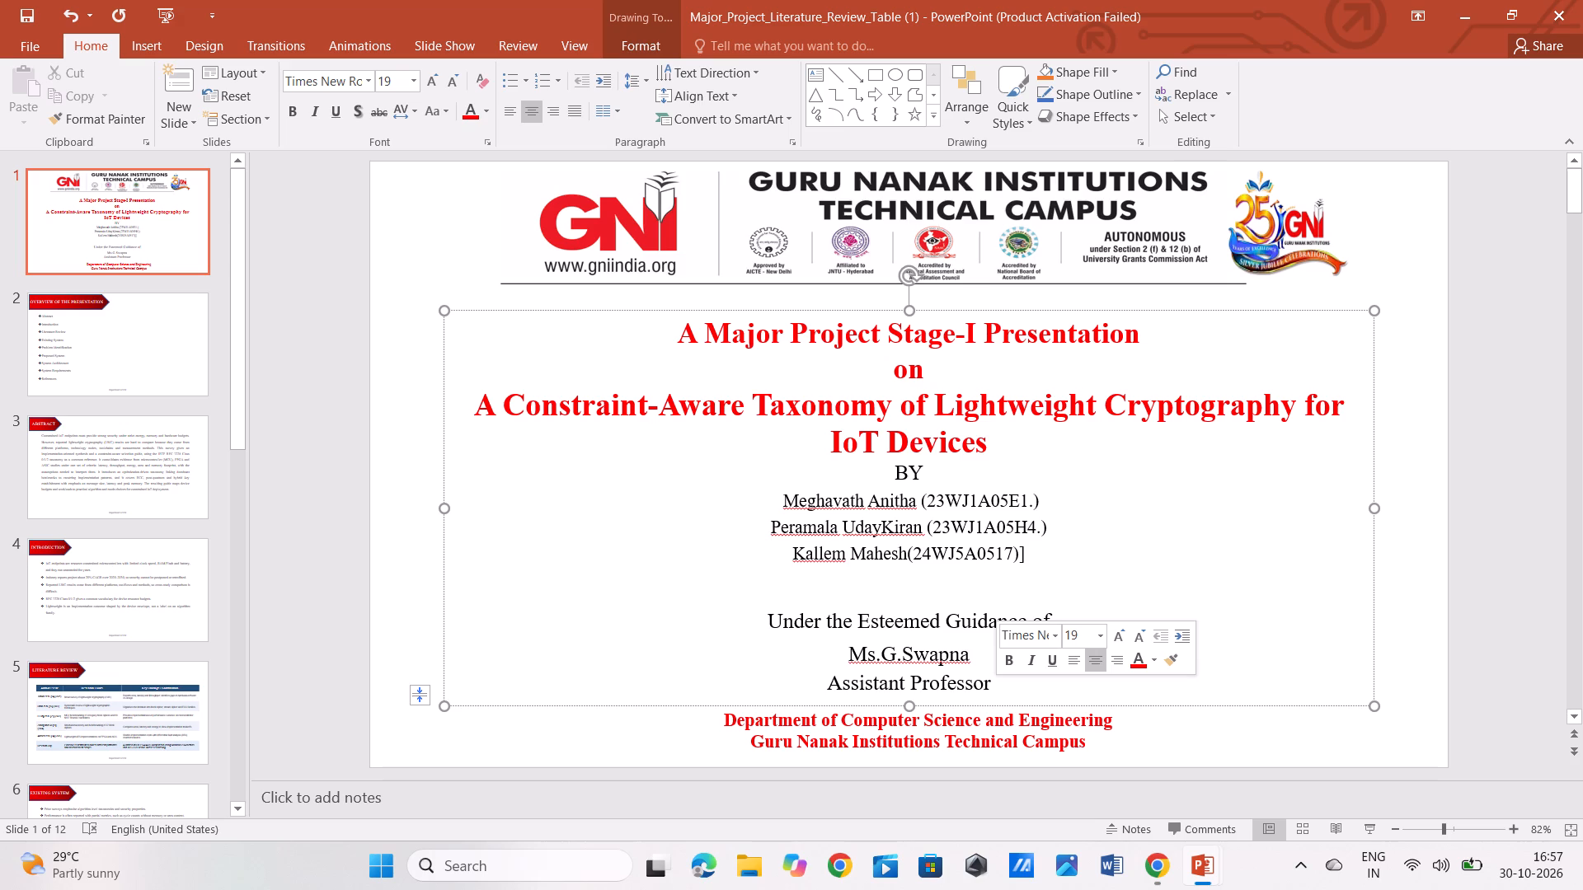
{"action": "key", "text": "comma"}
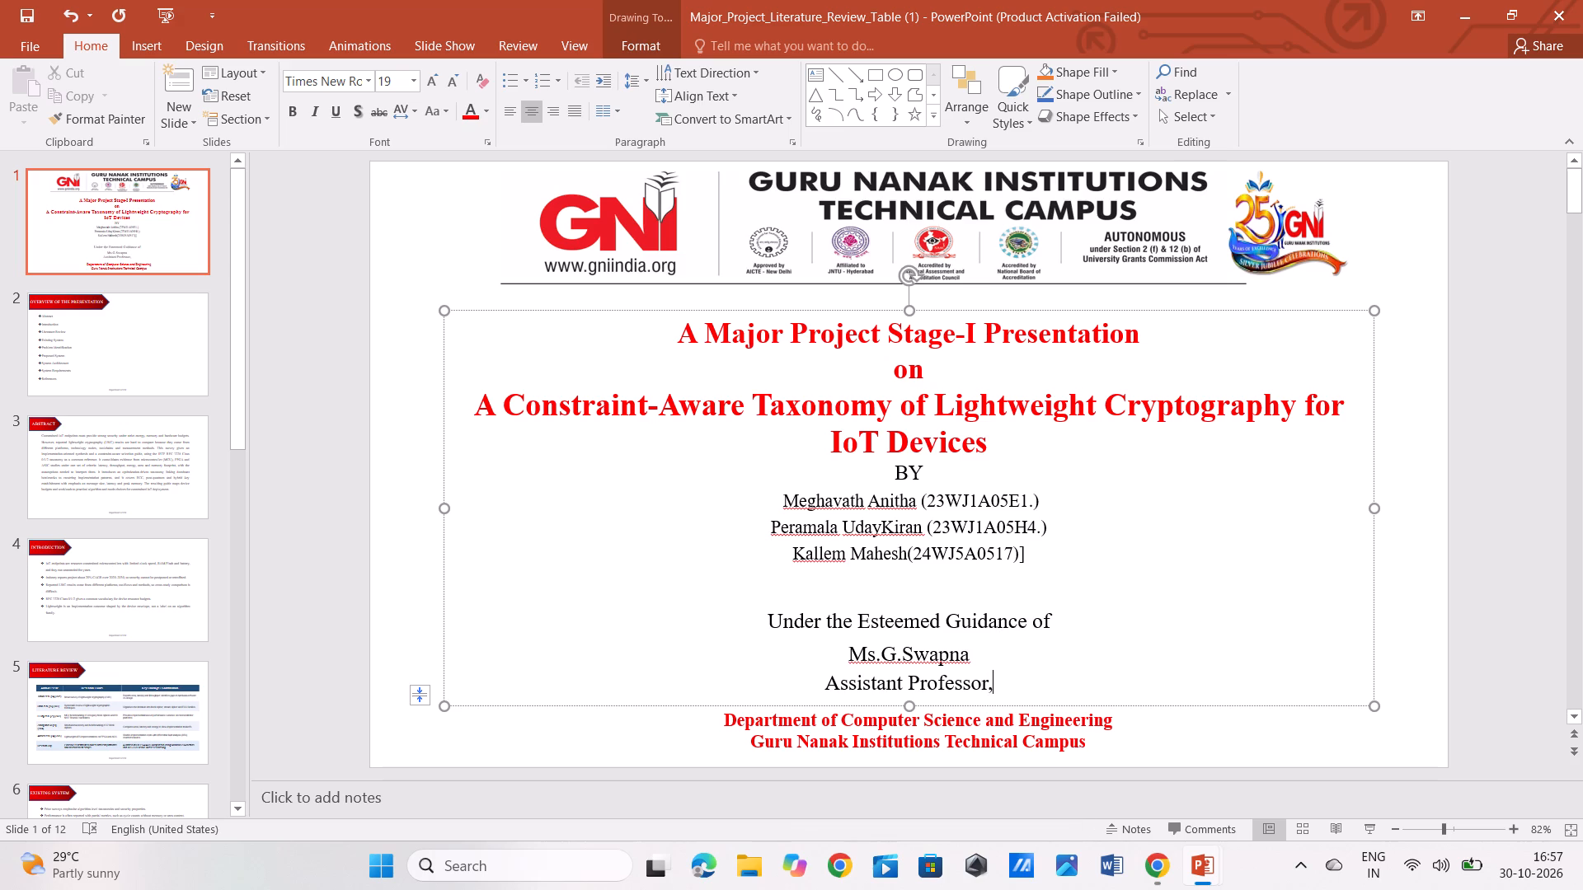
{"action": "key", "text": "d"}
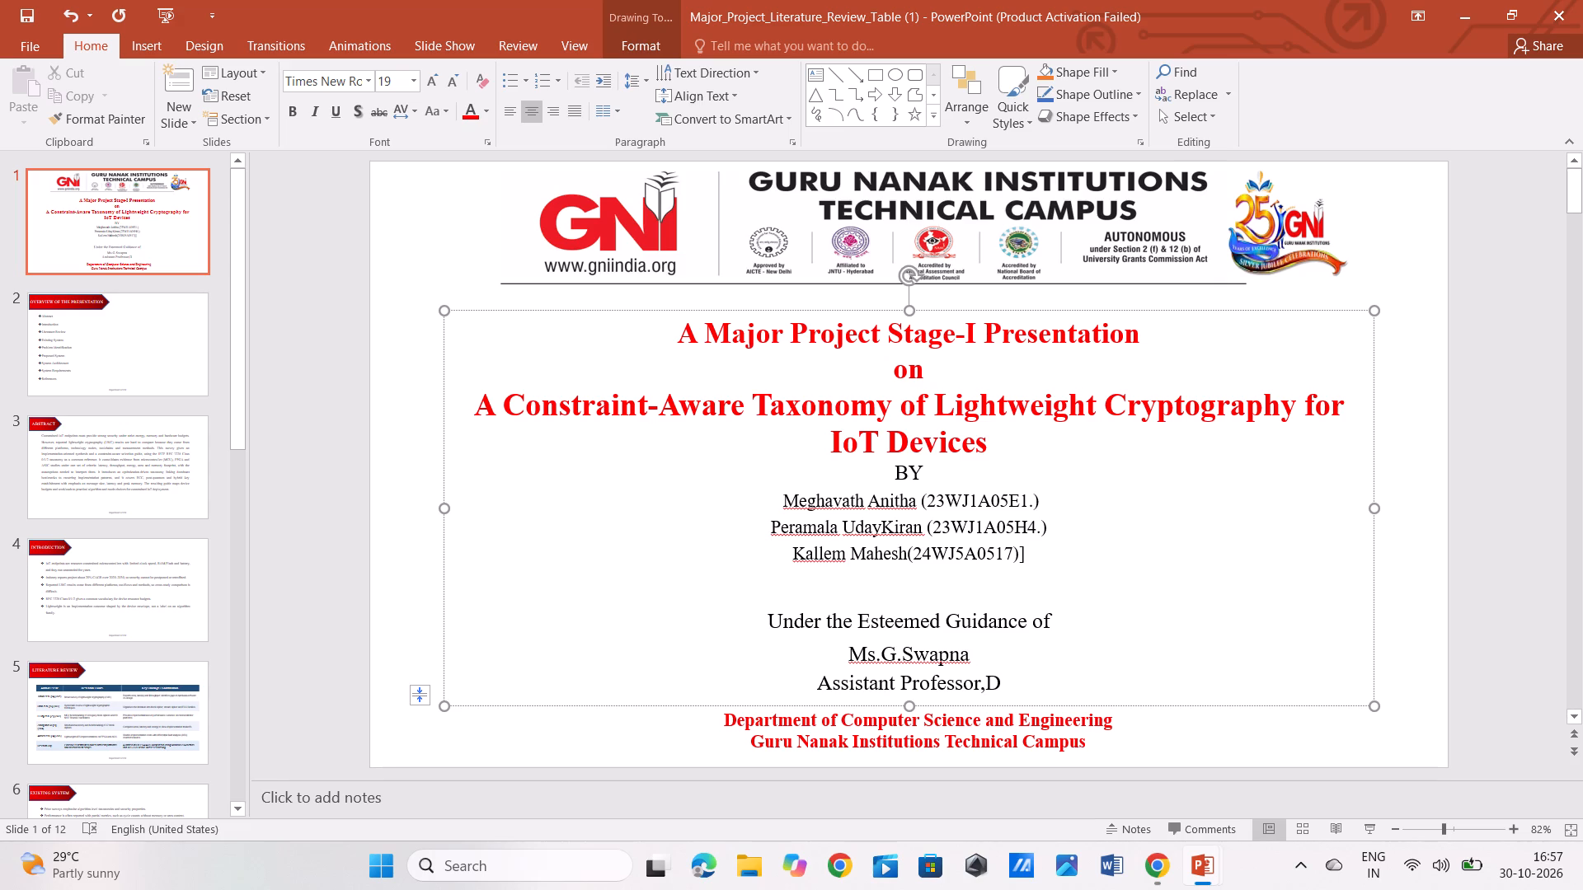
{"action": "left_click", "coordinate": [984, 686]}
{"action": "key", "text": "space"}
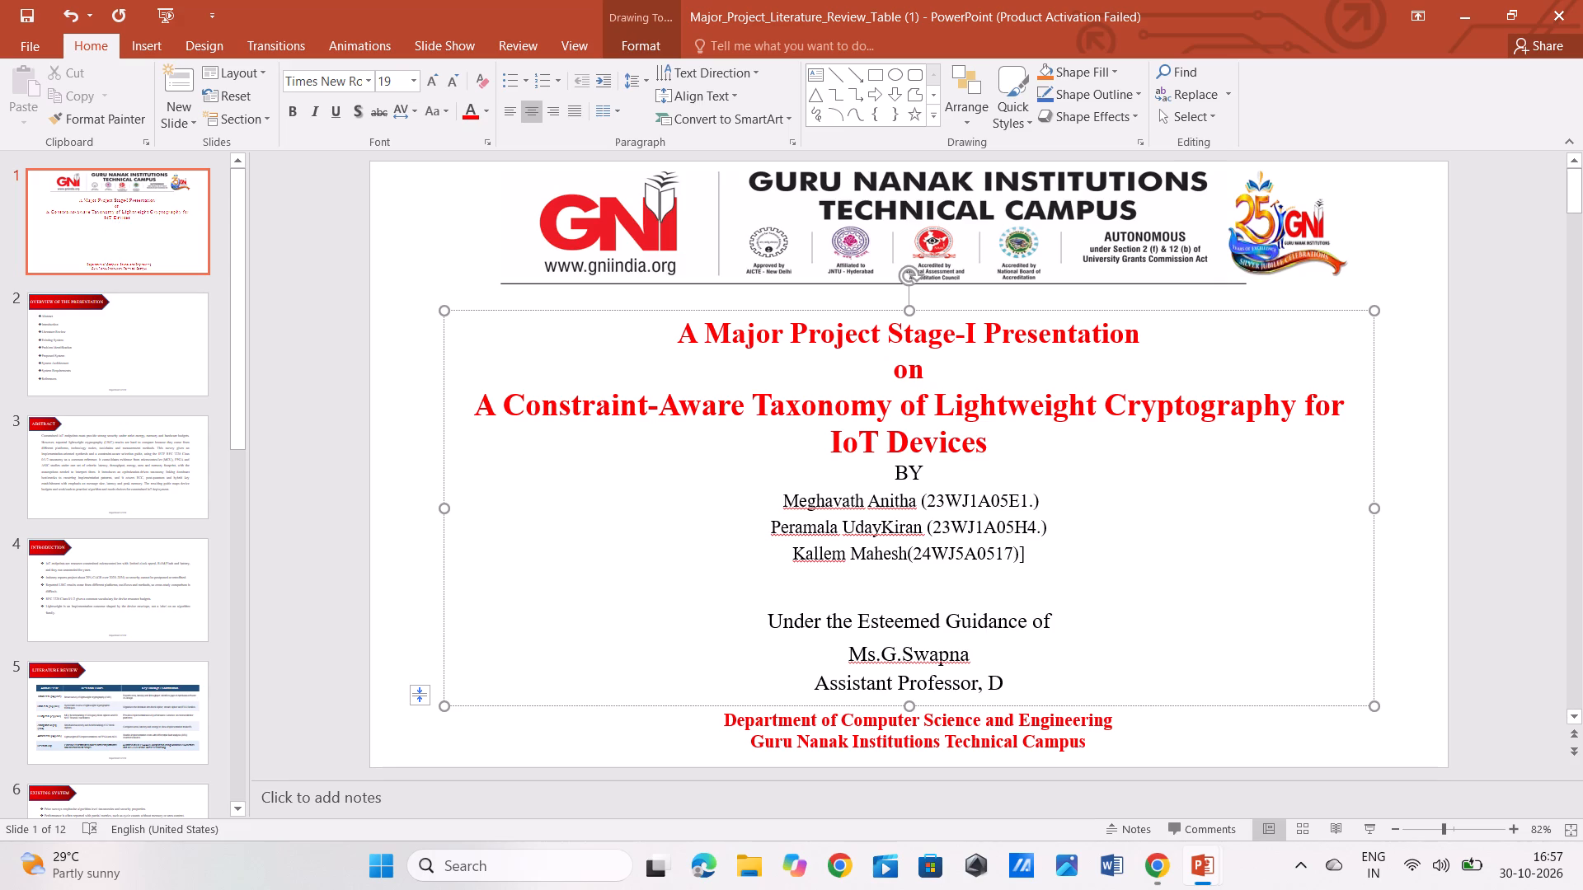
{"action": "key", "text": "space"}
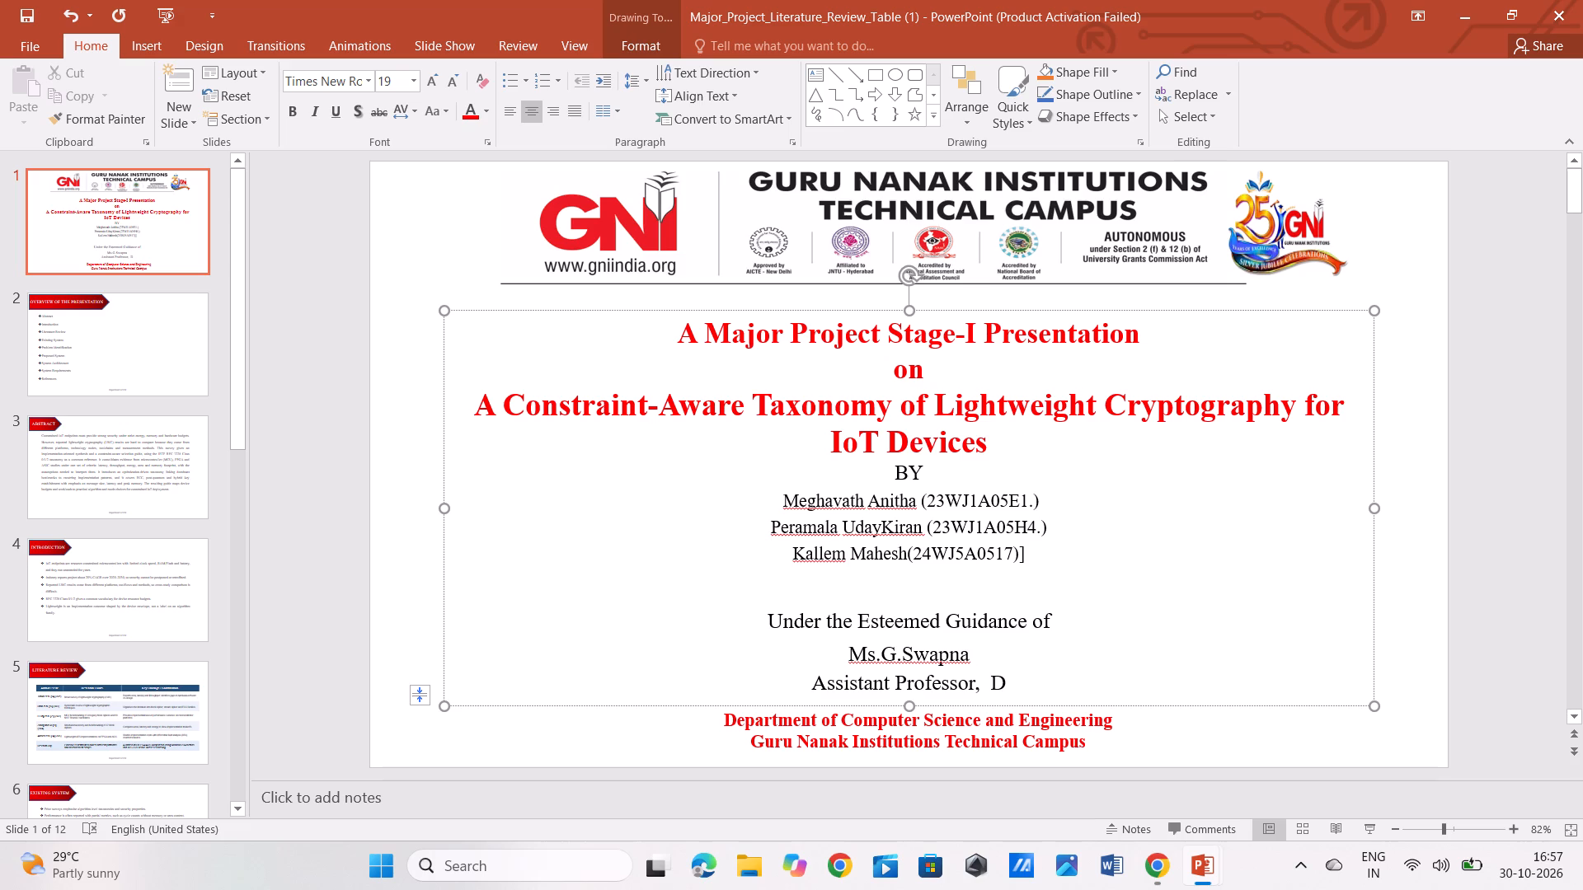
{"action": "left_click", "coordinate": [1005, 682]}
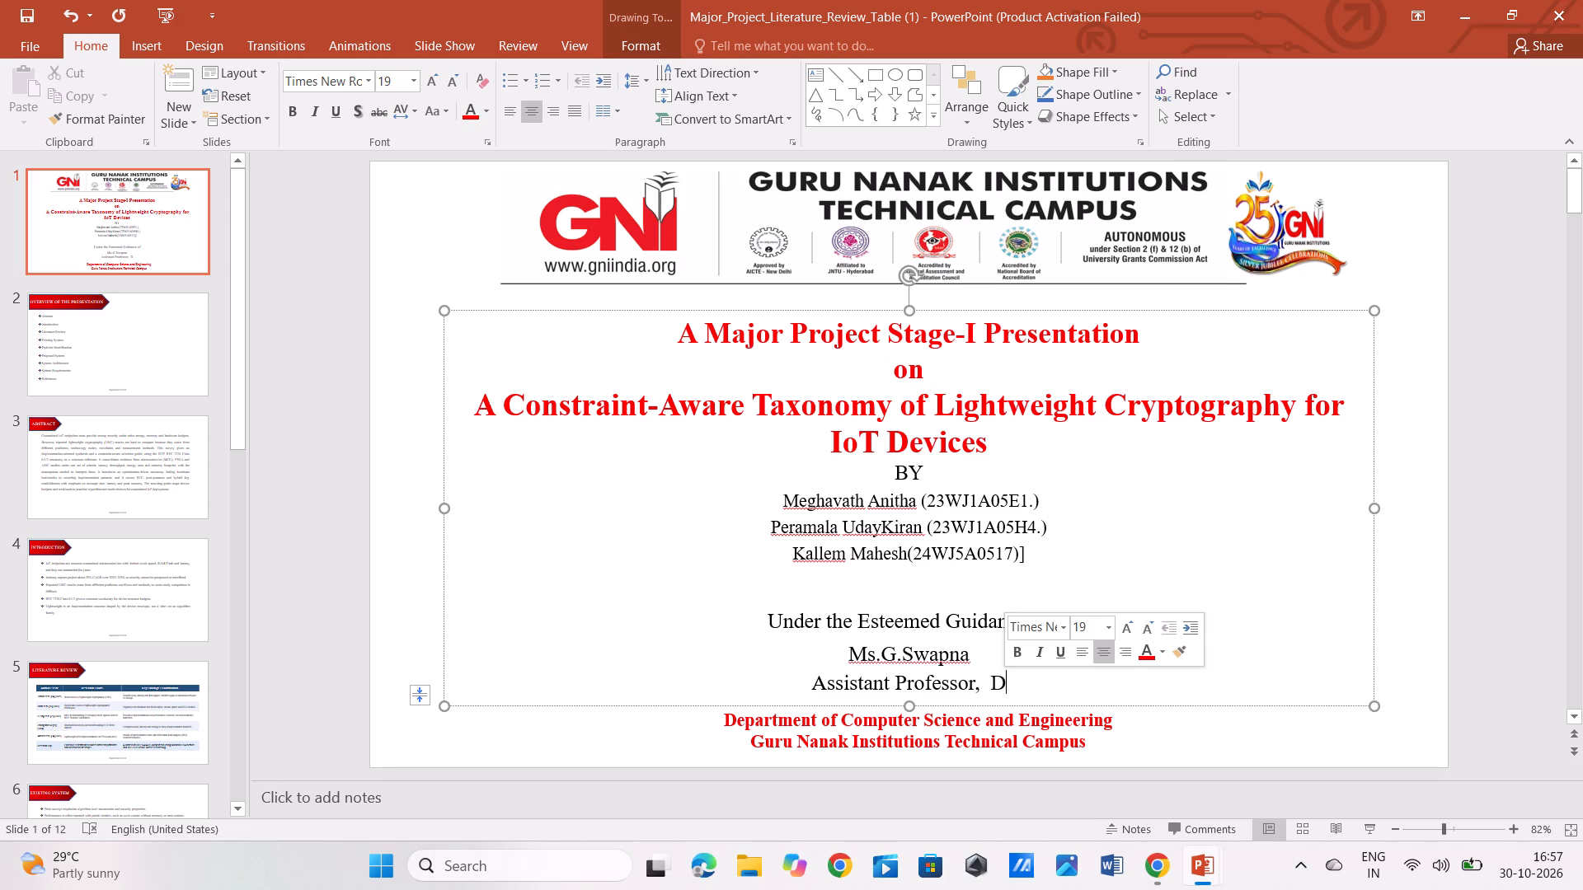
{"action": "key", "text": "e"}
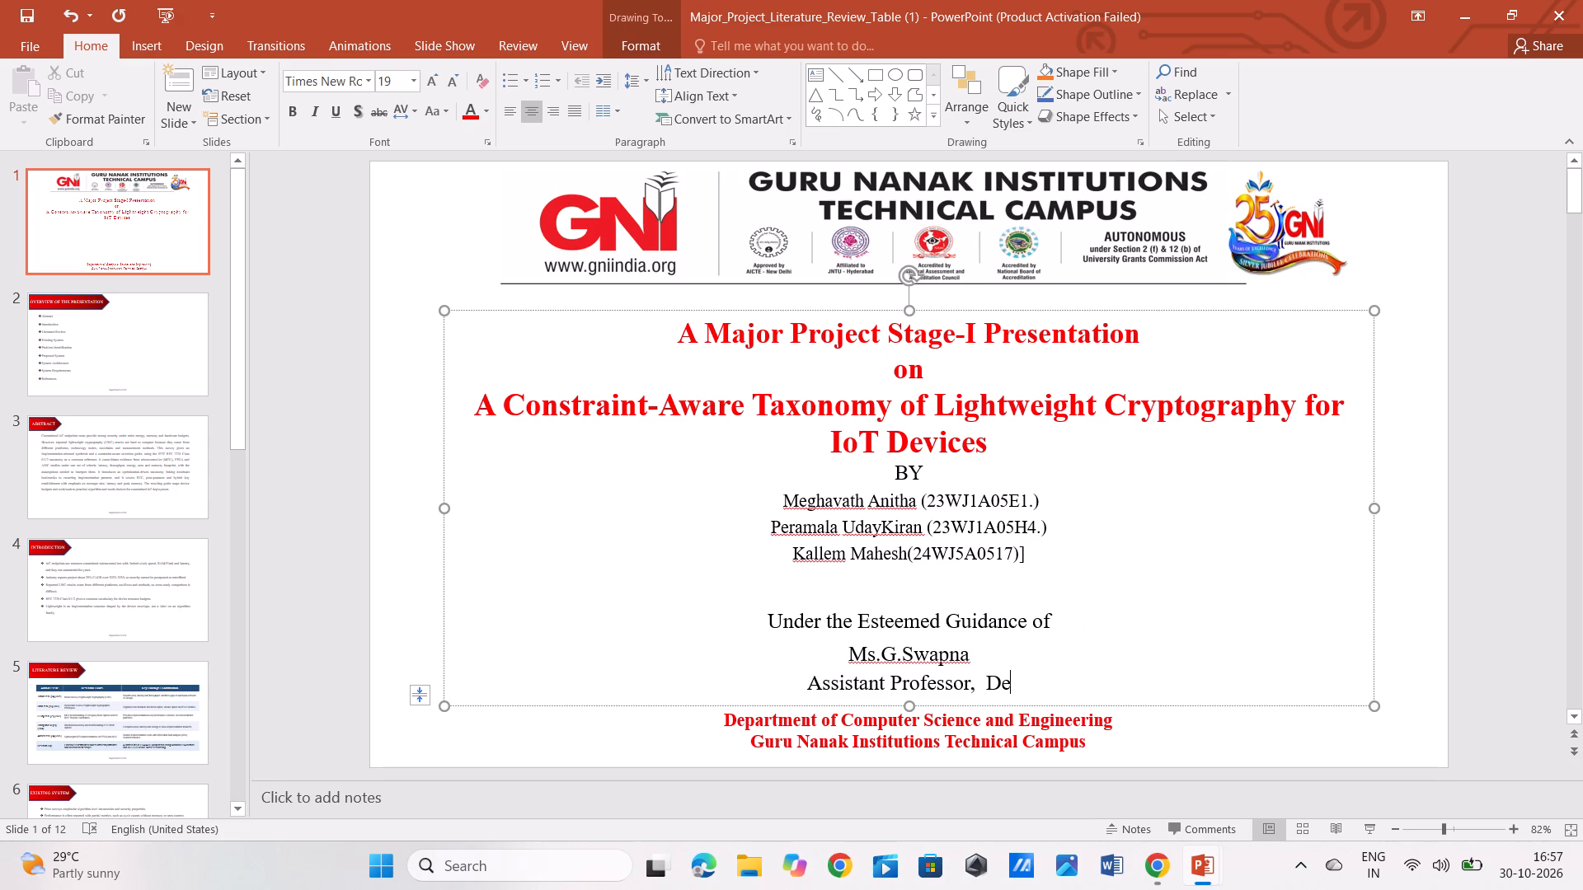
{"action": "key", "text": "p"}
{"action": "key", "text": "t"}
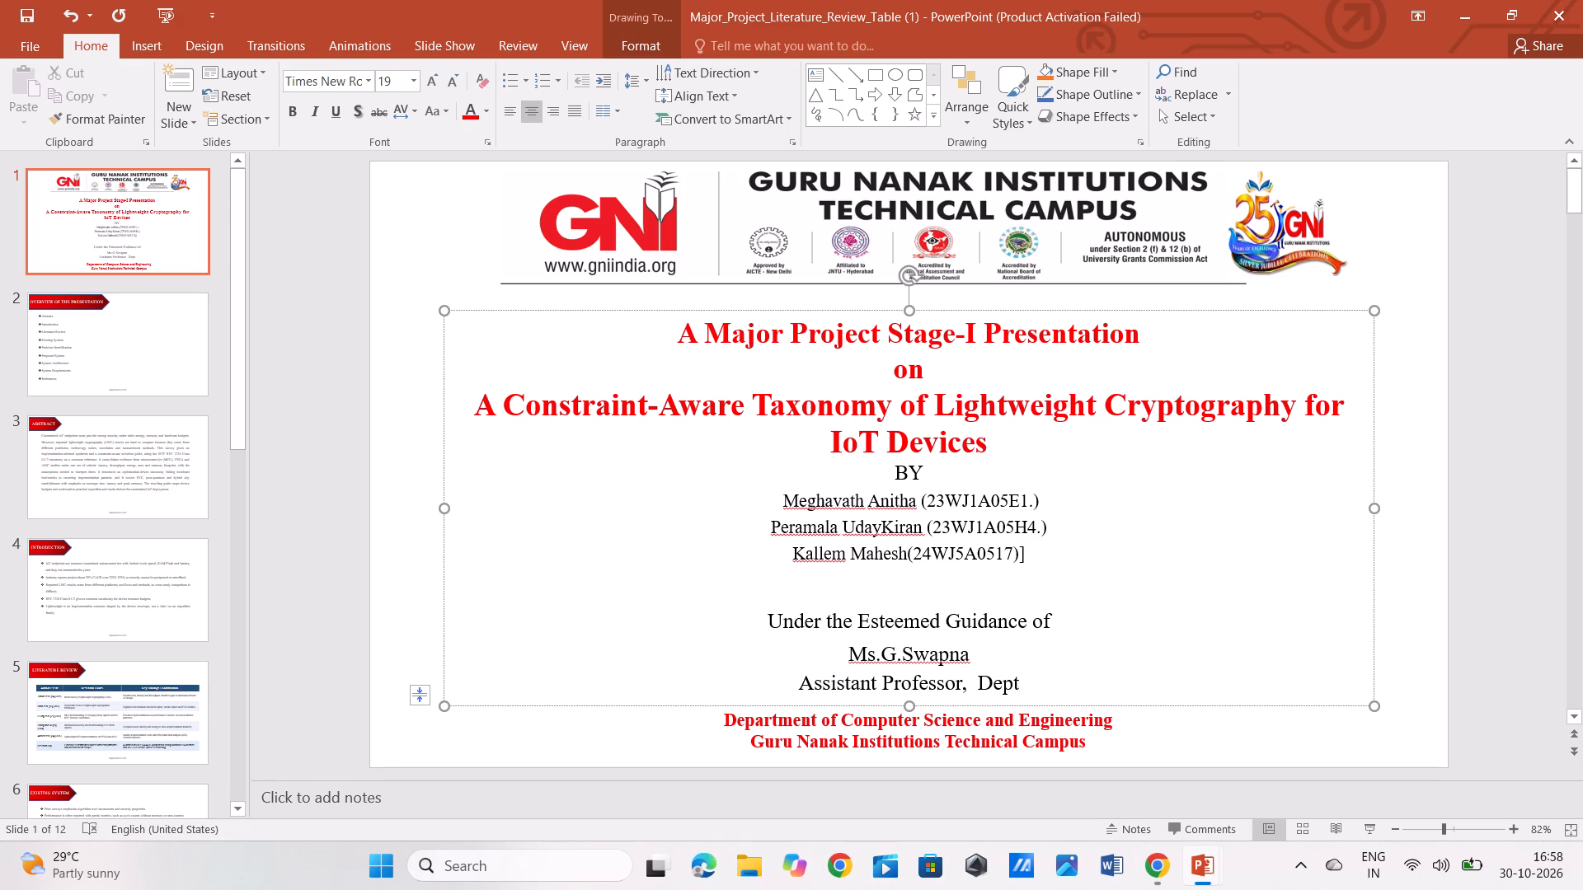
{"action": "key", "text": "period"}
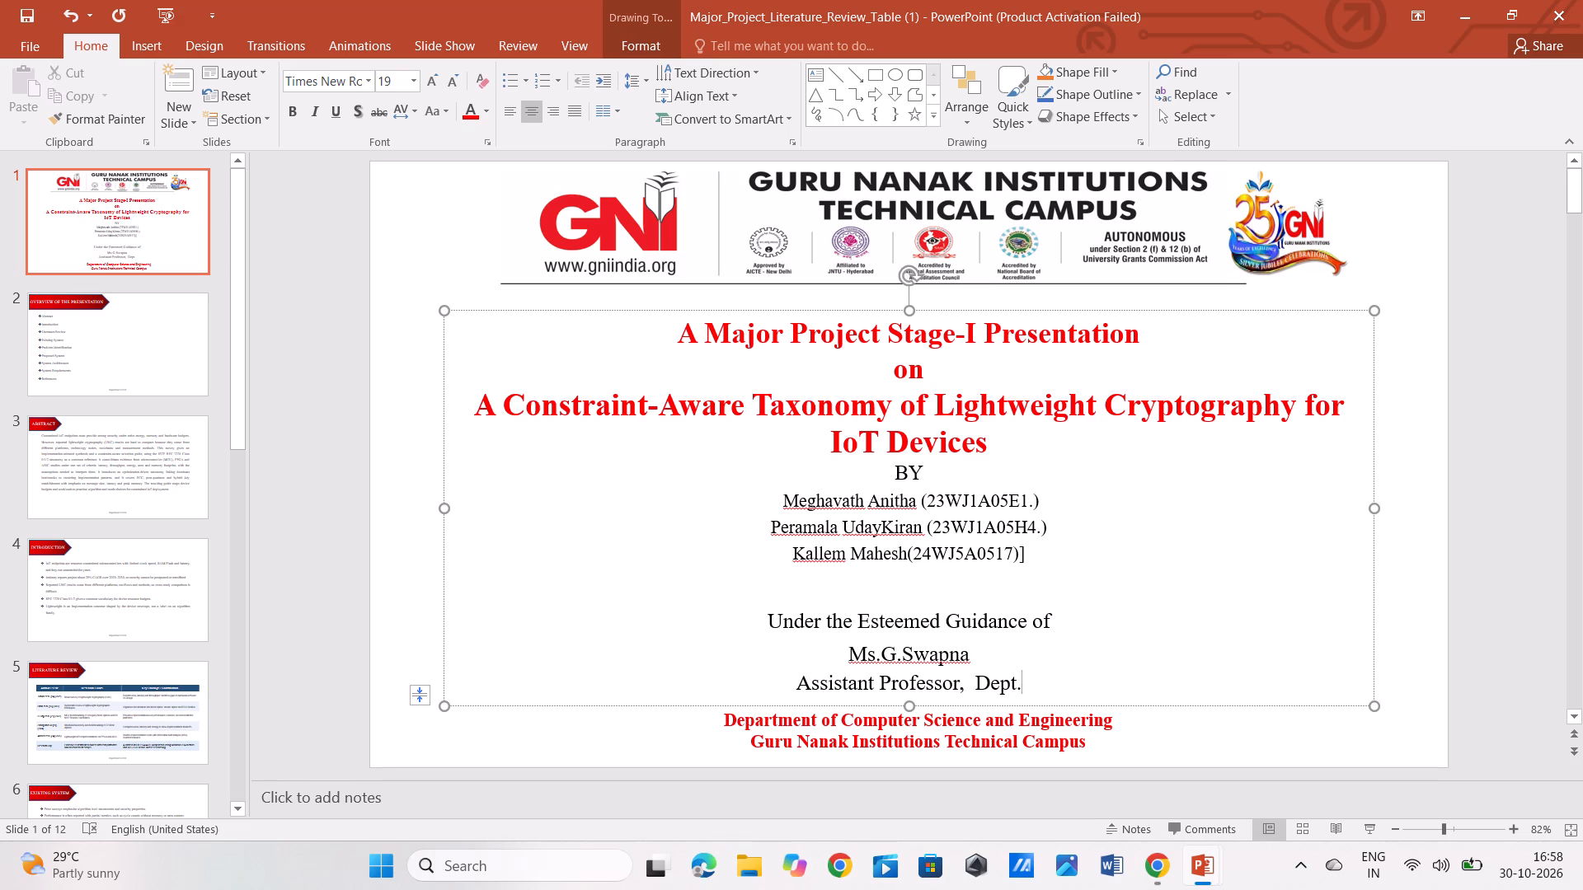
{"action": "key", "text": "space"}
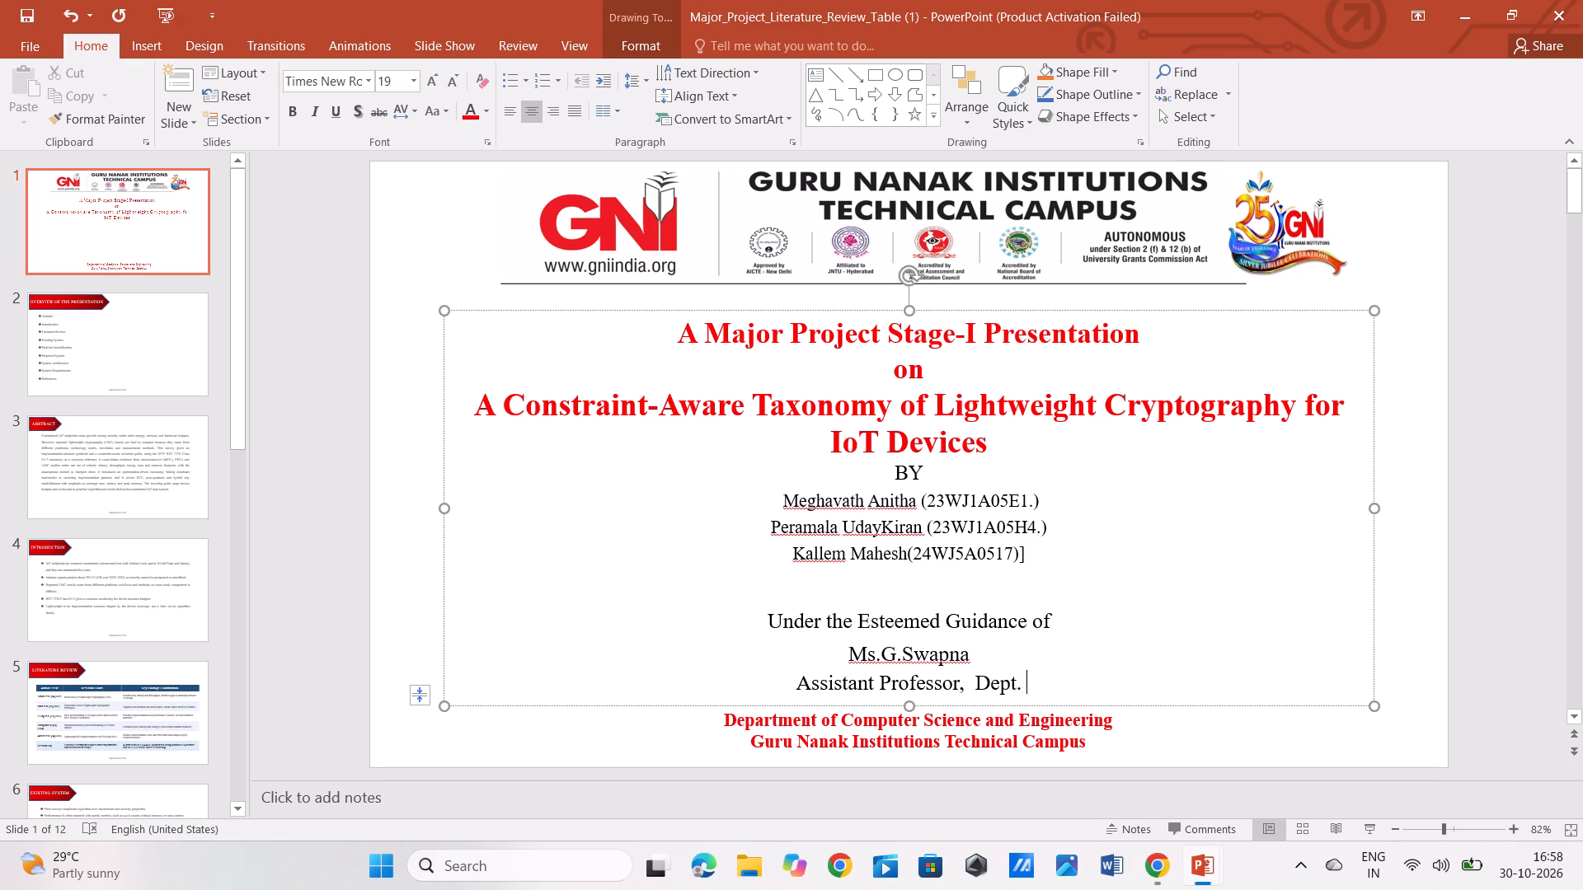
{"action": "type", "text": "of"}
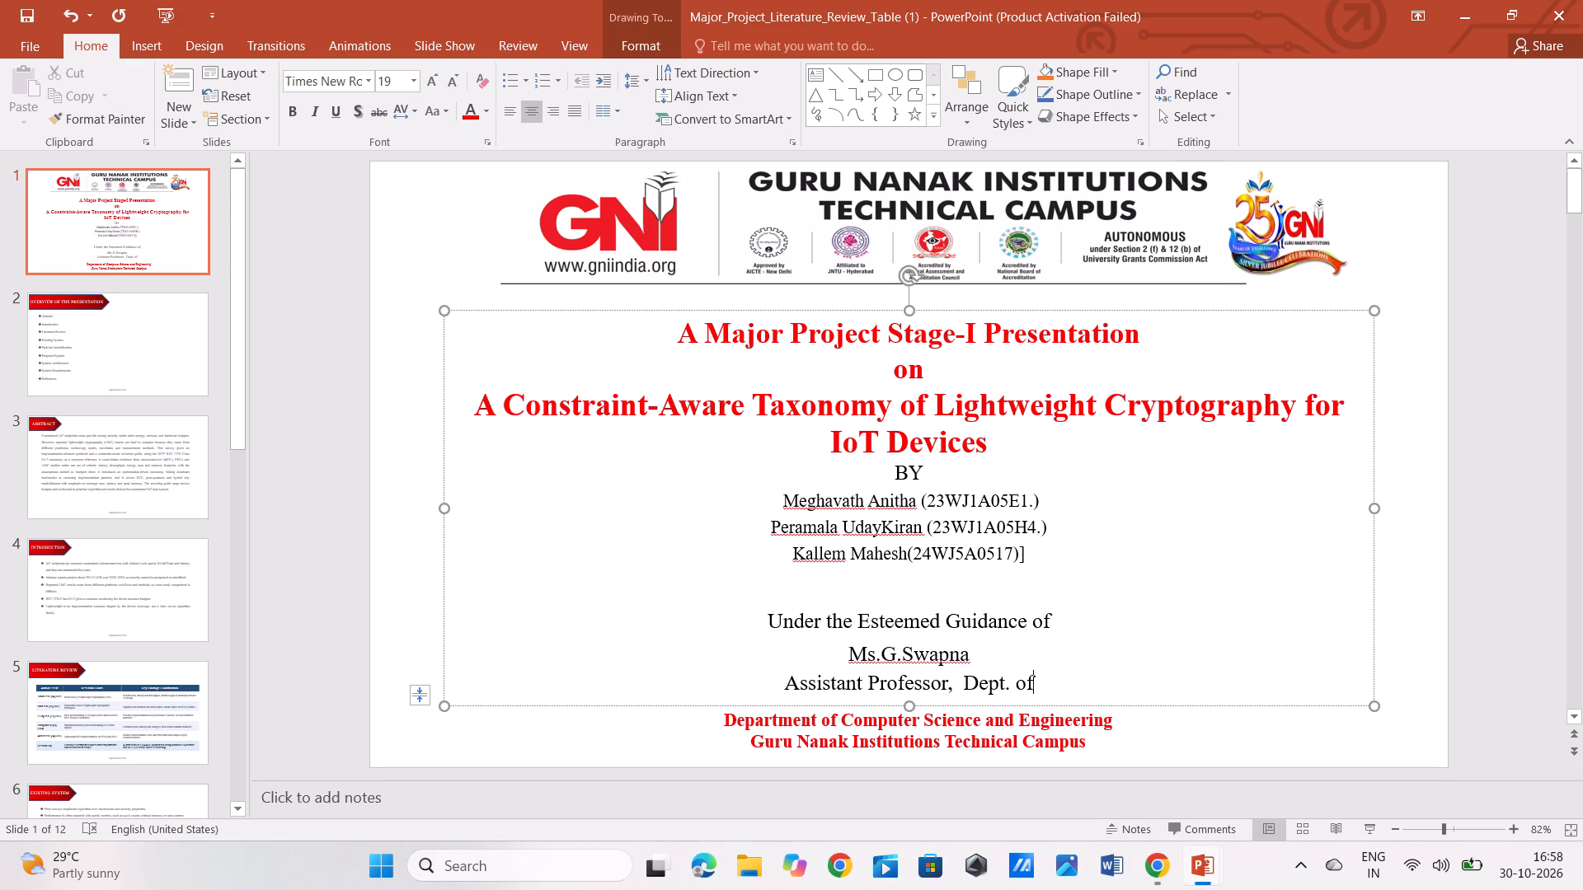
{"action": "key", "text": "space"}
{"action": "type", "text": "CSE"}
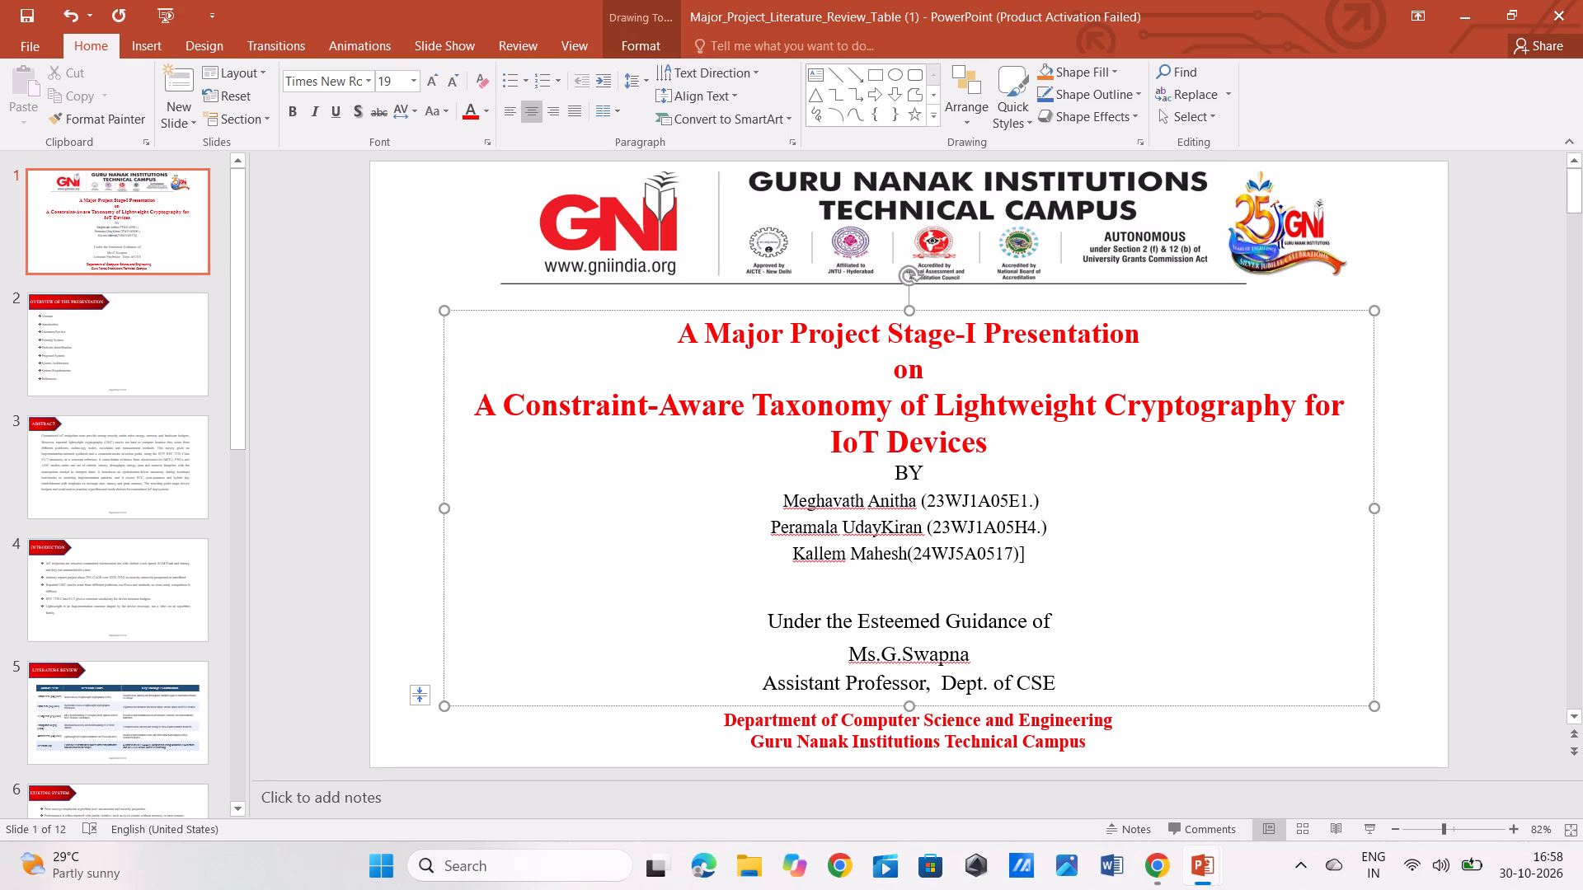
Append "(Autonomous)" directly after "Guru Nanak Institutions Technical Campus" in the red department text at the bottom of the title slide.
{"action": "left_click", "coordinate": [1096, 745]}
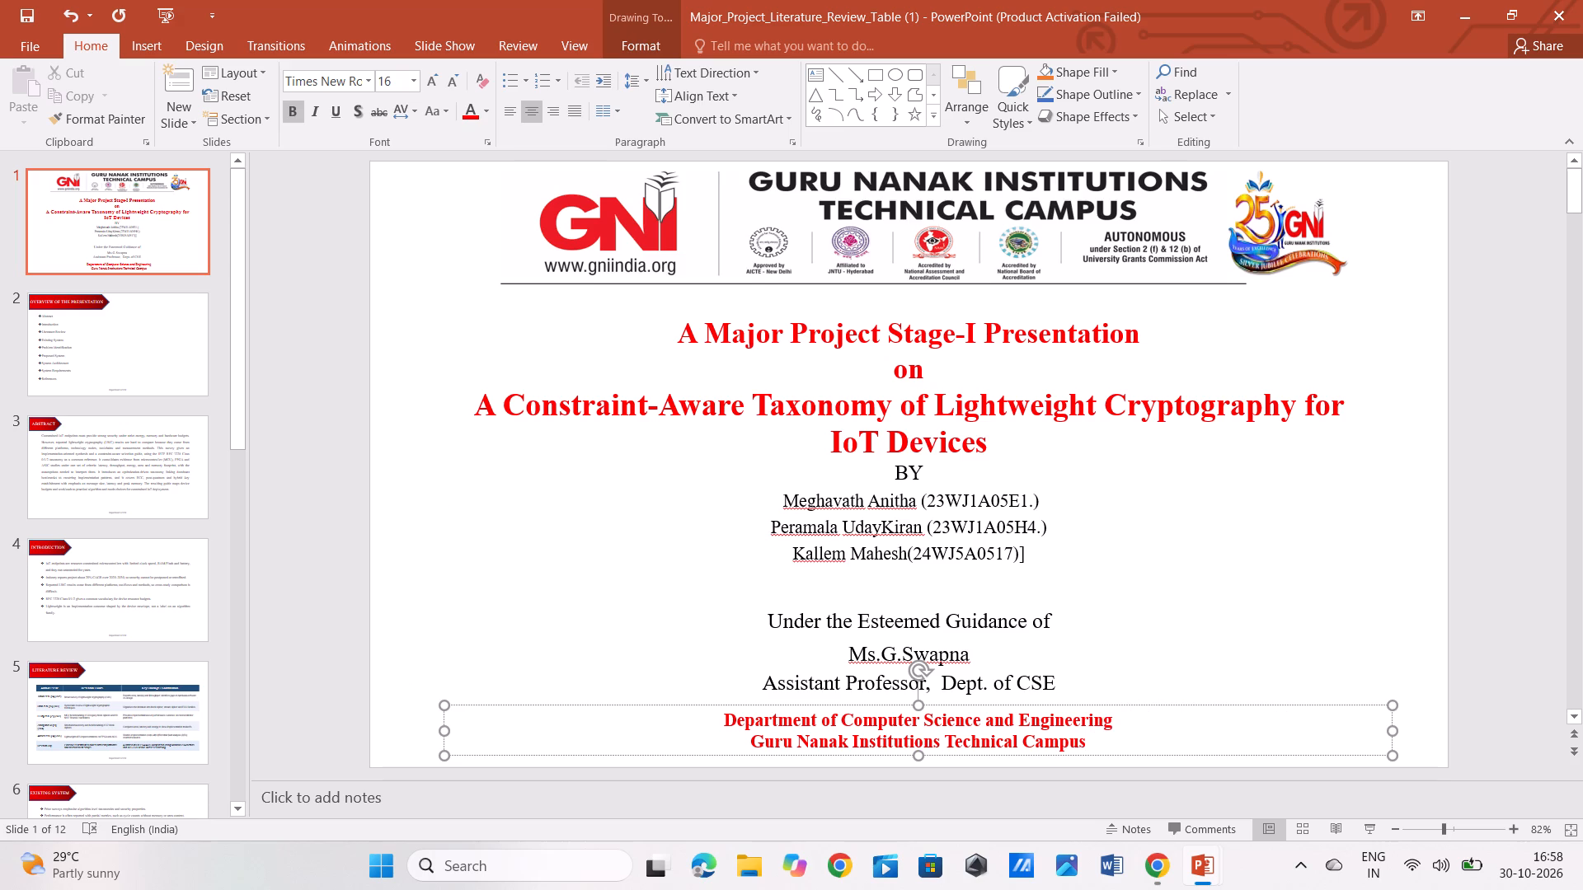
{"action": "key", "text": "shift+parenleft"}
{"action": "key", "text": "a"}
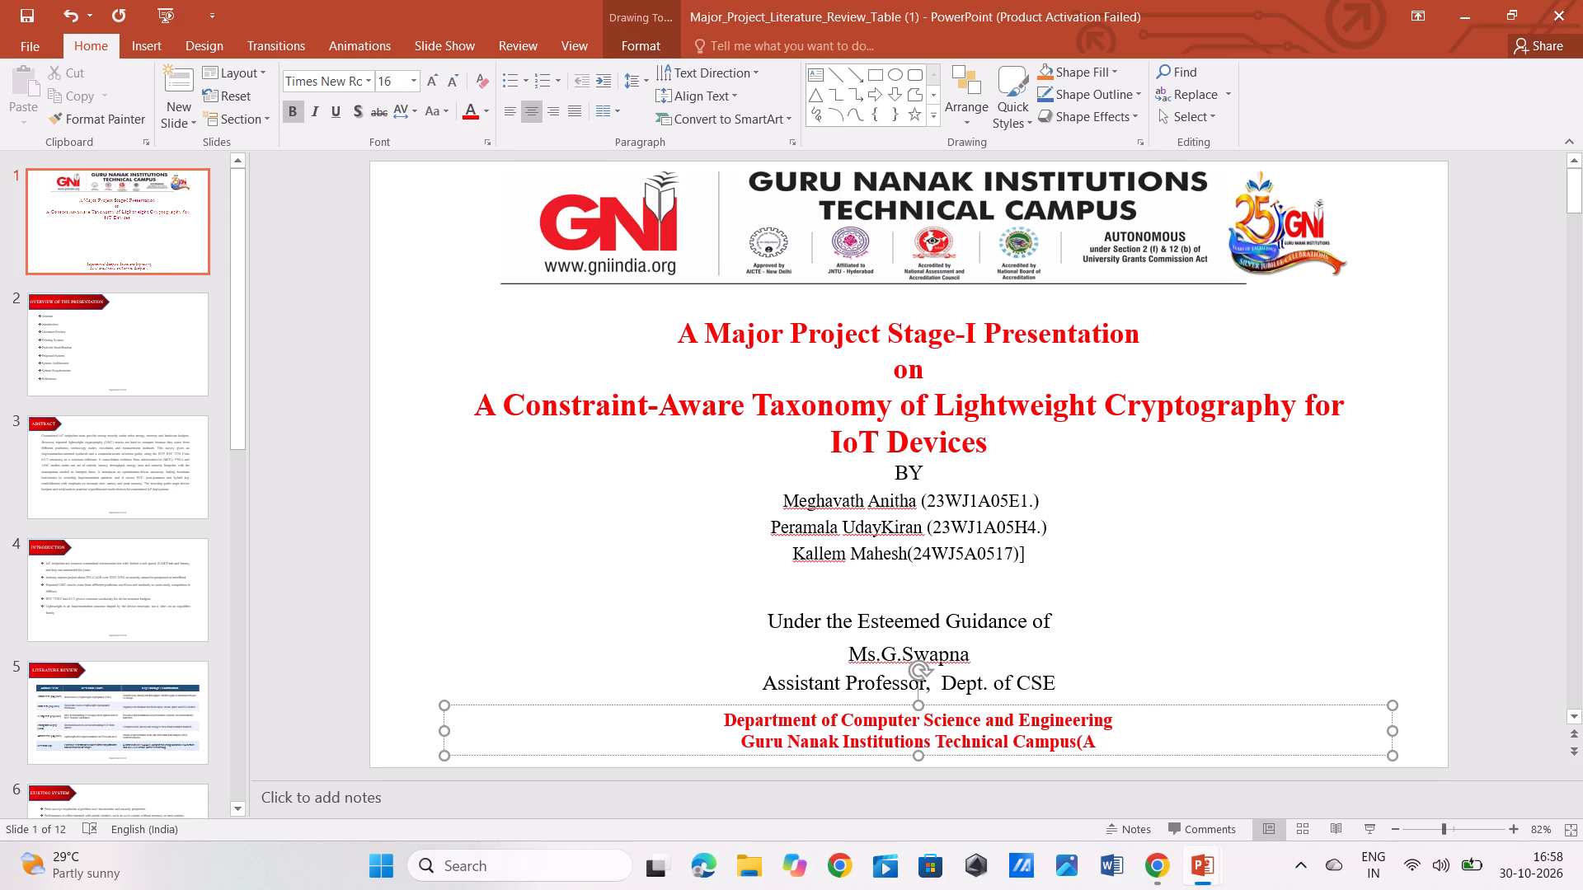
{"action": "key", "text": "y"}
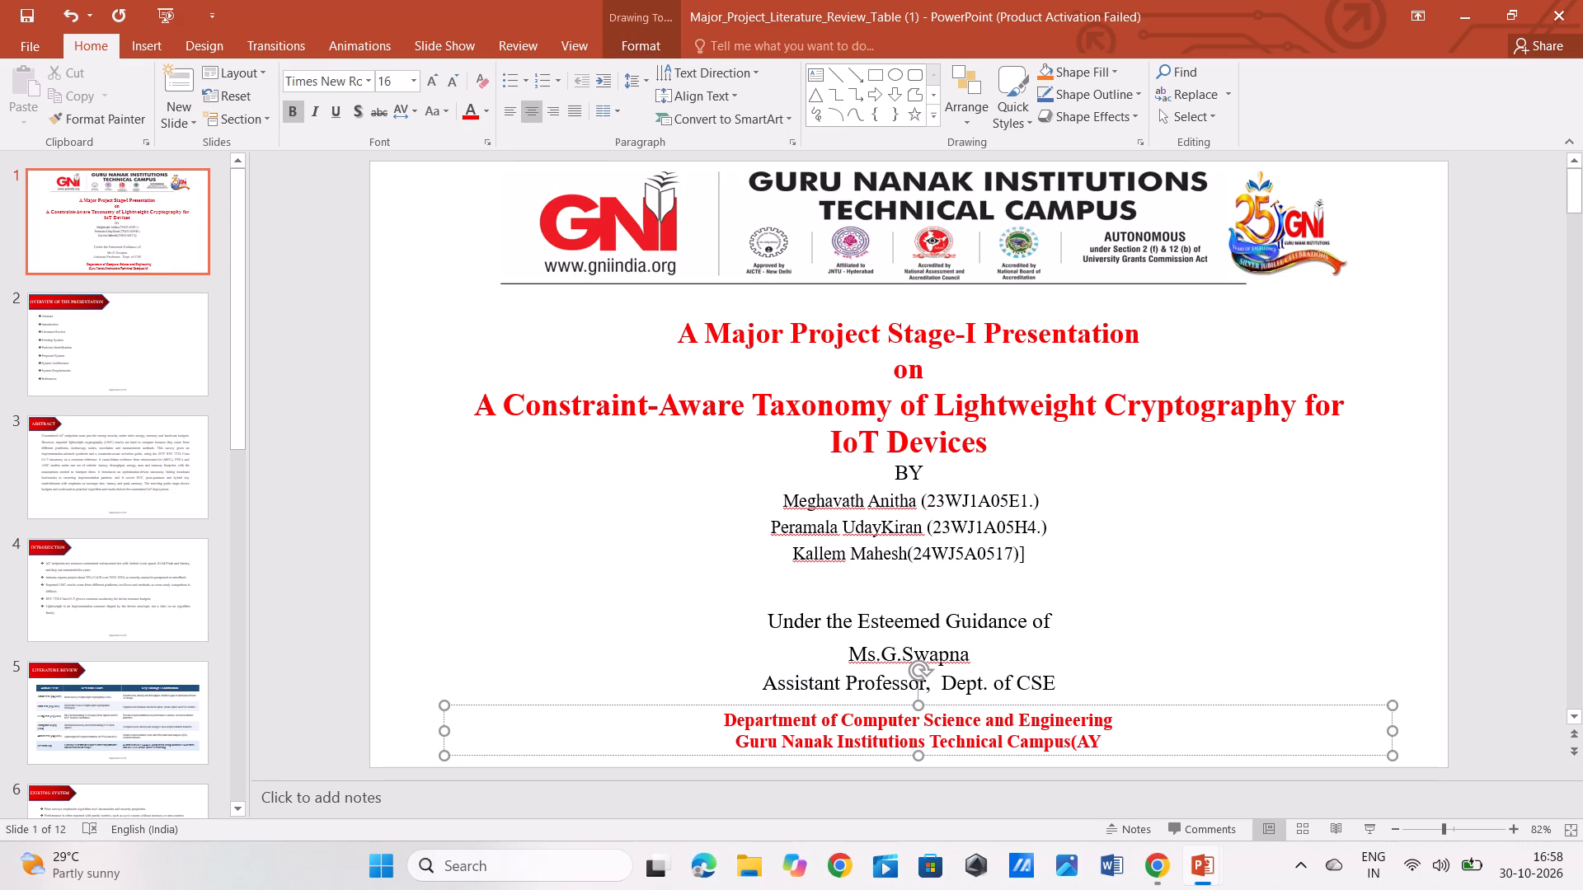
{"action": "key", "text": "BackSpace"}
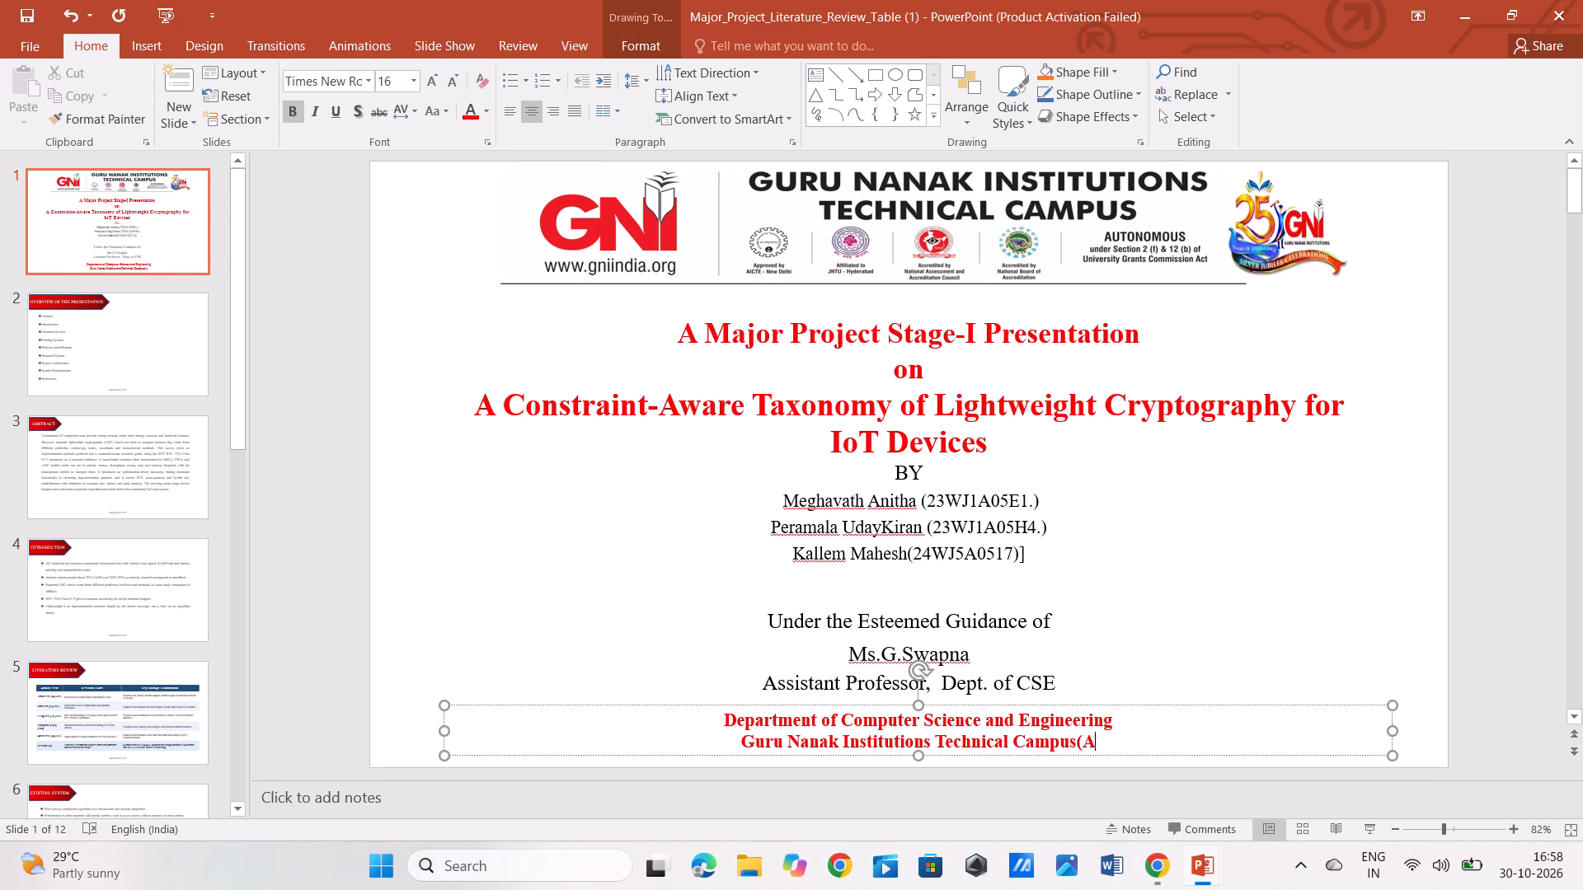
{"action": "key", "text": "u"}
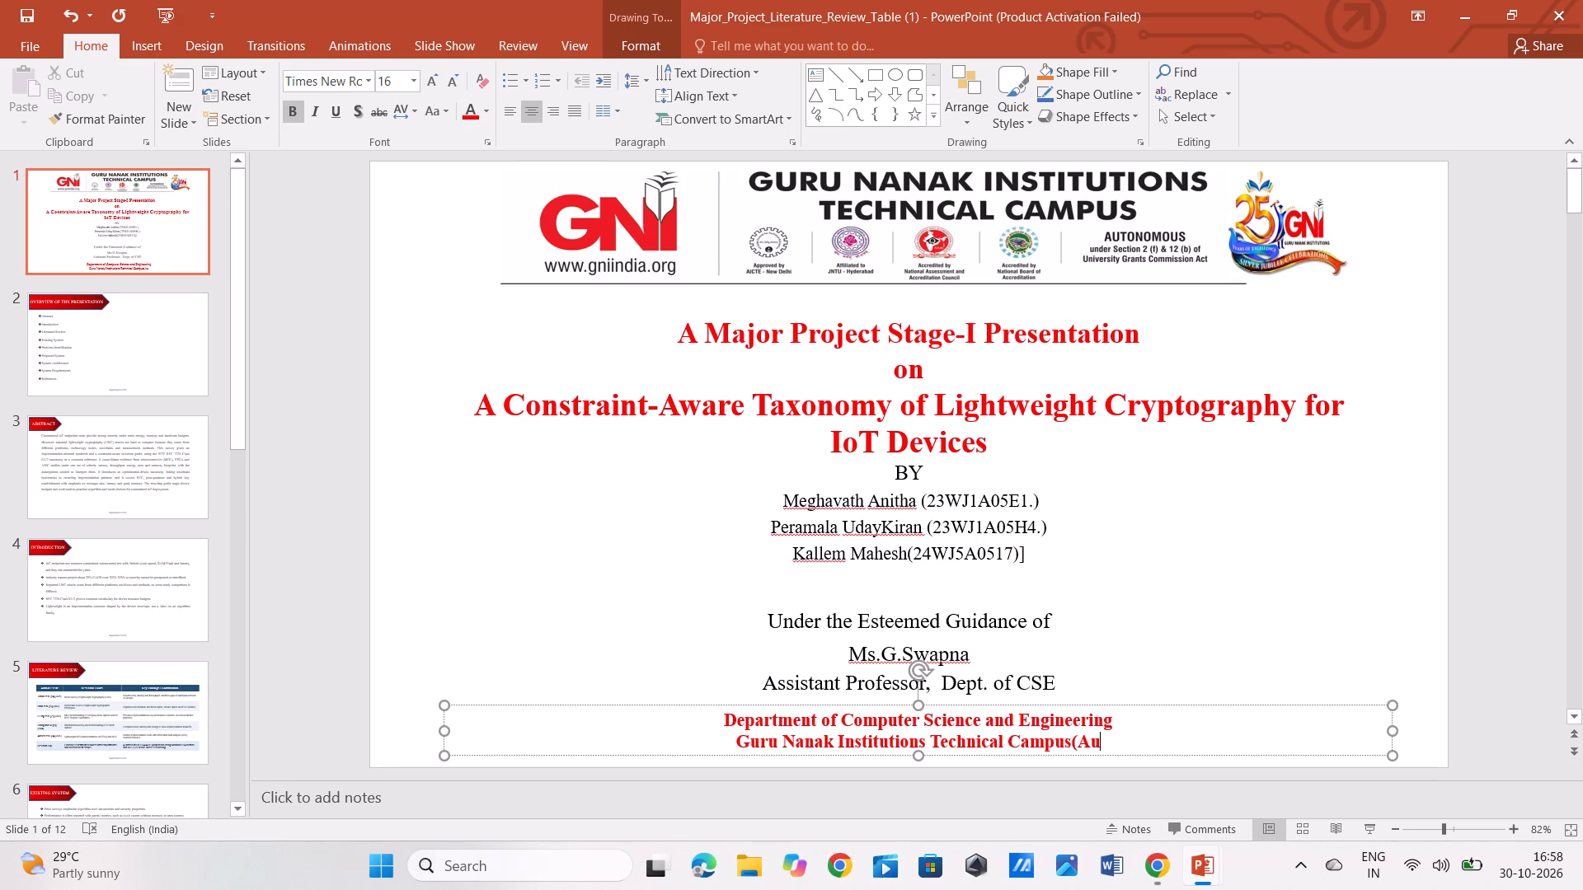
{"action": "type", "text": "tono"}
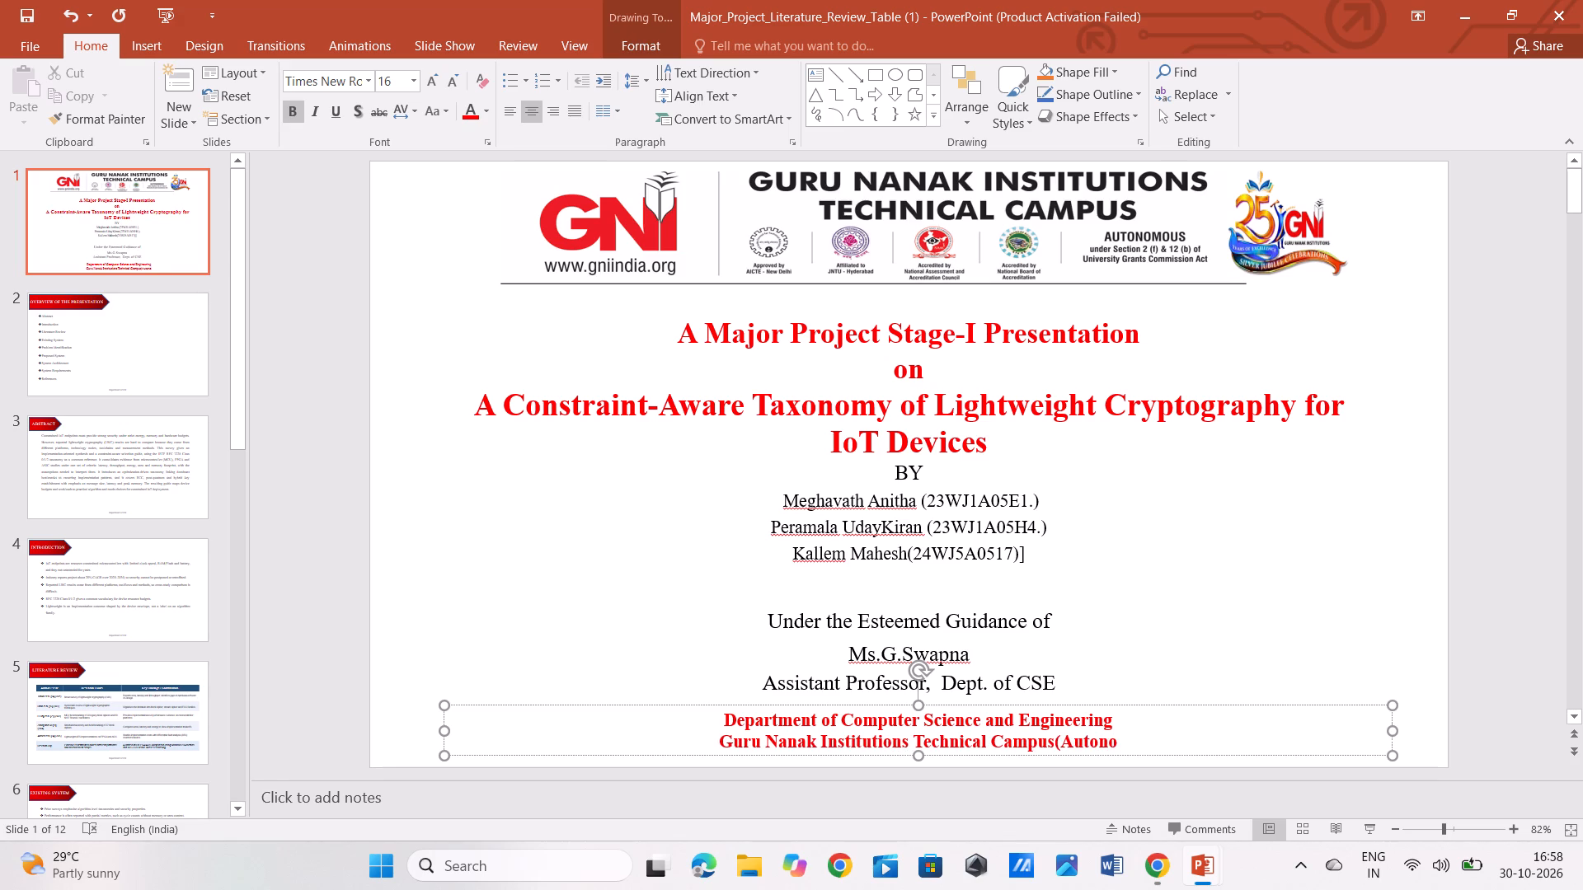
{"action": "type", "text": "mous"}
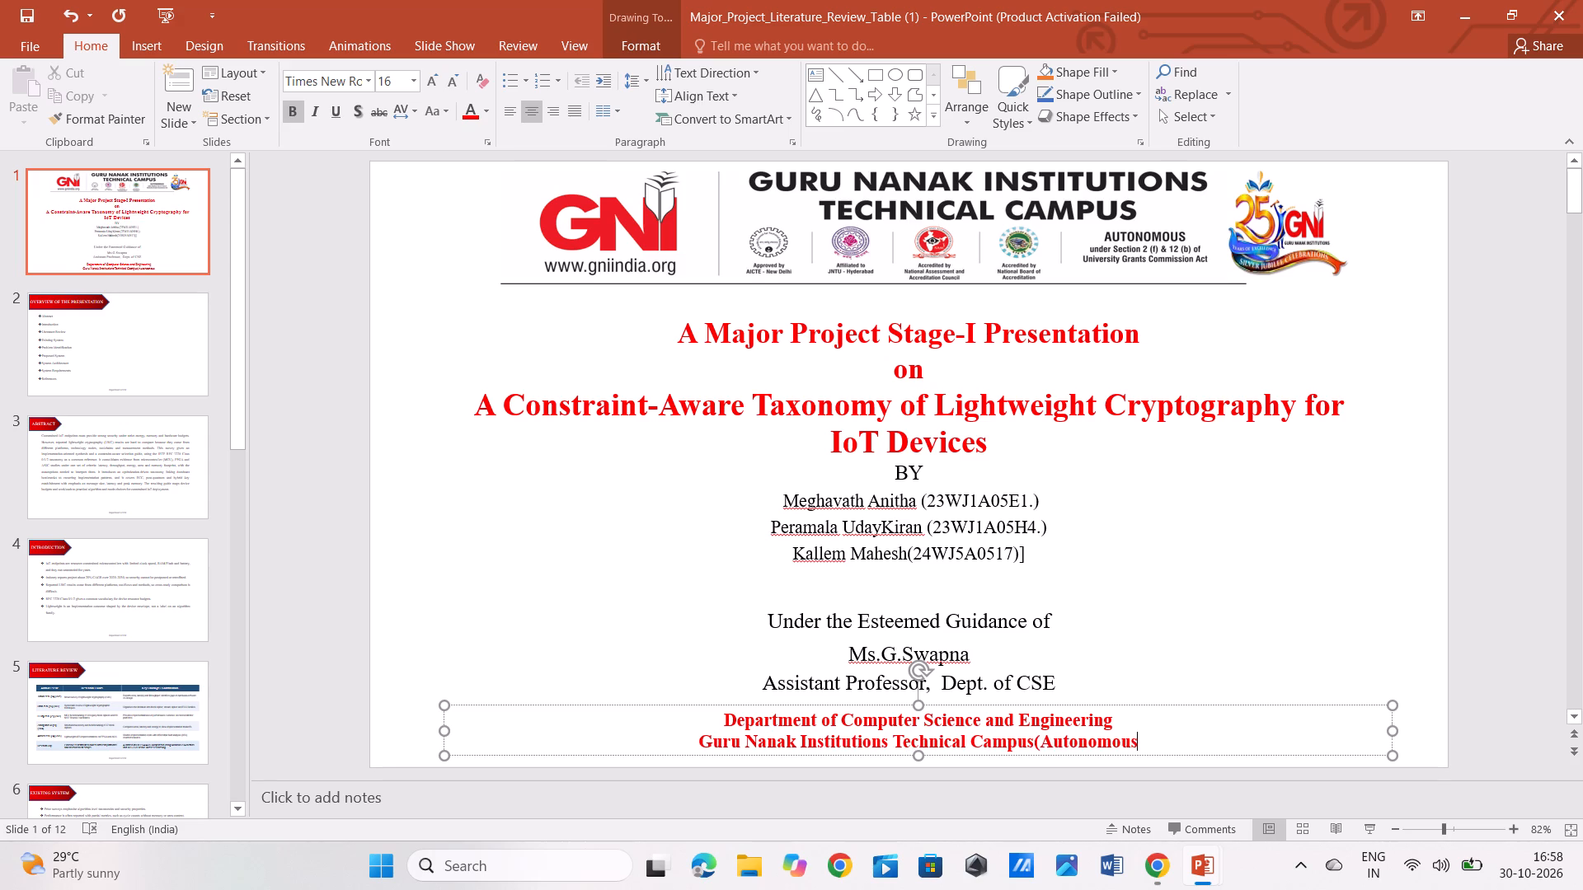
{"action": "key", "text": "shift+parenright"}
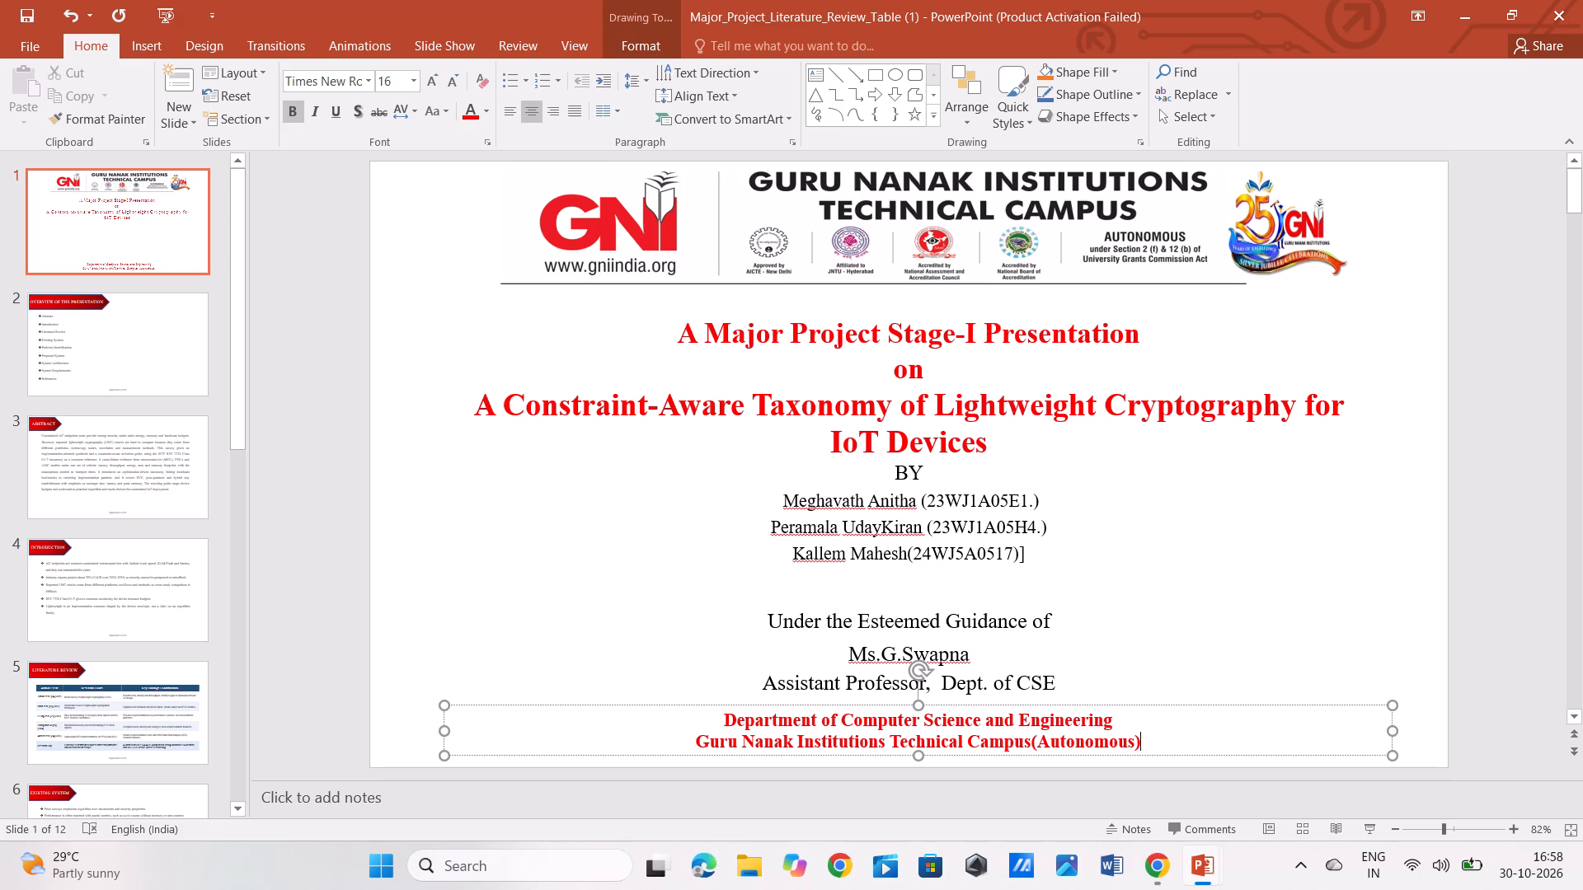
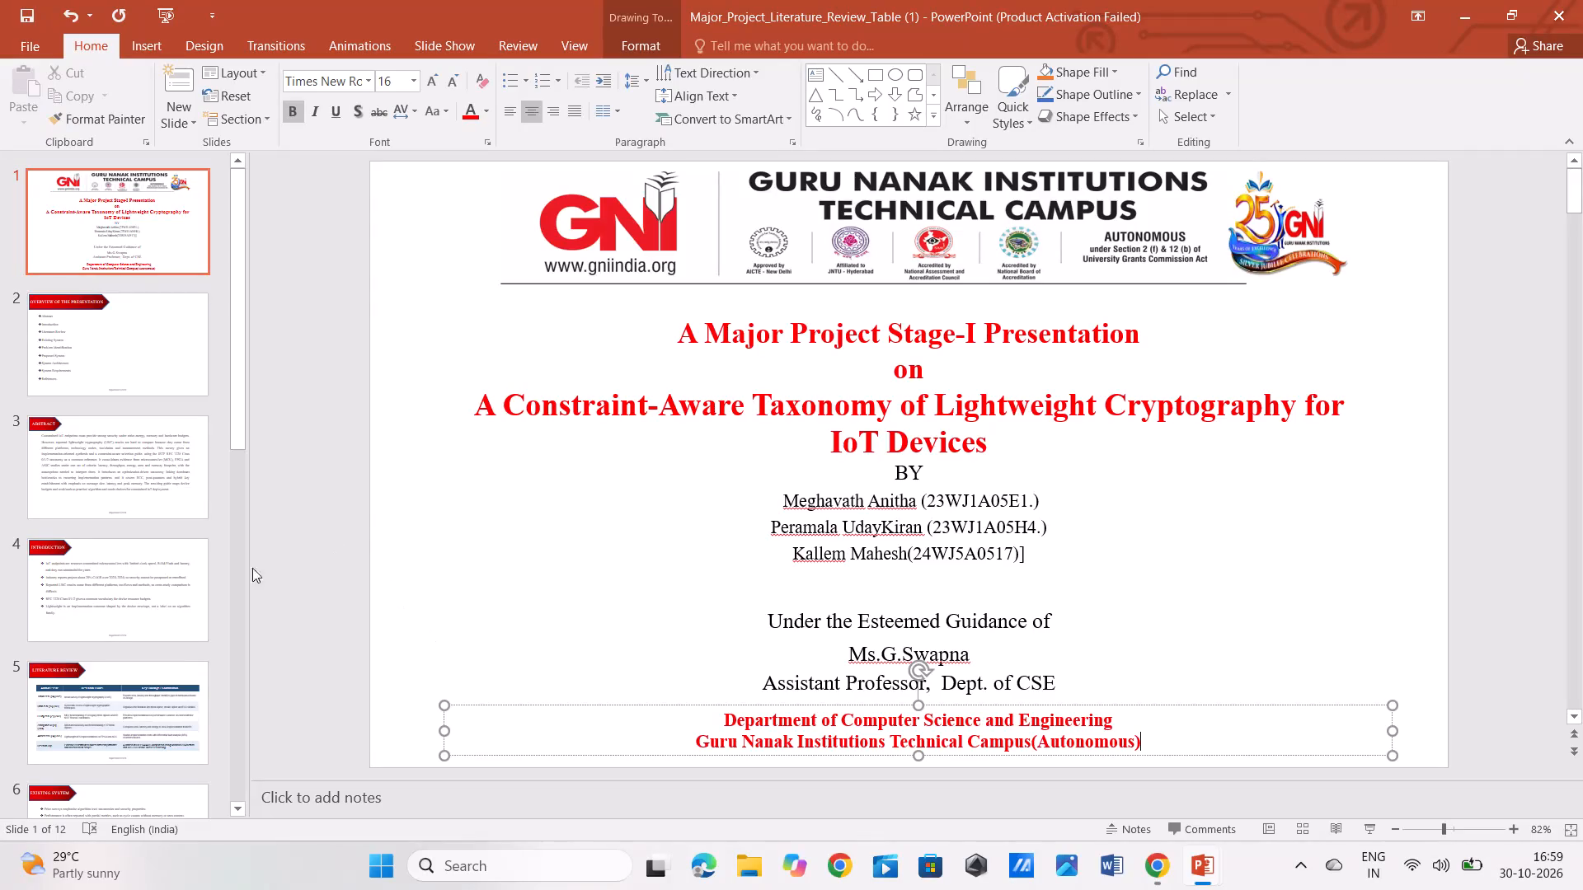
Review the slides following the title slide, from the presentation overview, abstract, introduction and literature review through to the System Architecture diagram.
{"action": "left_click", "coordinate": [130, 305]}
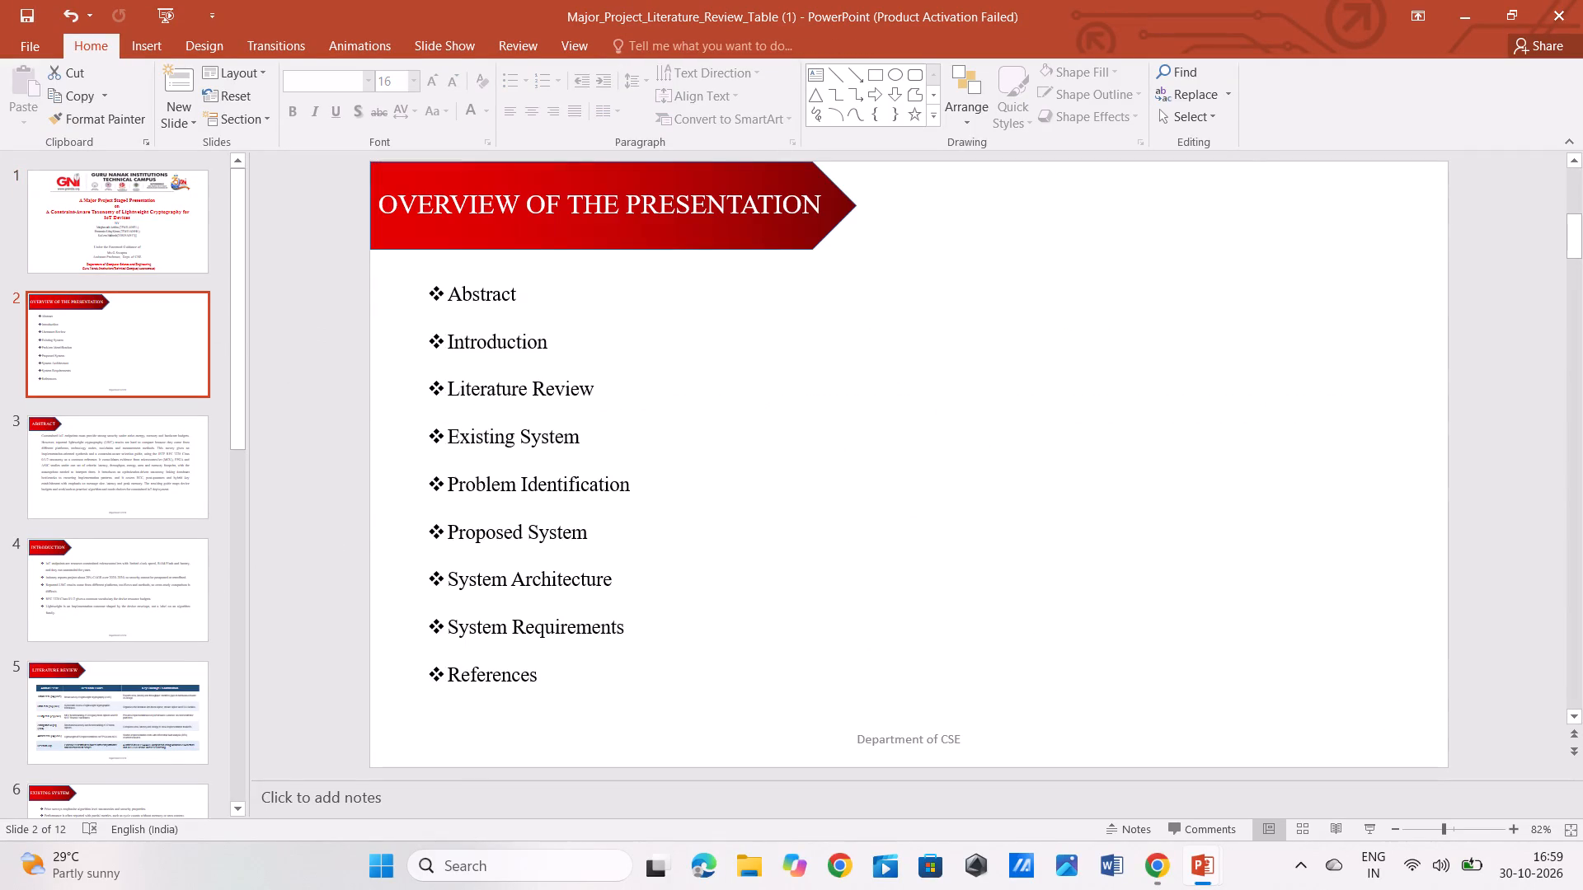
{"action": "left_click", "coordinate": [126, 475]}
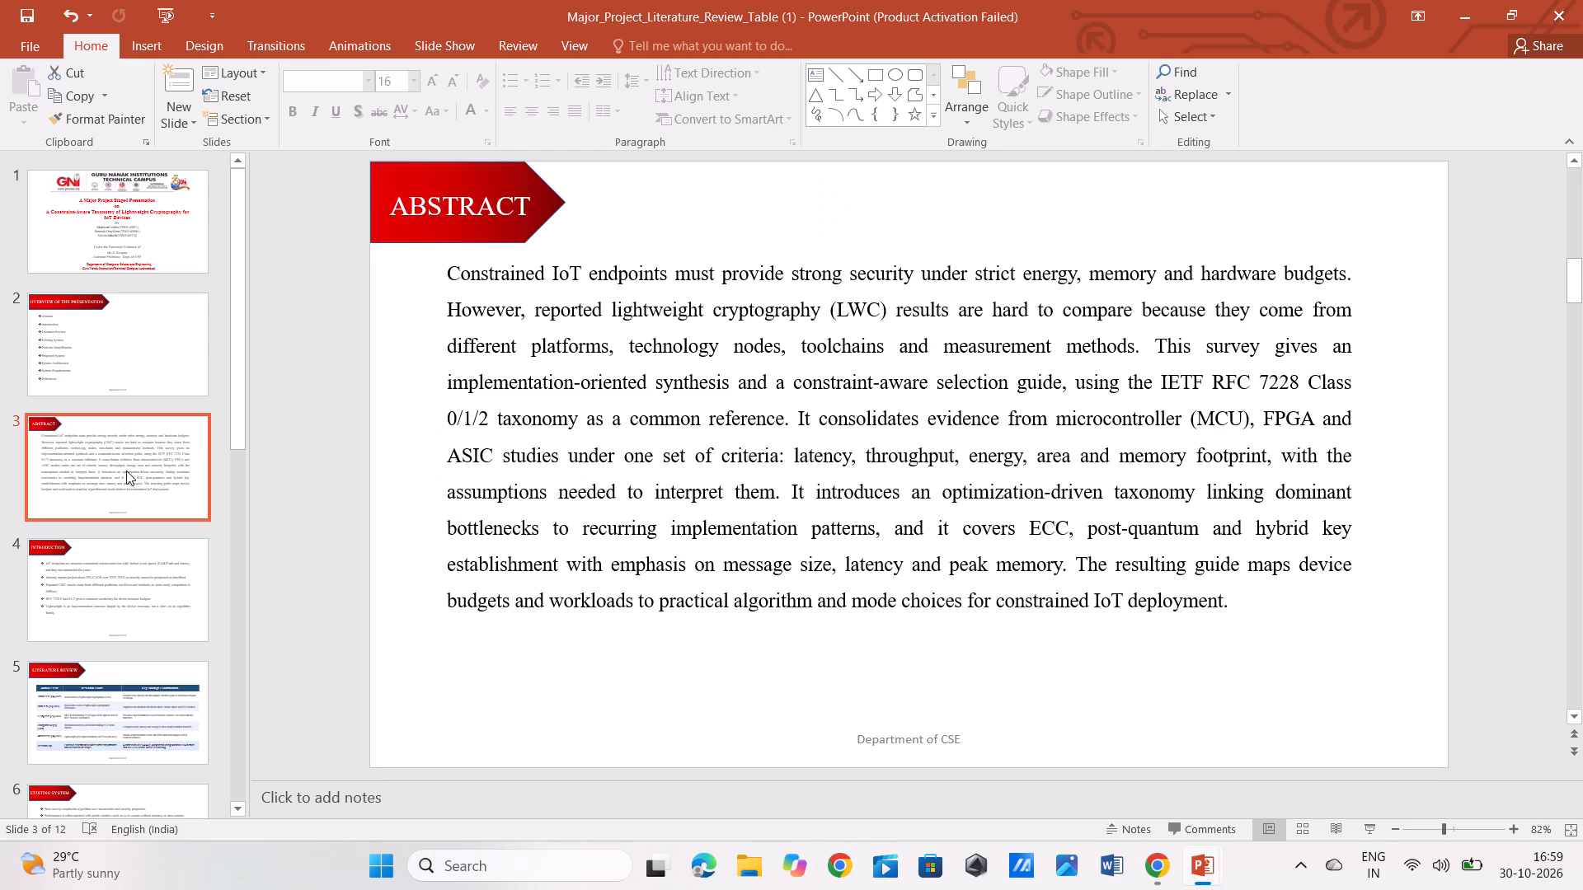
{"action": "left_click", "coordinate": [122, 608]}
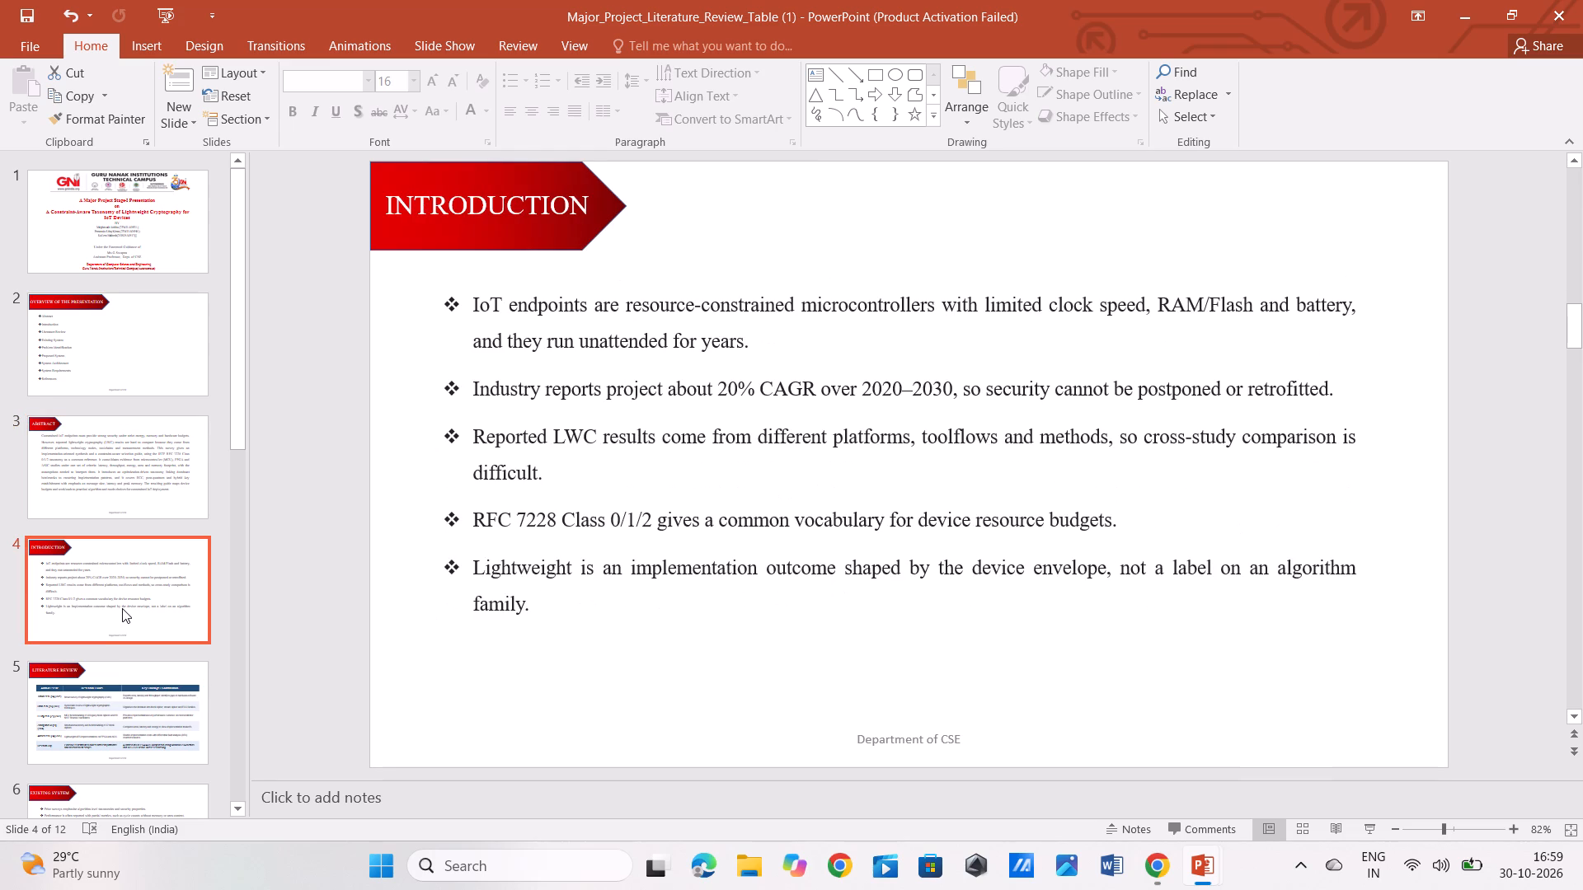
{"action": "left_click", "coordinate": [139, 722]}
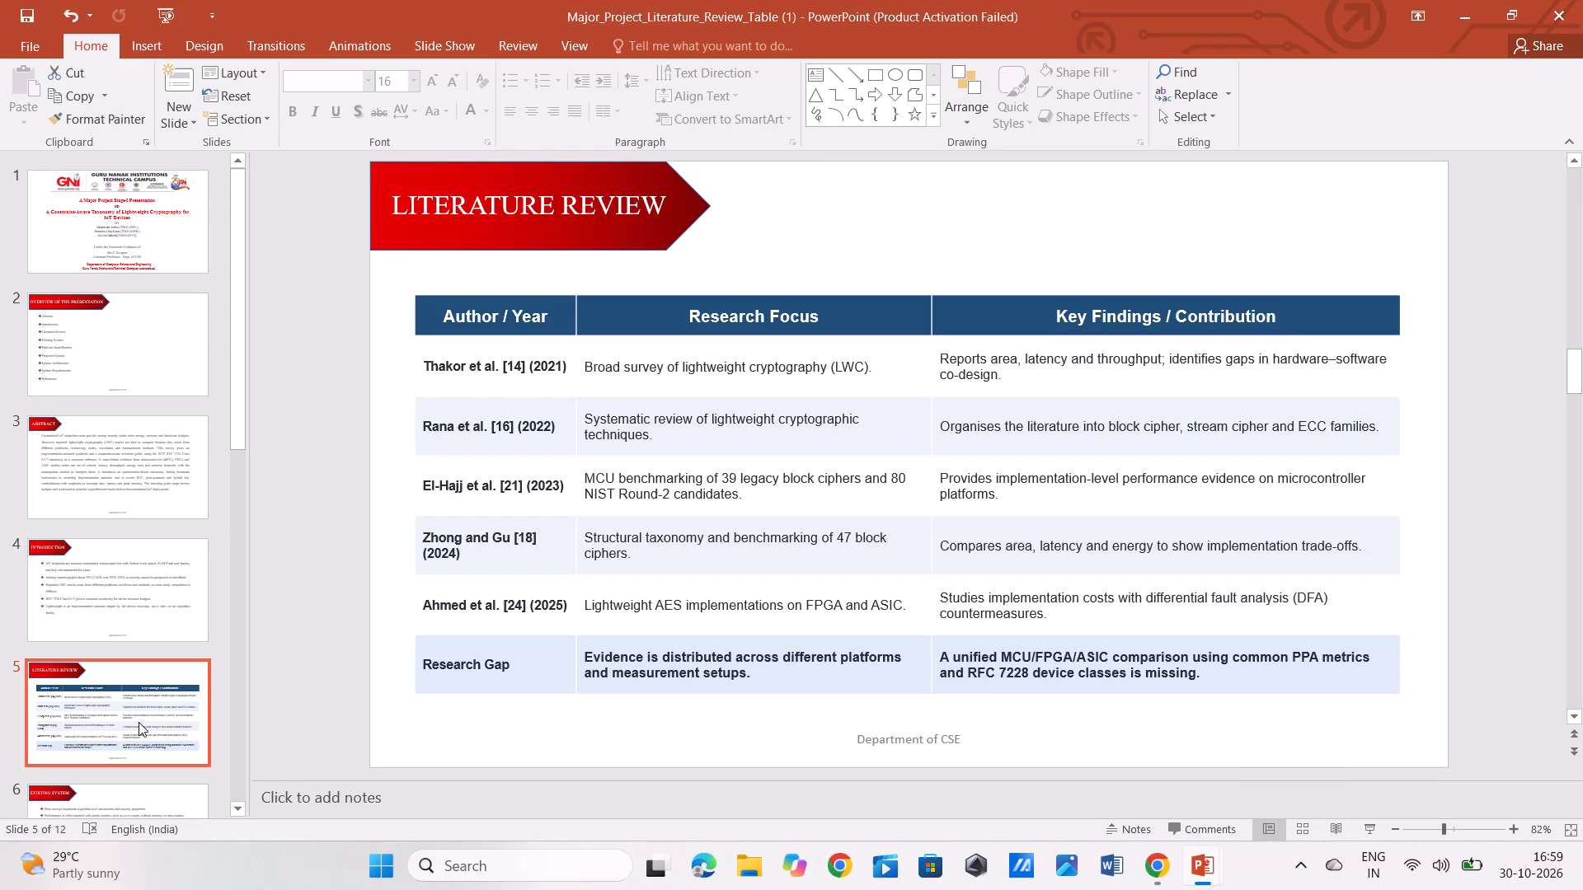
{"action": "right_click", "coordinate": [139, 722]}
{"action": "scroll", "coordinate": [139, 722], "scroll_direction": "down", "scroll_amount": 2}
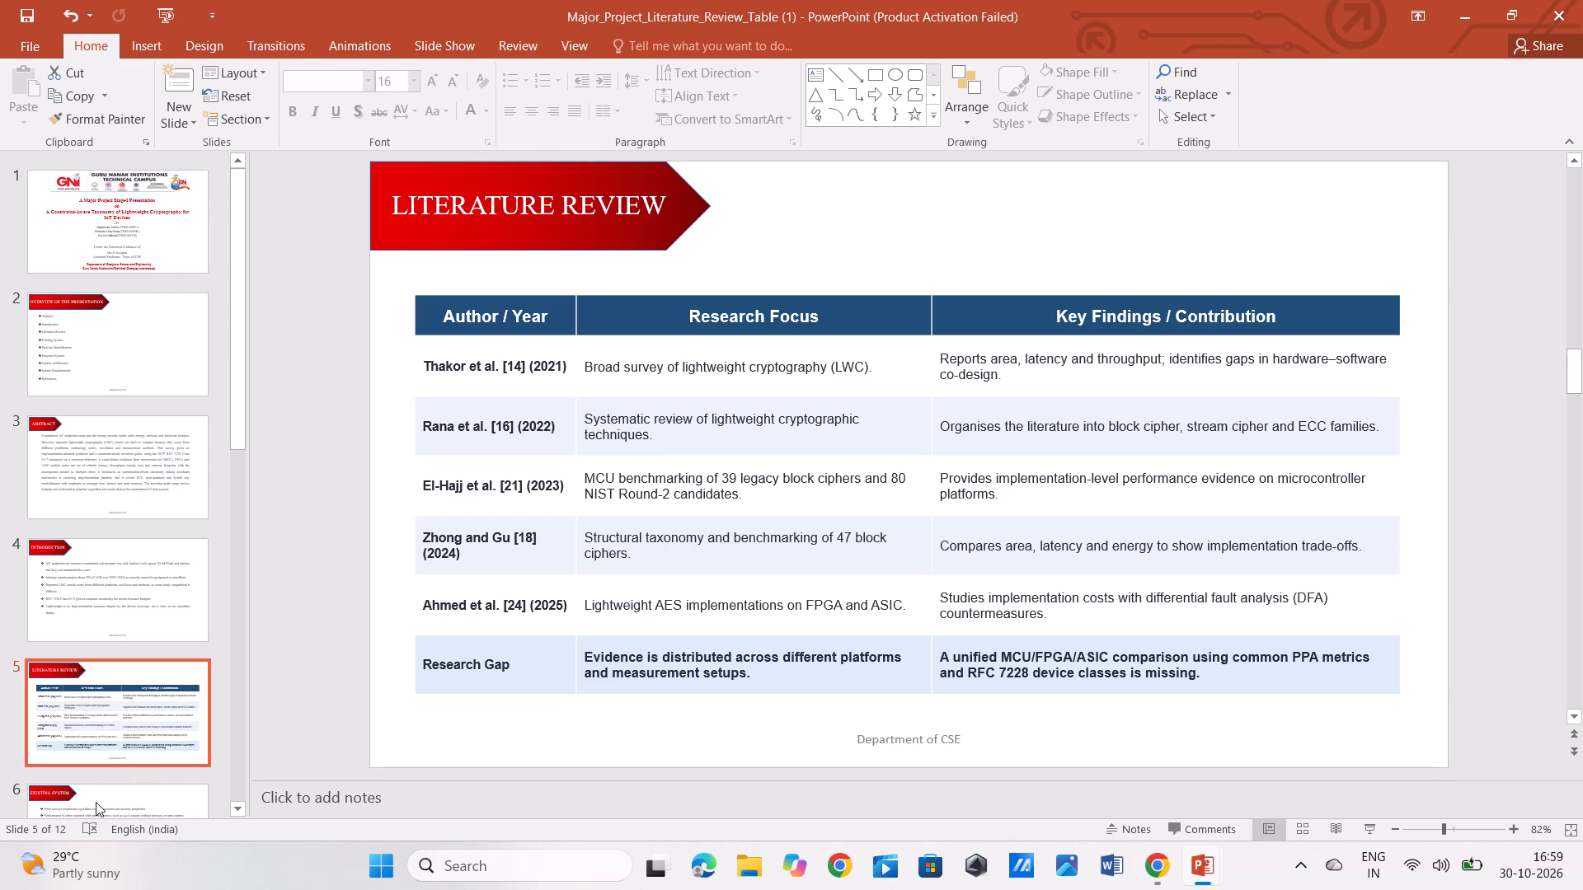
{"action": "left_click", "coordinate": [96, 802]}
{"action": "scroll", "coordinate": [96, 802], "scroll_direction": "down", "scroll_amount": 2}
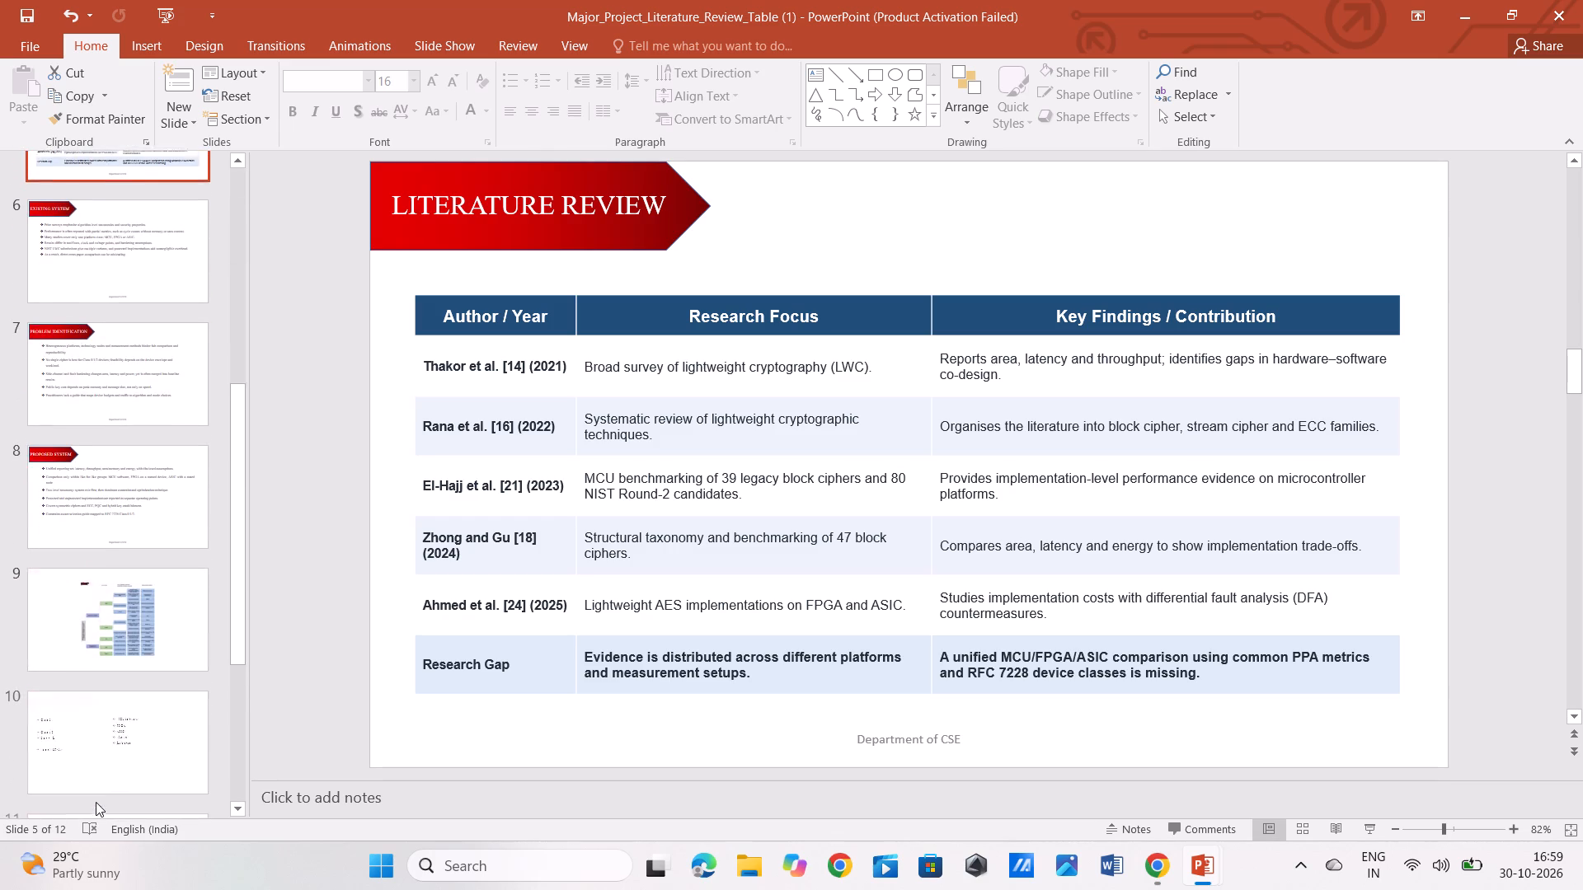
{"action": "scroll", "coordinate": [96, 802], "scroll_direction": "down", "scroll_amount": 1}
{"action": "left_click", "coordinate": [126, 564]}
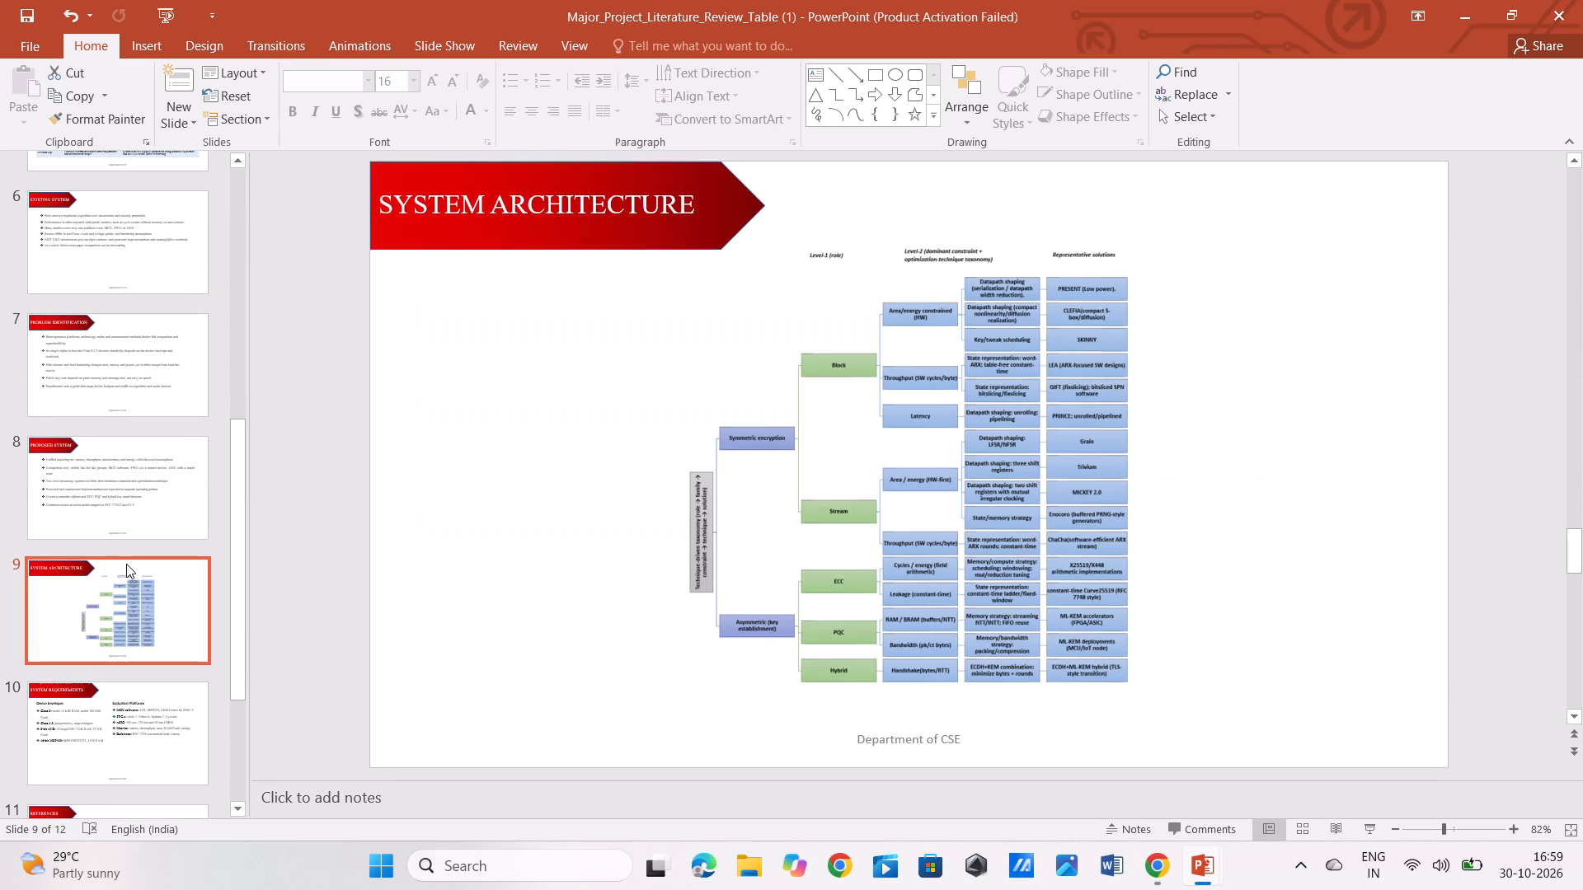
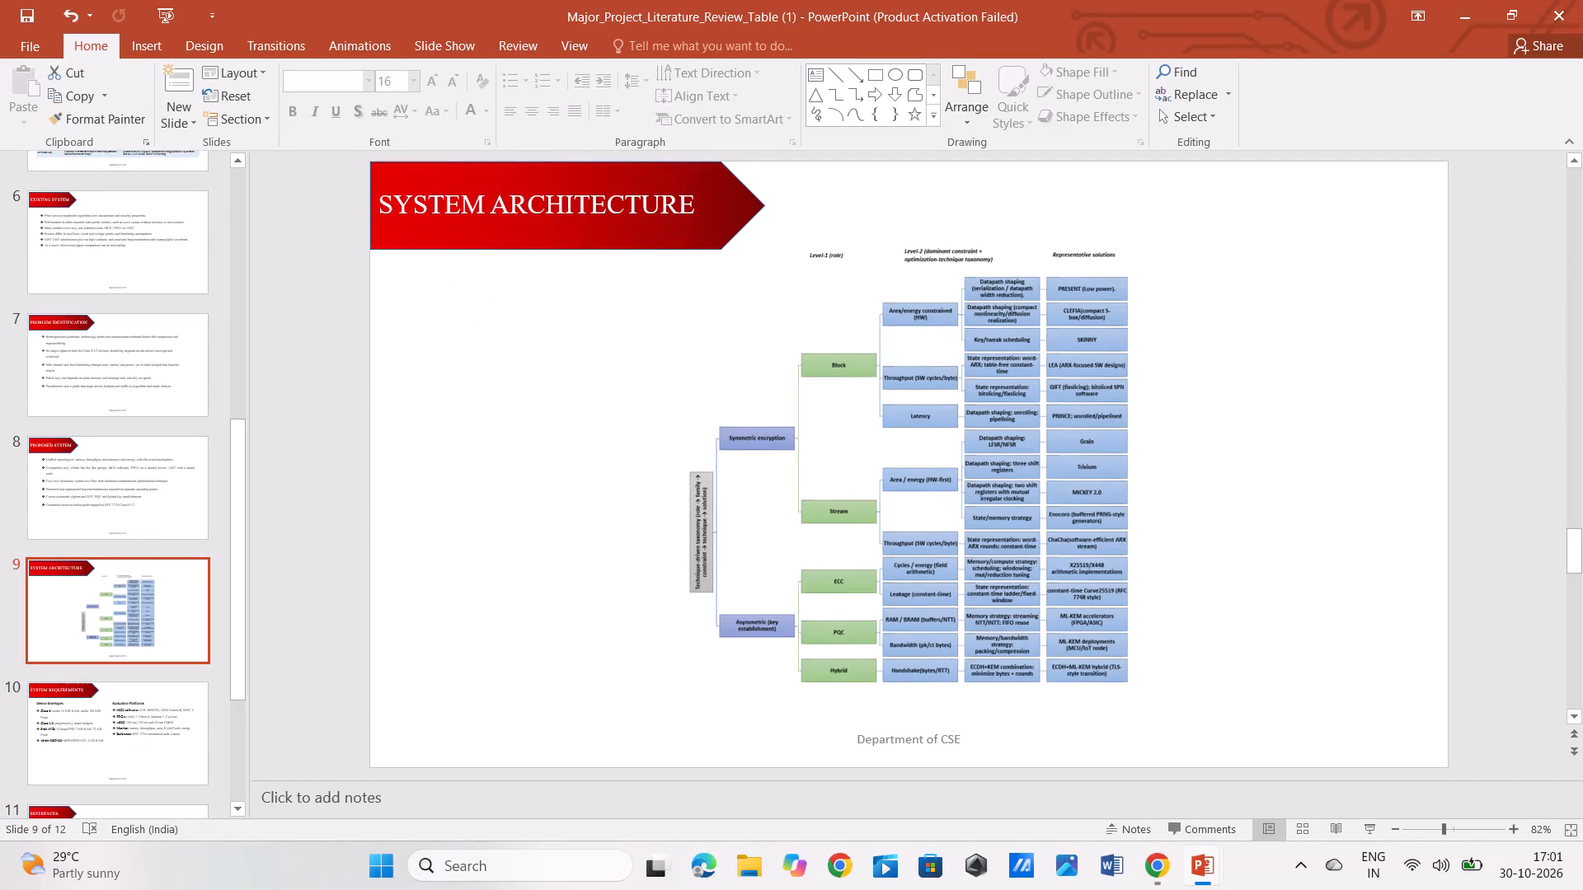
Stretch the taxonomy diagram on the System Architecture slide wider and taller, and reposition it to fill the space between the title and footer.
{"action": "left_click", "coordinate": [918, 413]}
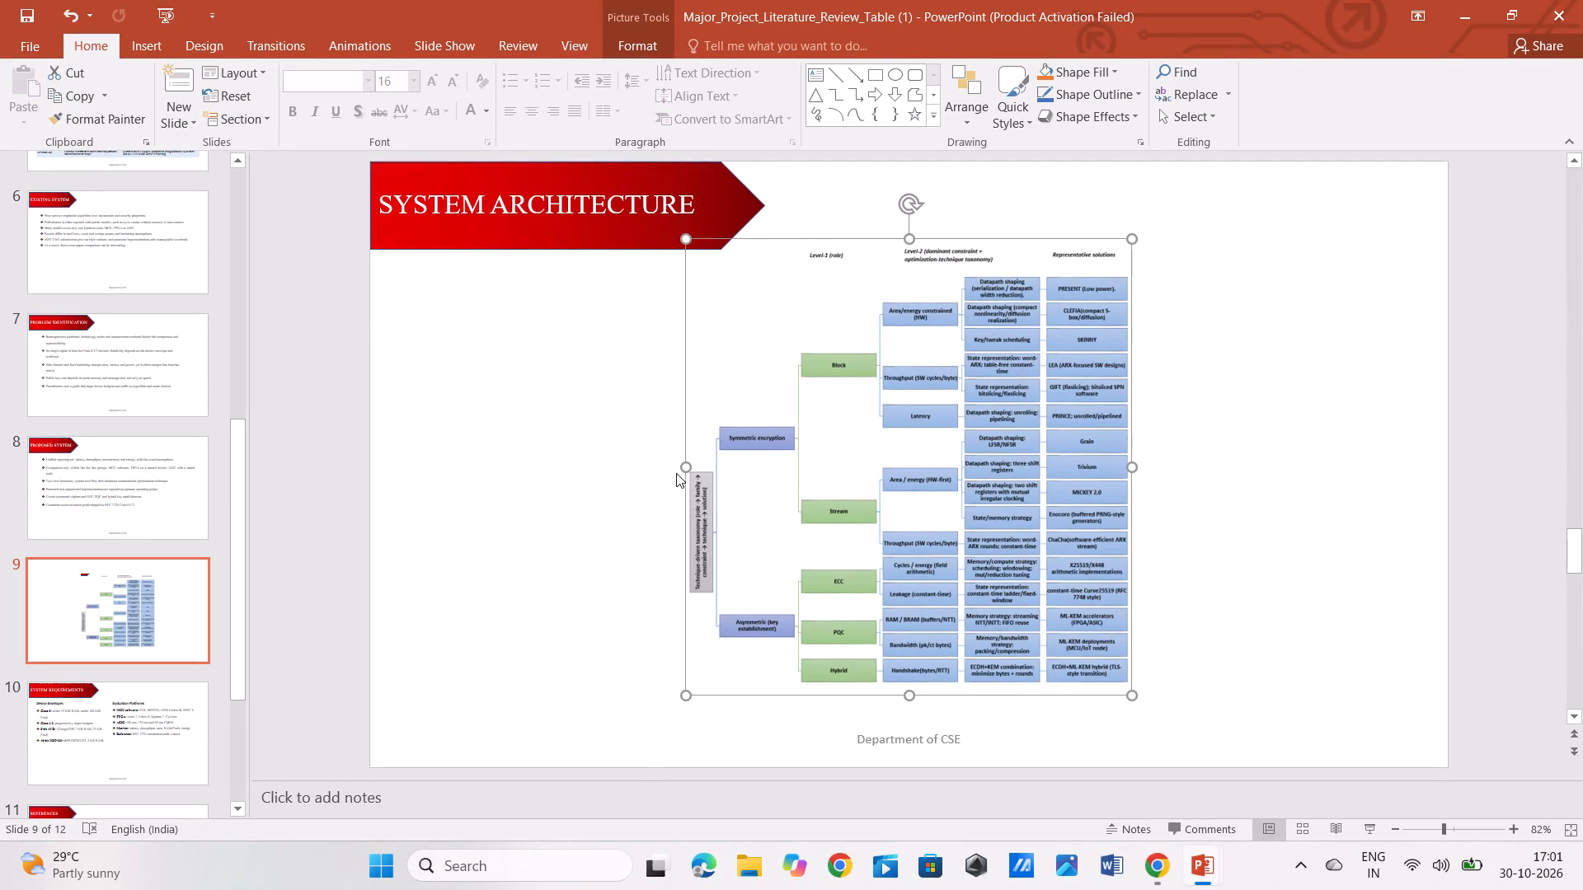
{"action": "left_click_drag", "start_coordinate": [683, 466], "coordinate": [617, 495]}
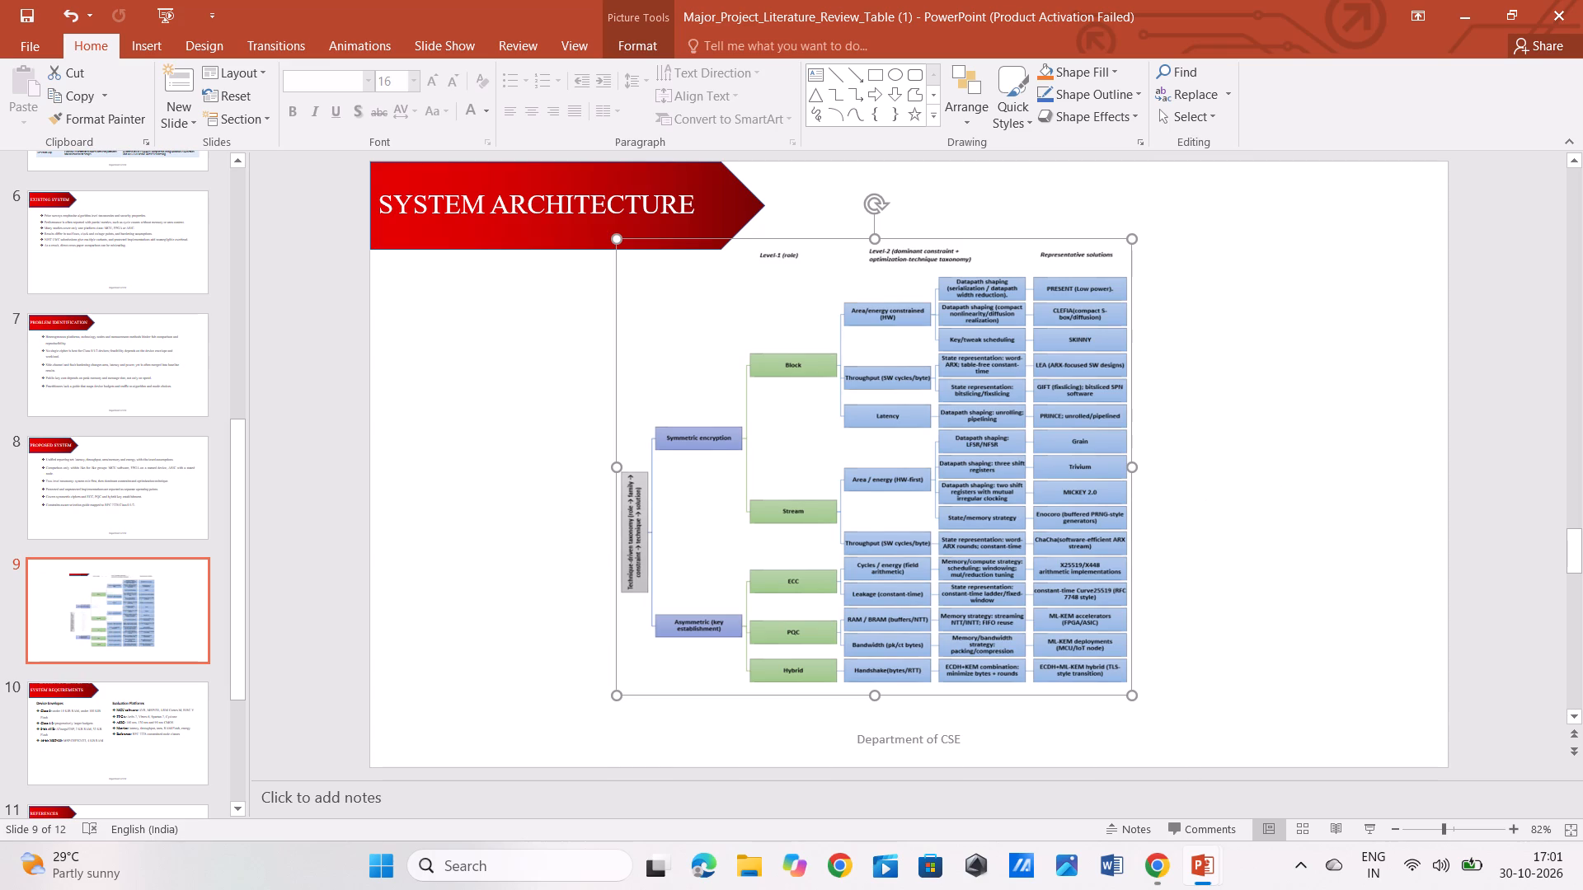
{"action": "left_click_drag", "start_coordinate": [1130, 469], "coordinate": [1188, 512]}
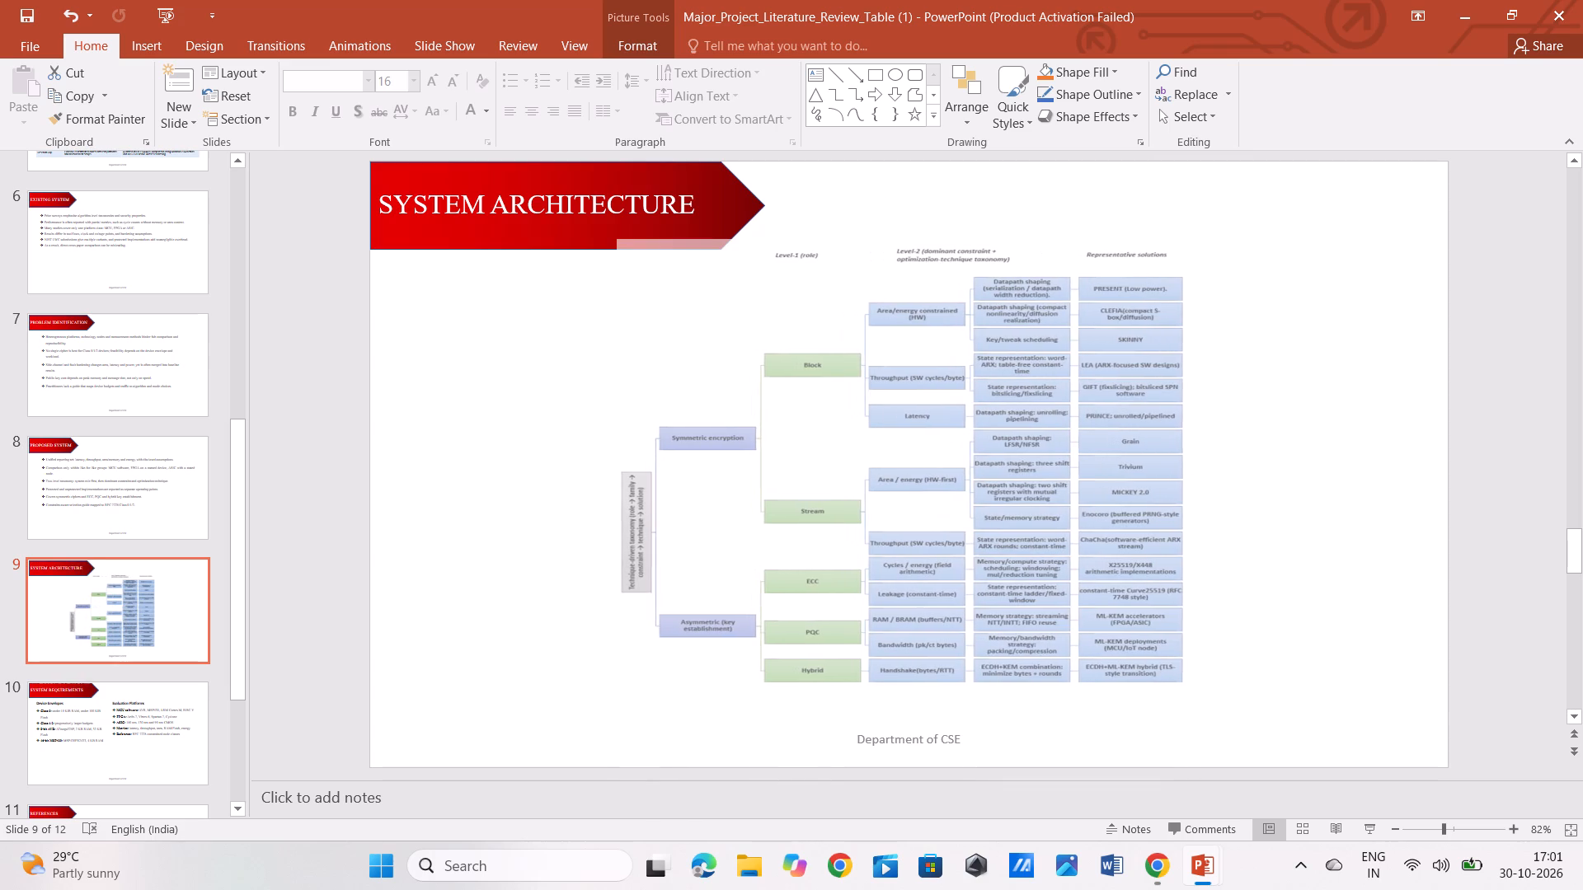
{"action": "left_click_drag", "start_coordinate": [1188, 512], "coordinate": [1193, 554]}
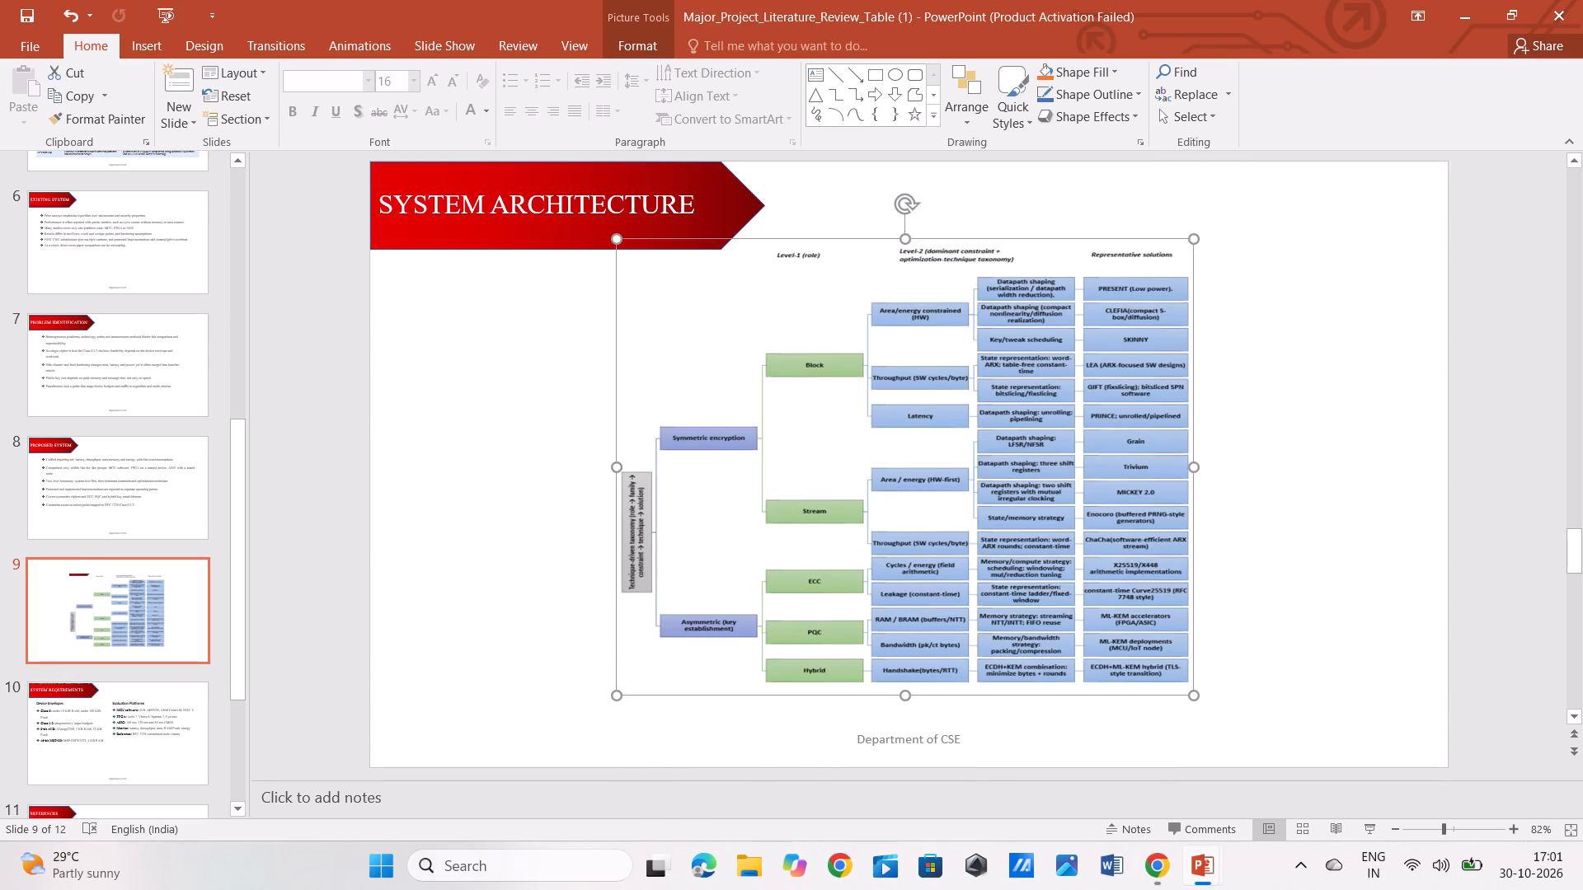
{"action": "left_click_drag", "start_coordinate": [1193, 554], "coordinate": [1144, 575]}
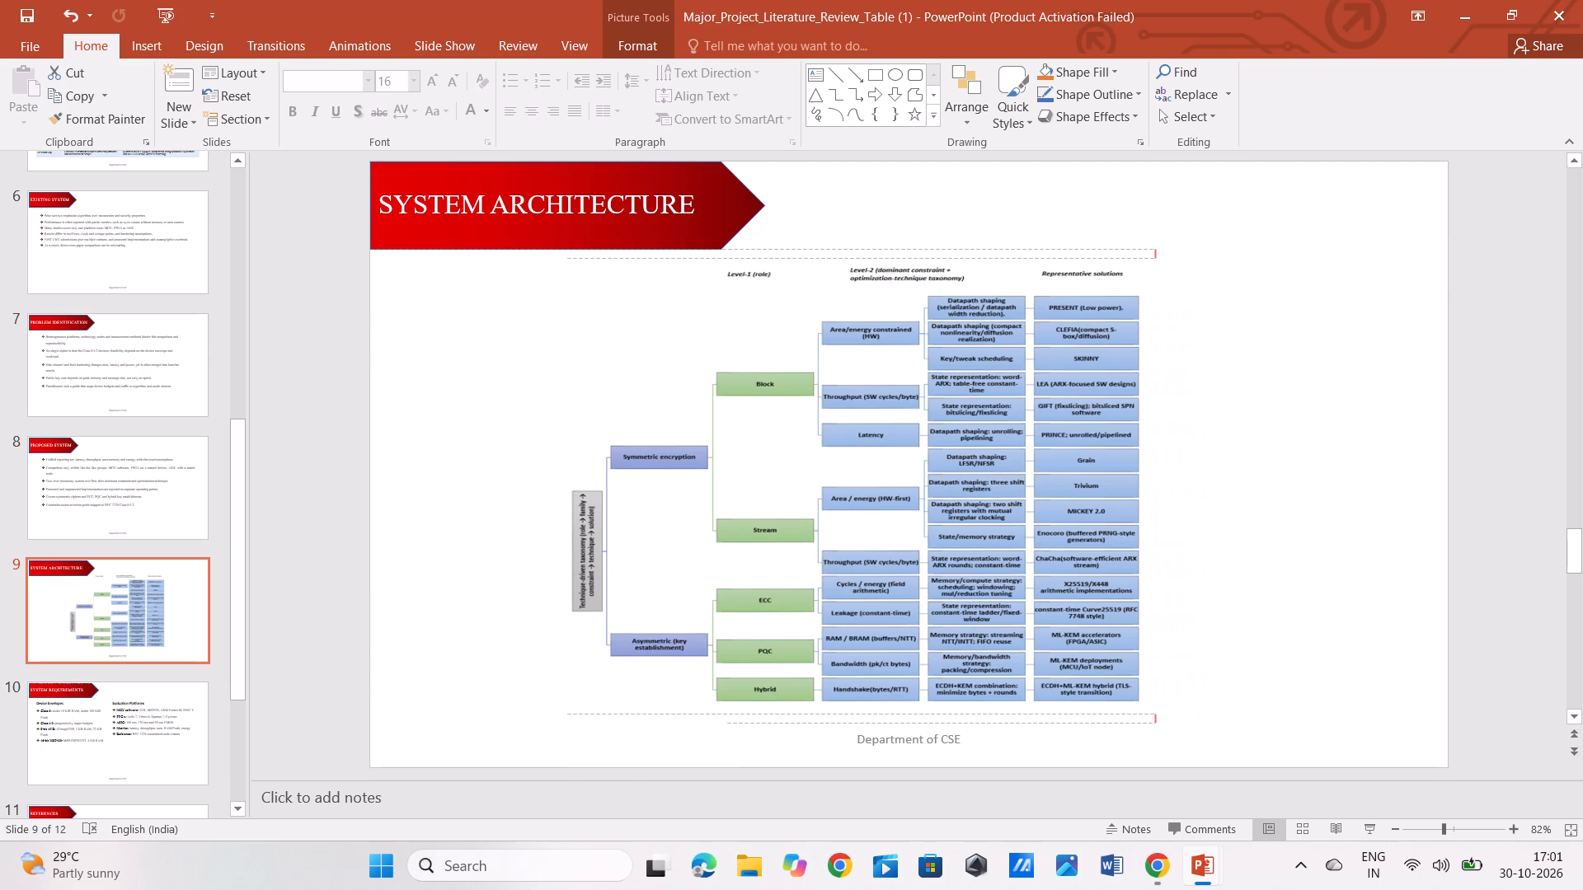
{"action": "left_click_drag", "start_coordinate": [1144, 575], "coordinate": [1145, 585]}
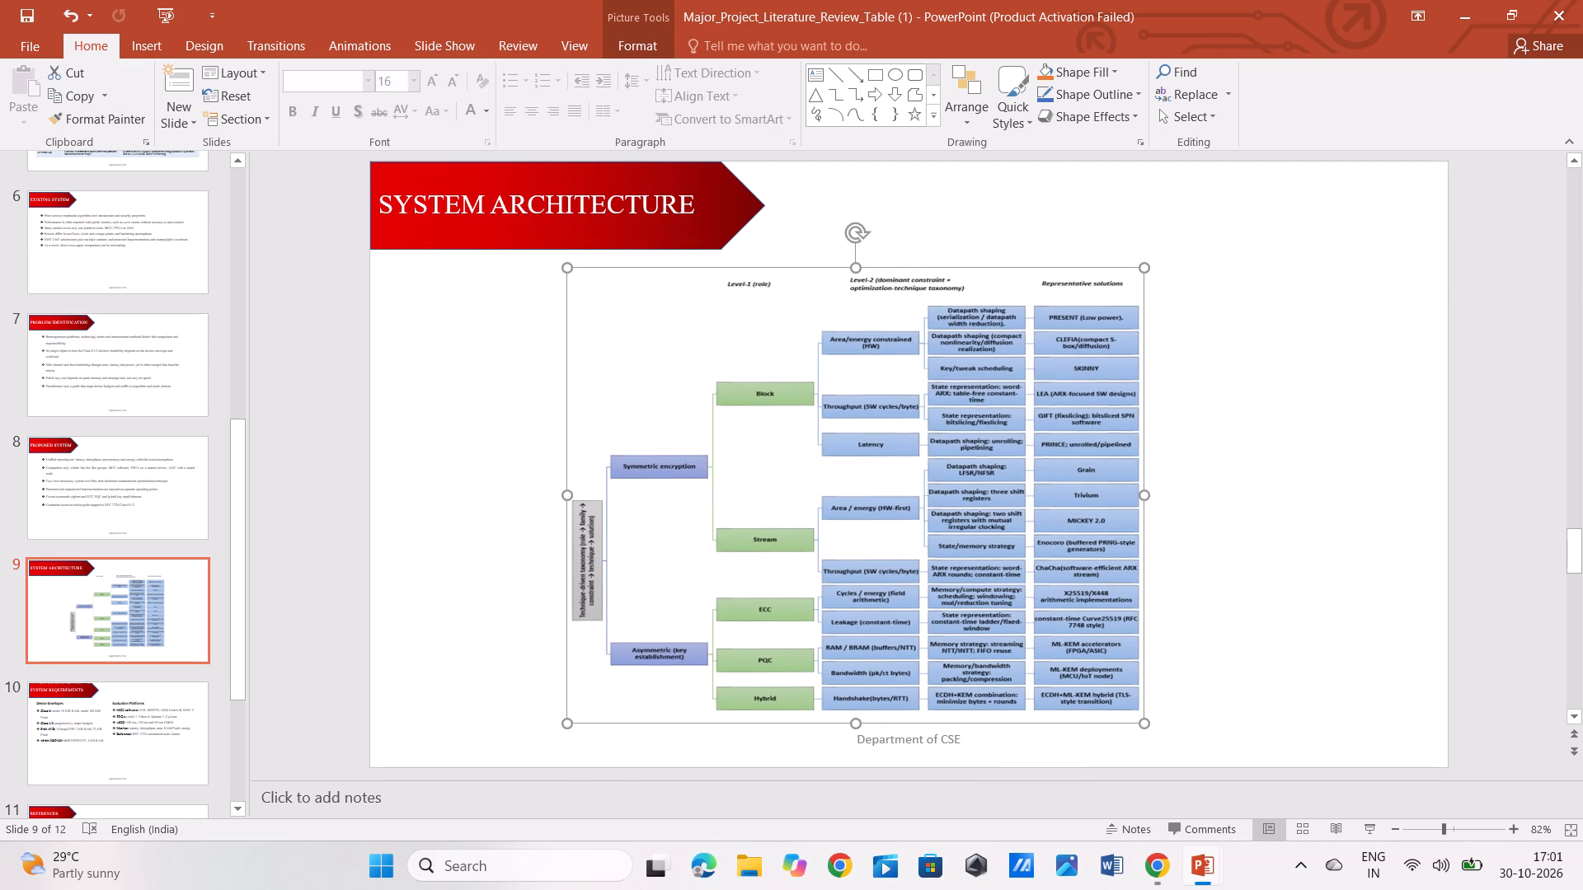
{"action": "left_click_drag", "start_coordinate": [1143, 490], "coordinate": [1186, 501]}
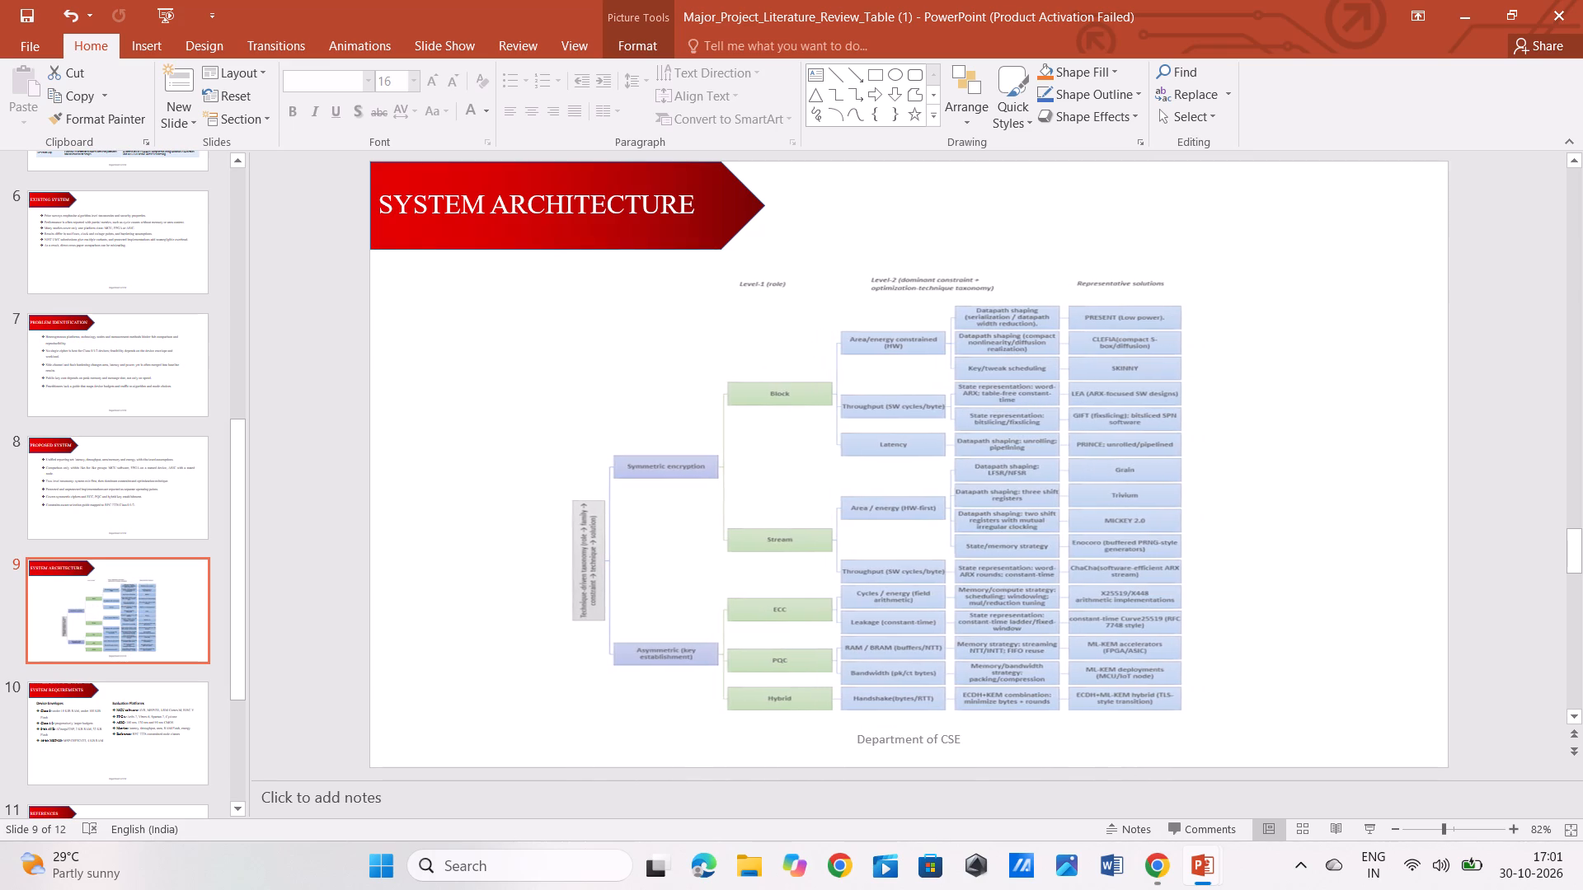
{"action": "left_click_drag", "start_coordinate": [1186, 501], "coordinate": [1189, 503]}
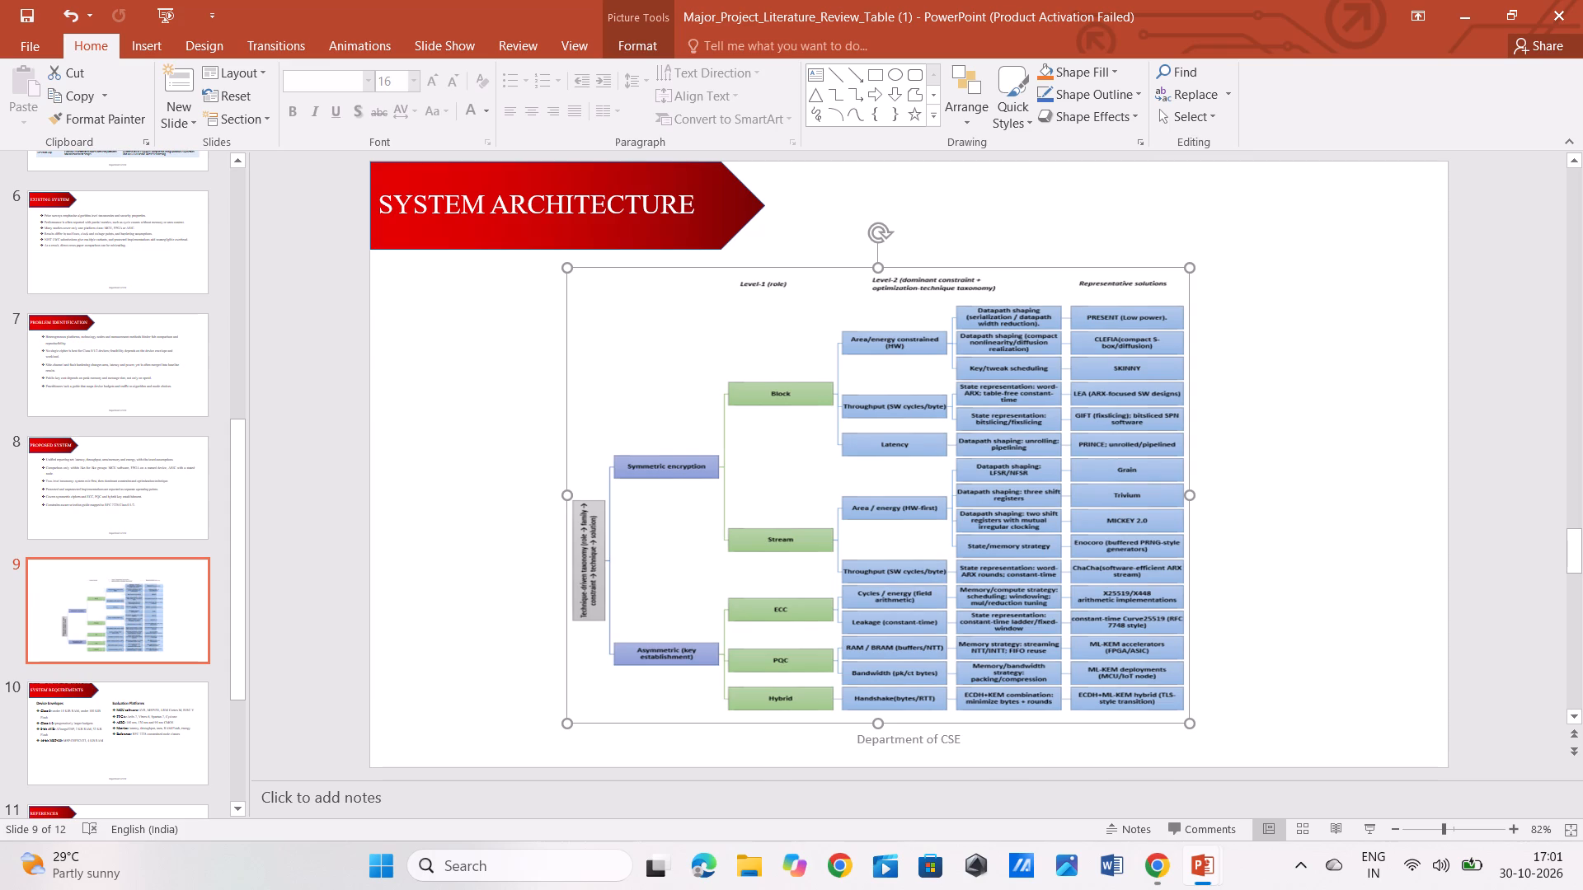
{"action": "left_click", "coordinate": [881, 264]}
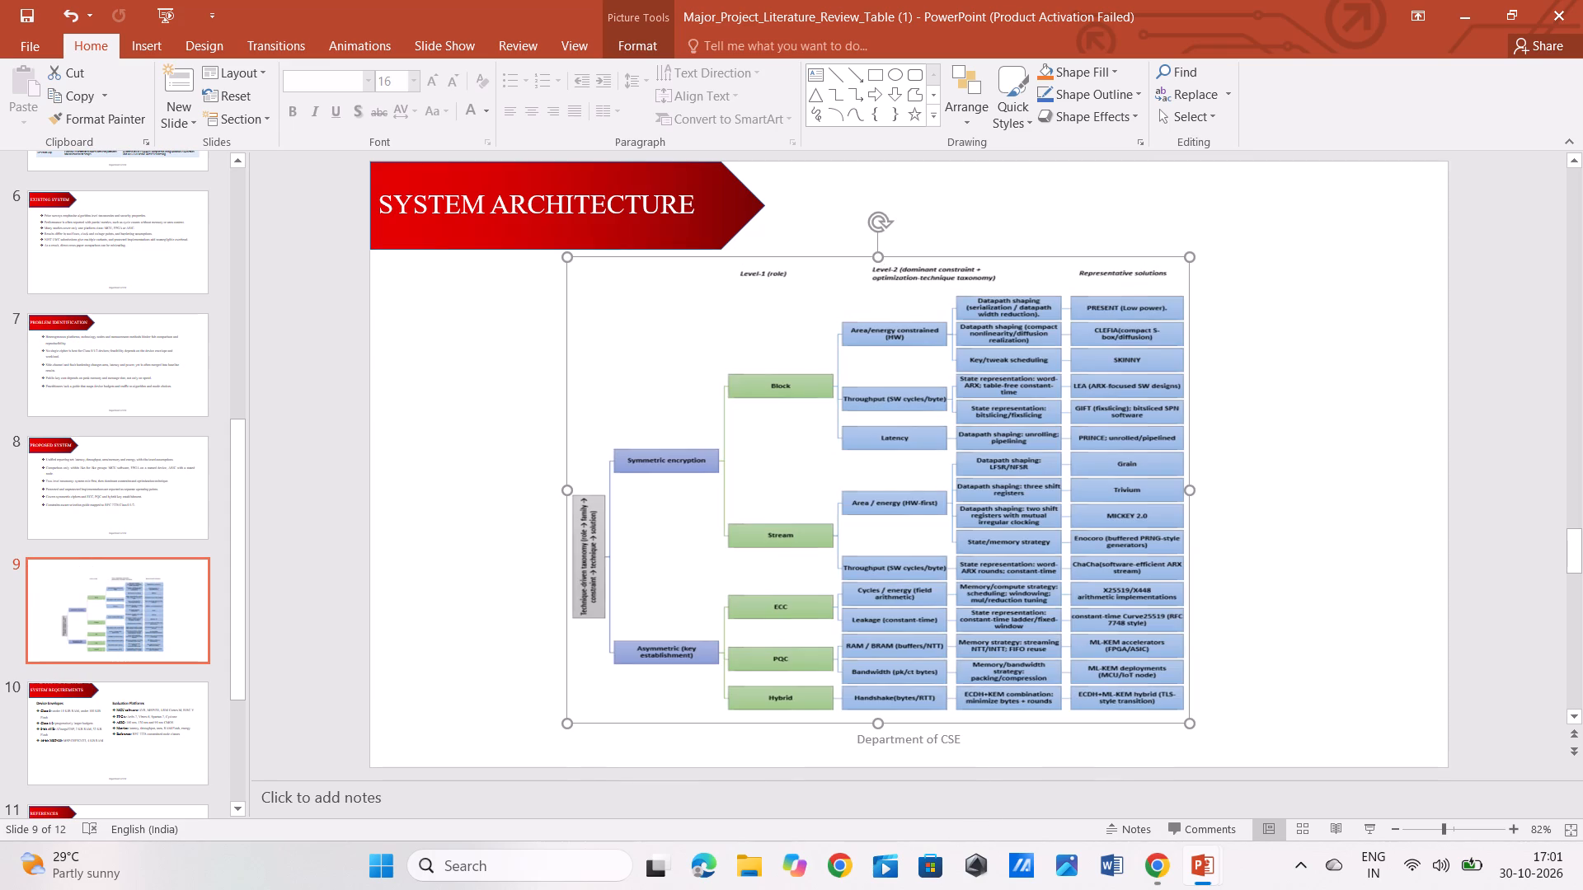
{"action": "left_click_drag", "start_coordinate": [874, 722], "coordinate": [874, 733]}
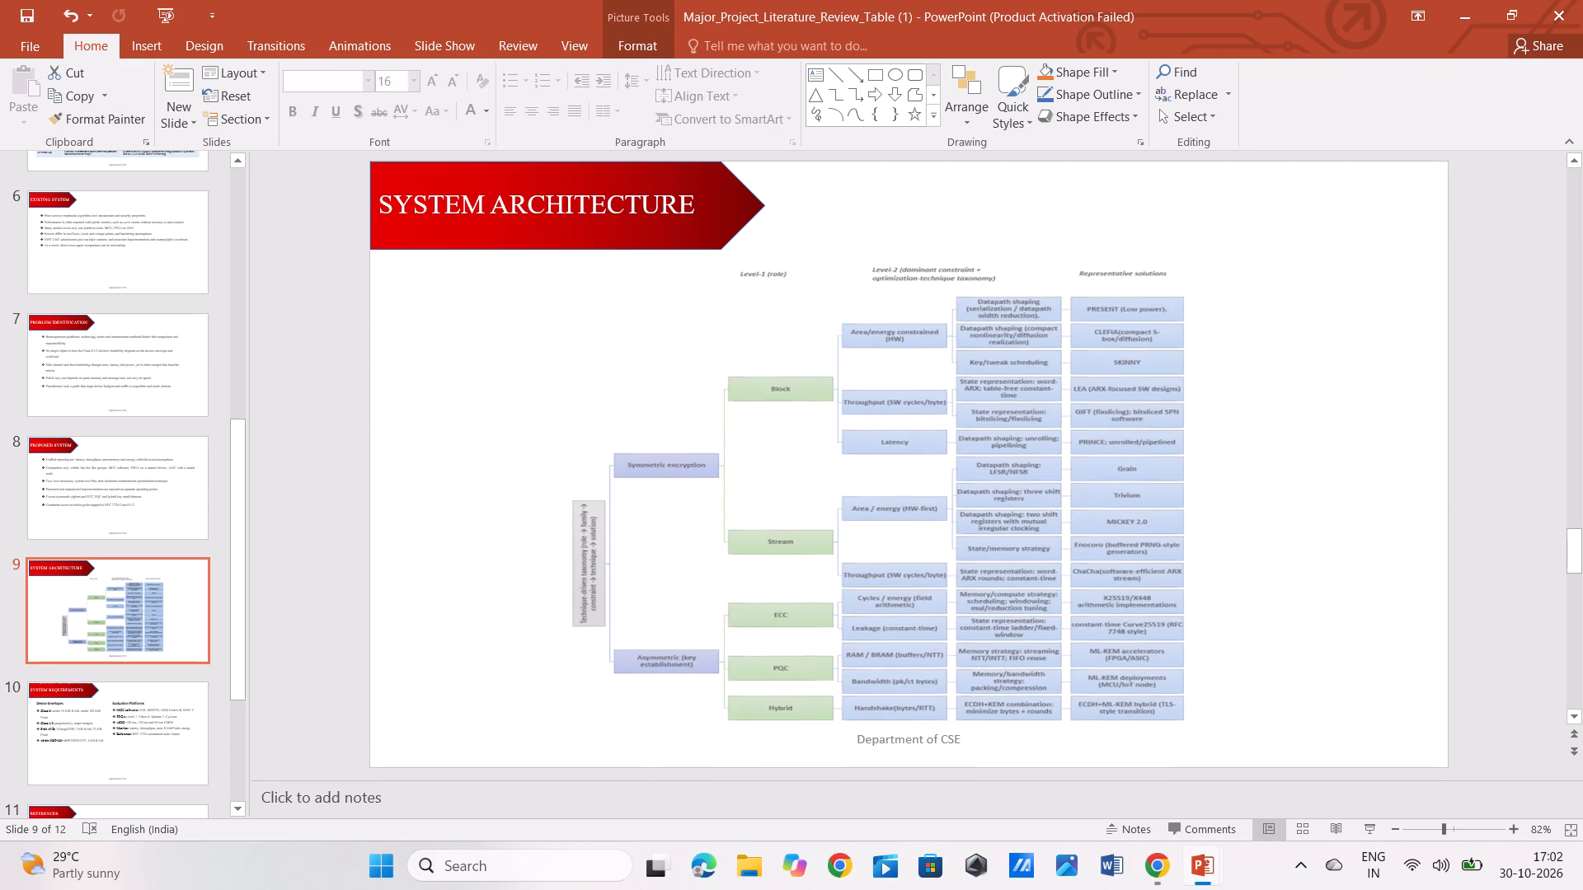
{"action": "left_click_drag", "start_coordinate": [874, 733], "coordinate": [874, 735]}
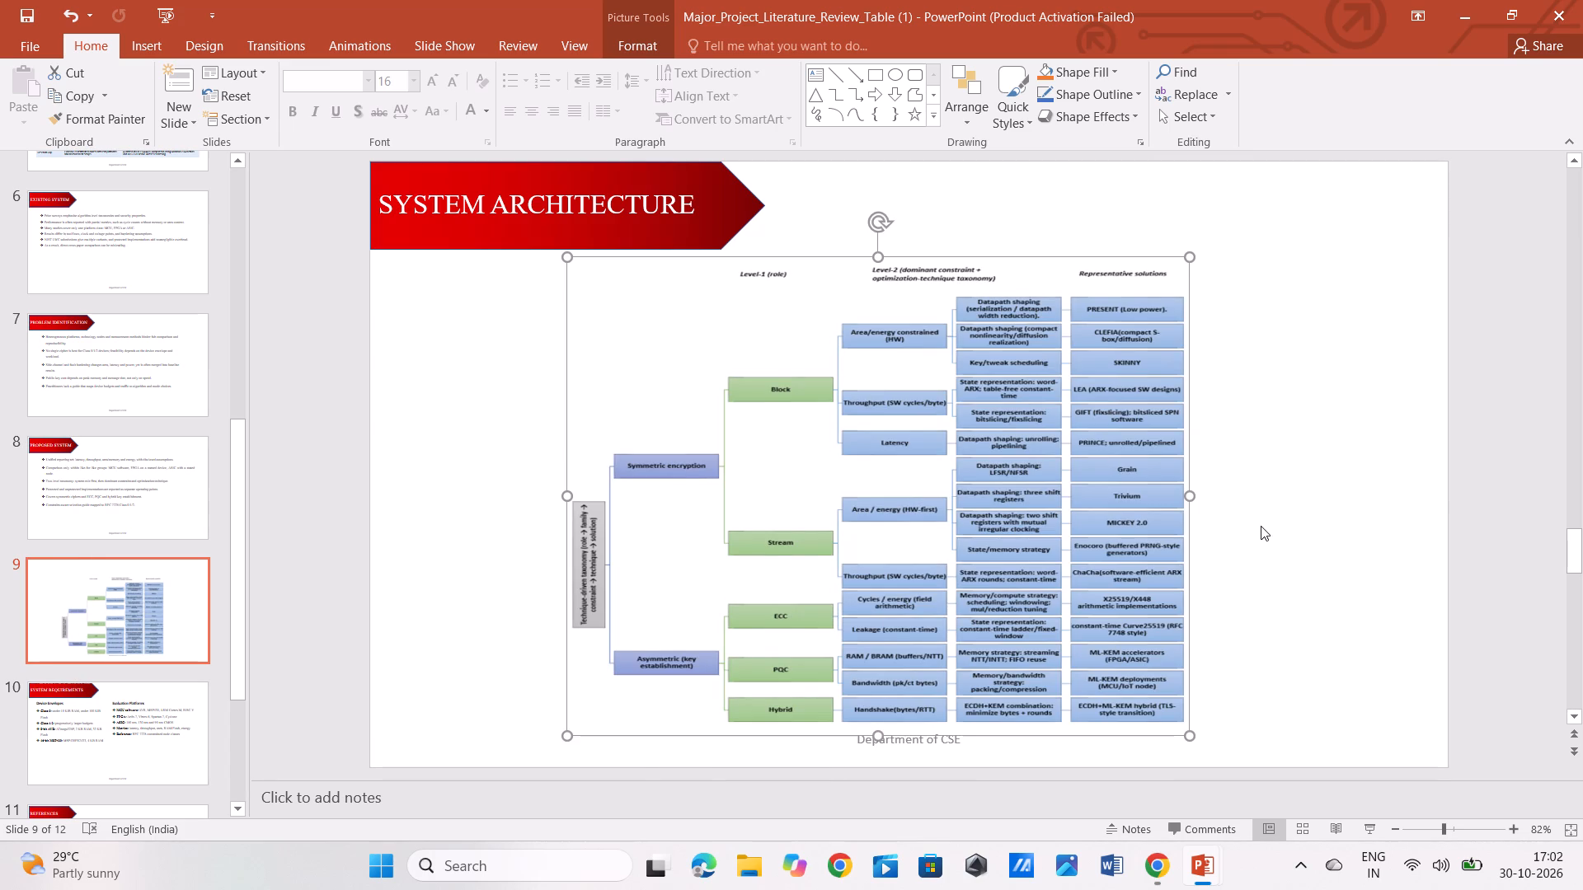
{"action": "left_click", "coordinate": [1261, 526]}
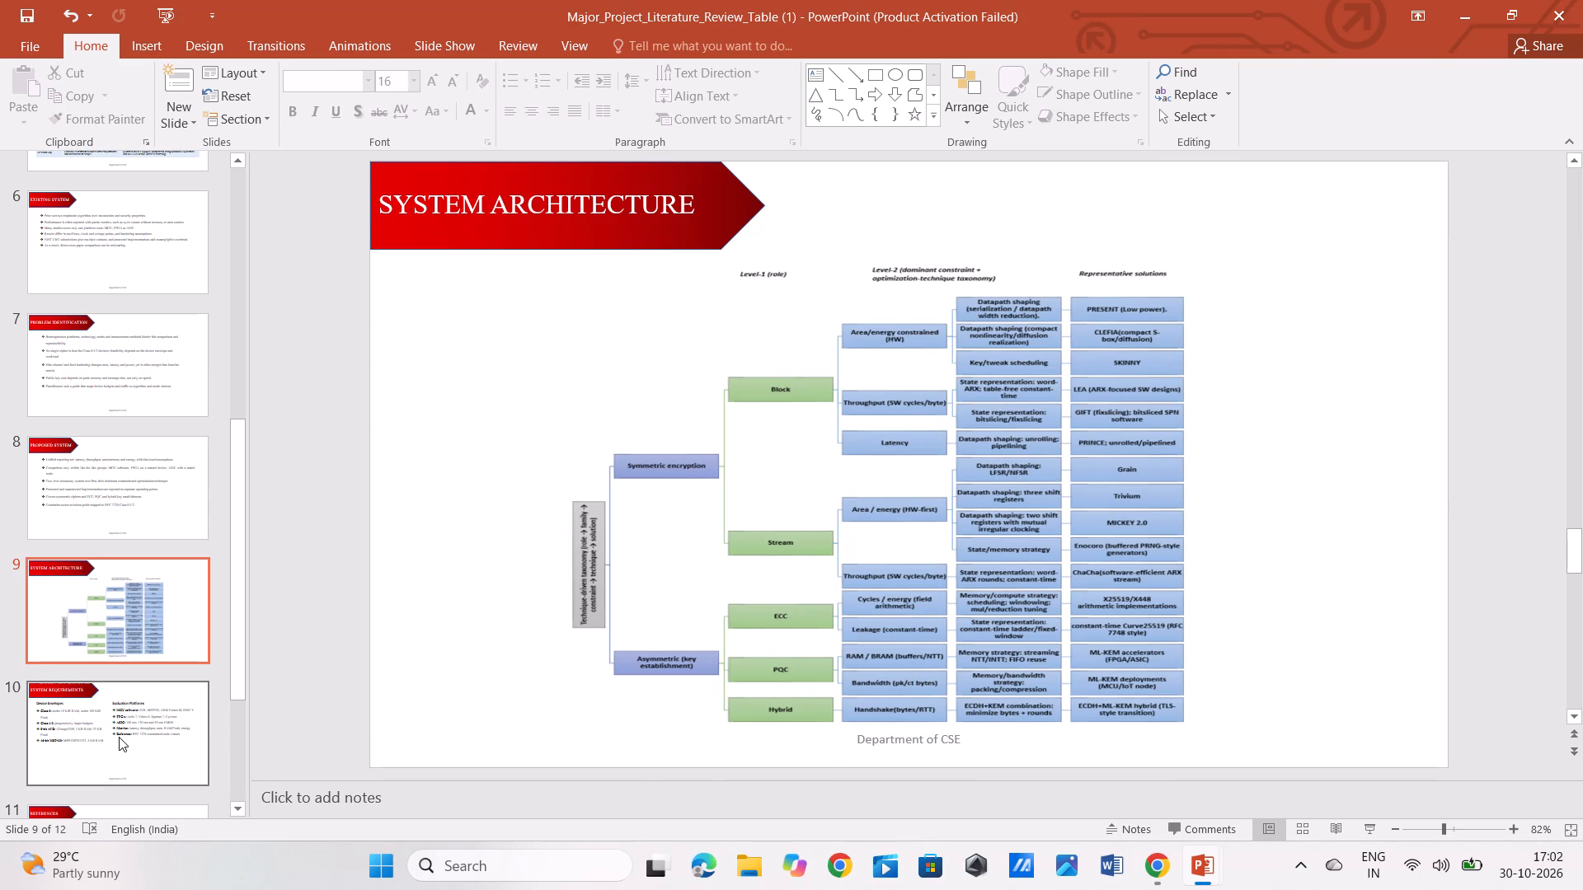
Review the System Requirements, References and Thank You slides, and recheck the bullet points on the Proposed System slide.
{"action": "left_click", "coordinate": [119, 737]}
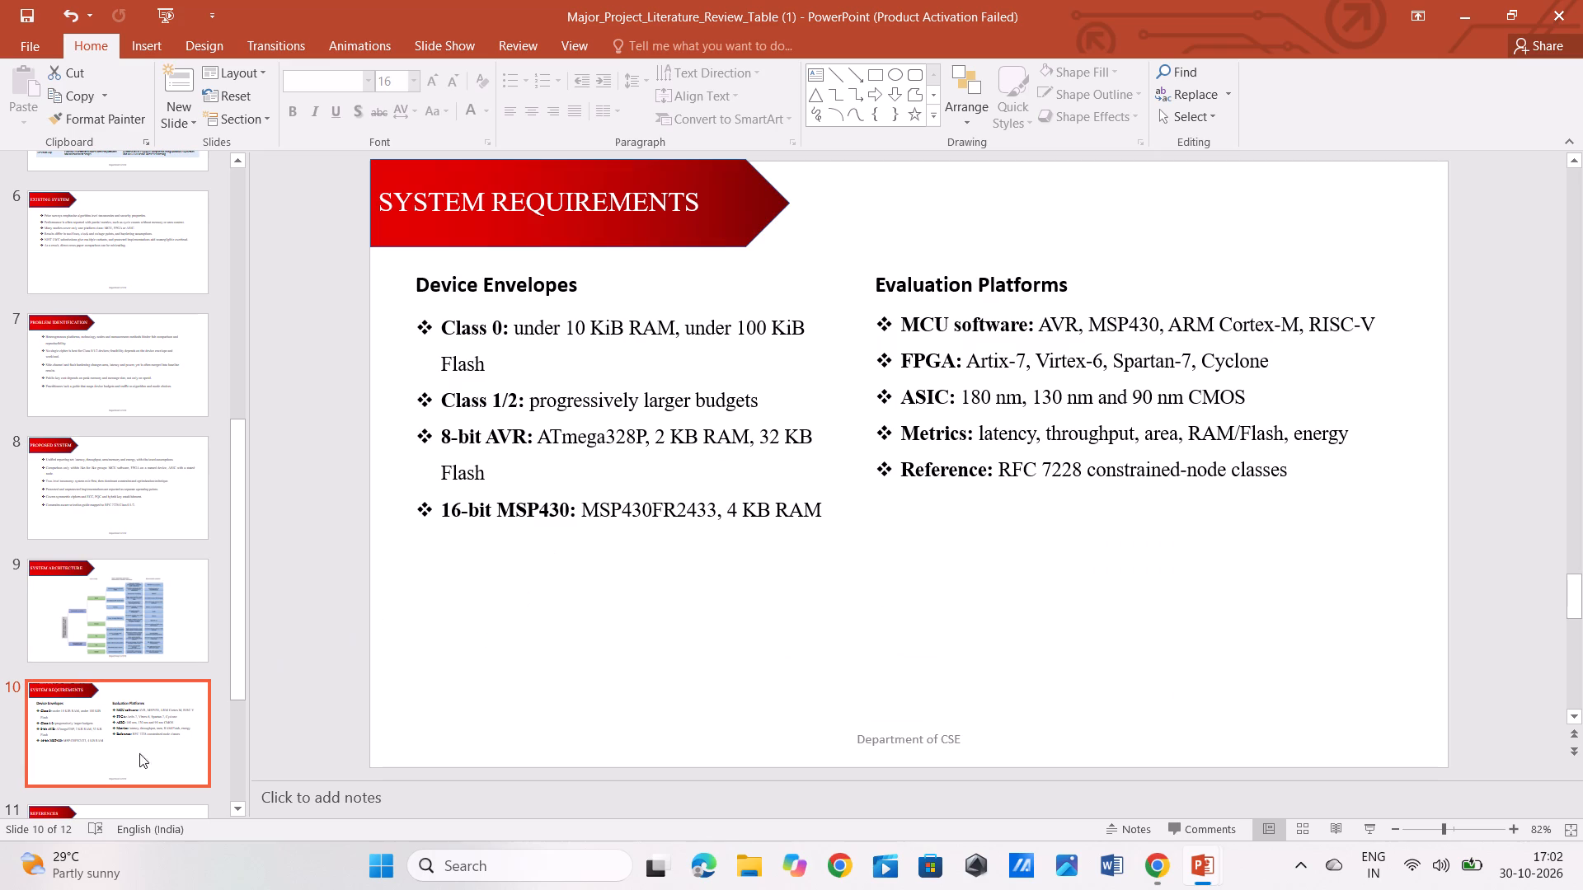
{"action": "scroll", "coordinate": [108, 759], "scroll_direction": "down", "scroll_amount": 3}
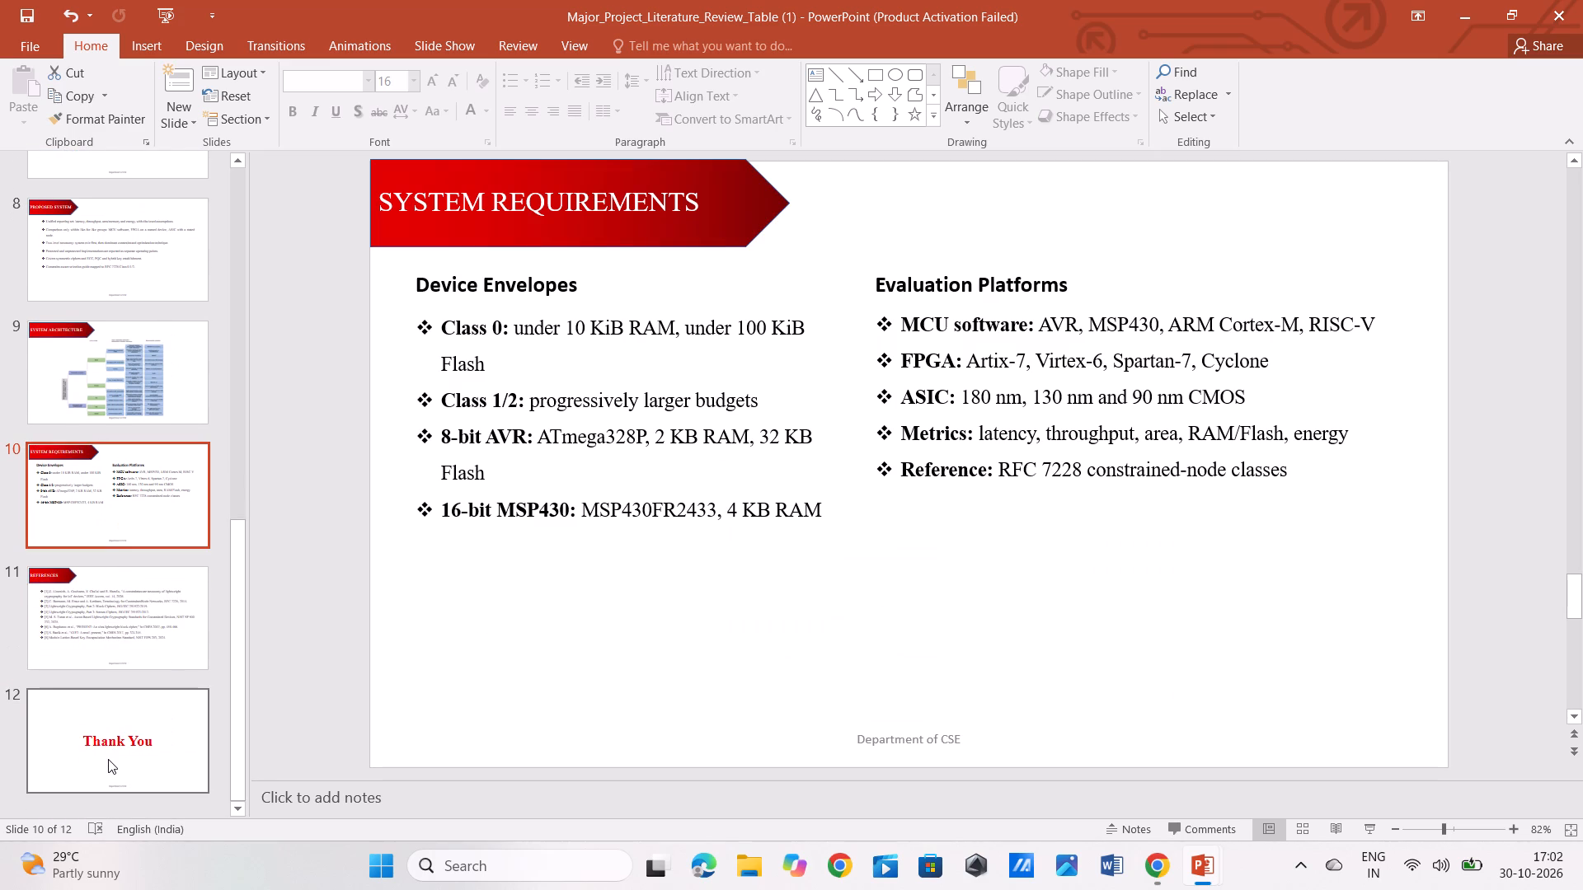
{"action": "left_click", "coordinate": [122, 637]}
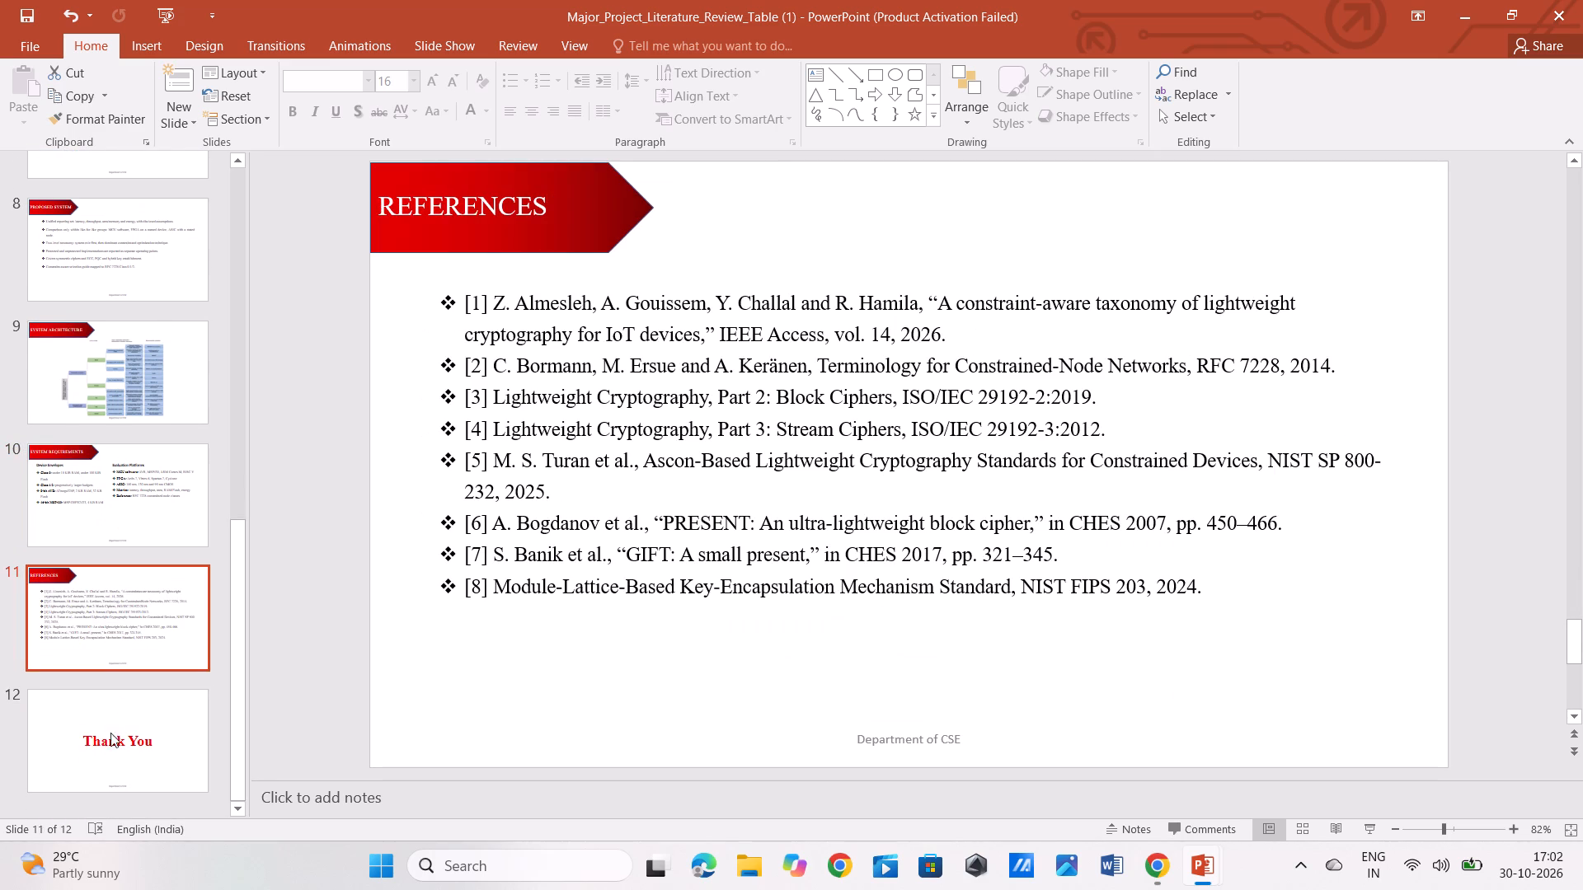
{"action": "left_click", "coordinate": [107, 753]}
{"action": "left_click", "coordinate": [106, 657]}
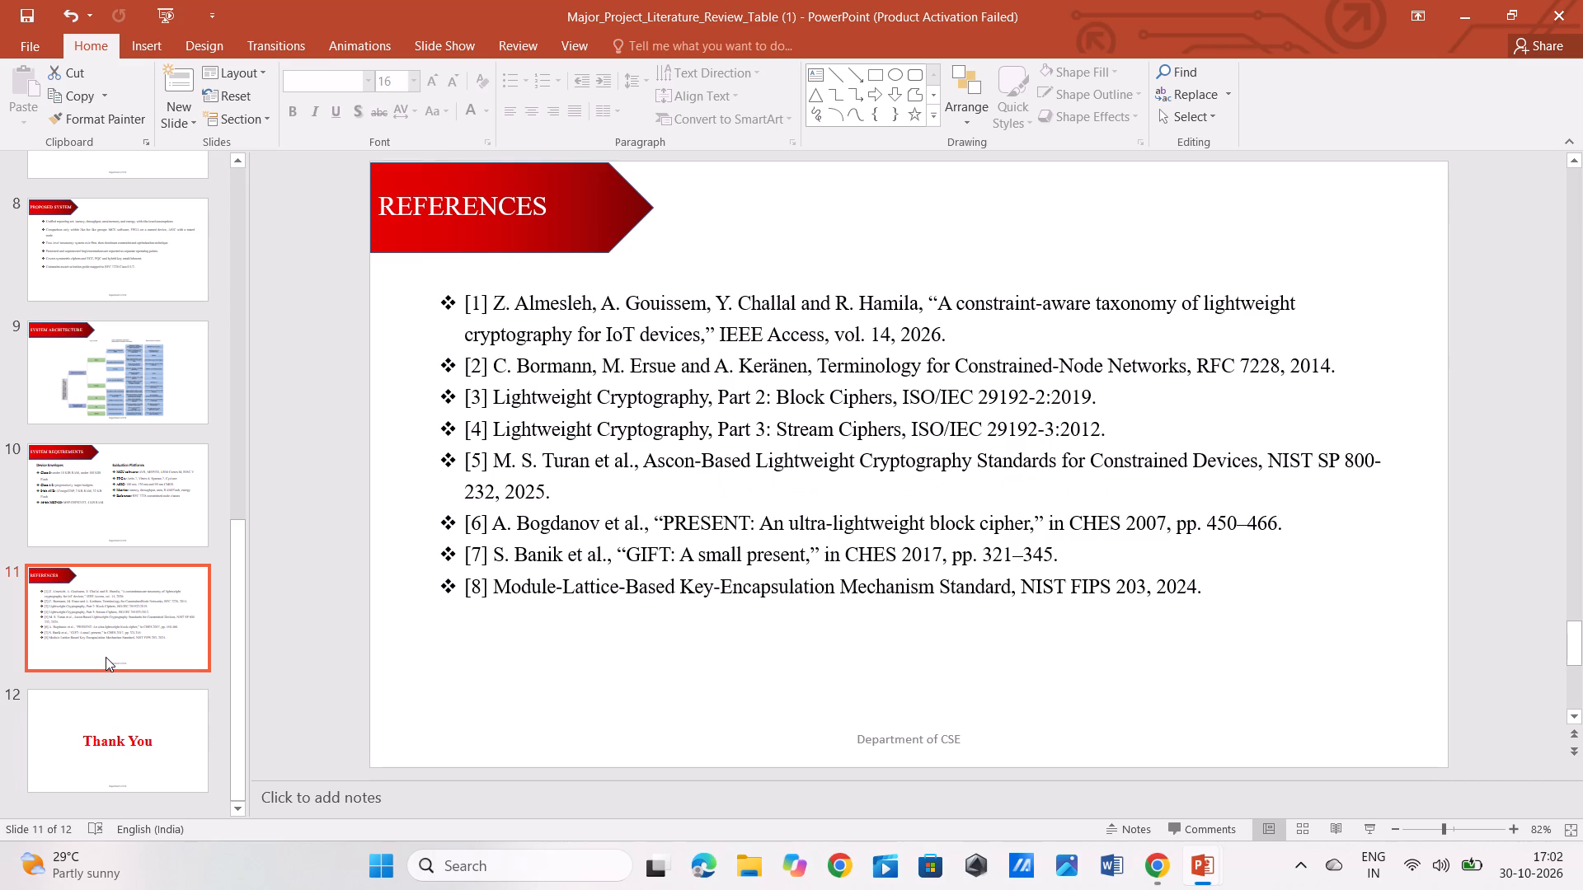
{"action": "left_click", "coordinate": [158, 485]}
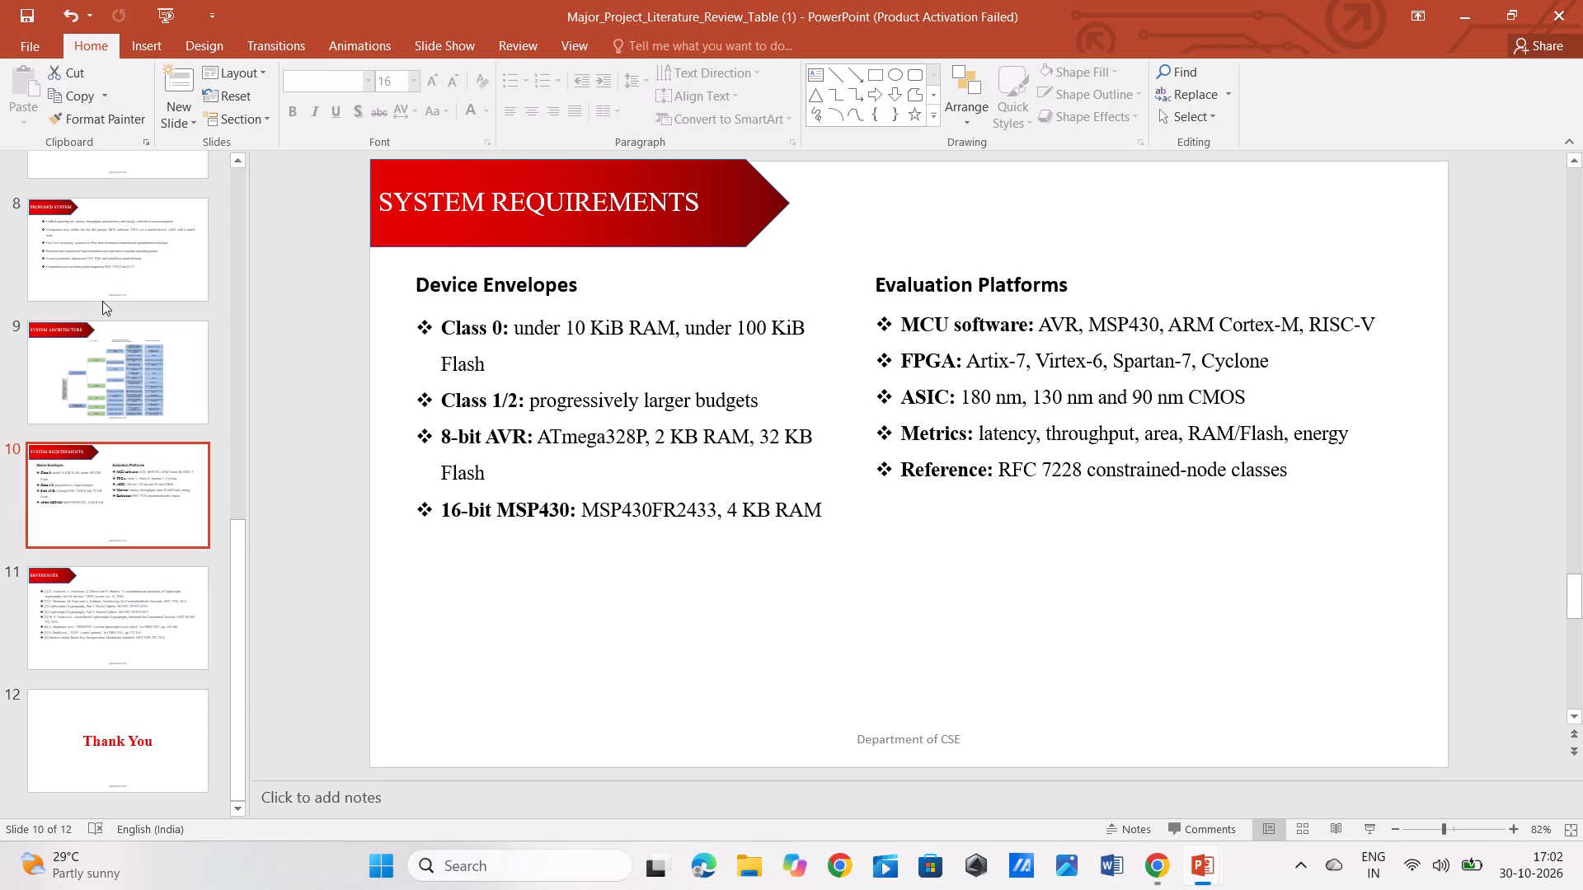
{"action": "scroll", "coordinate": [102, 301], "scroll_direction": "right", "scroll_amount": 1}
{"action": "left_click", "coordinate": [111, 260]}
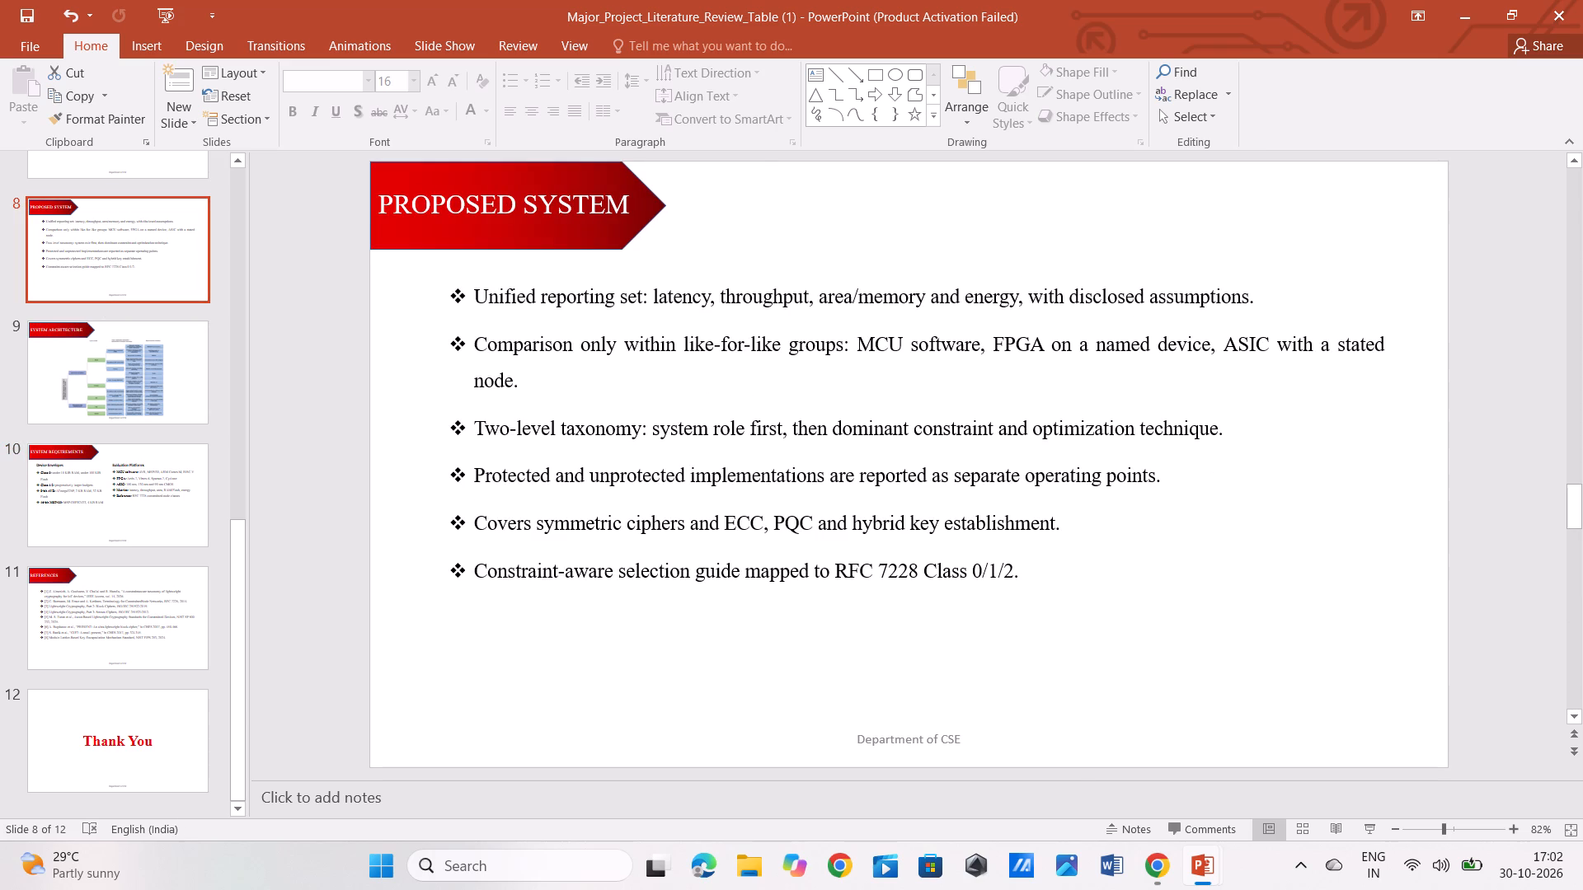
{"action": "double_click", "coordinate": [471, 297]}
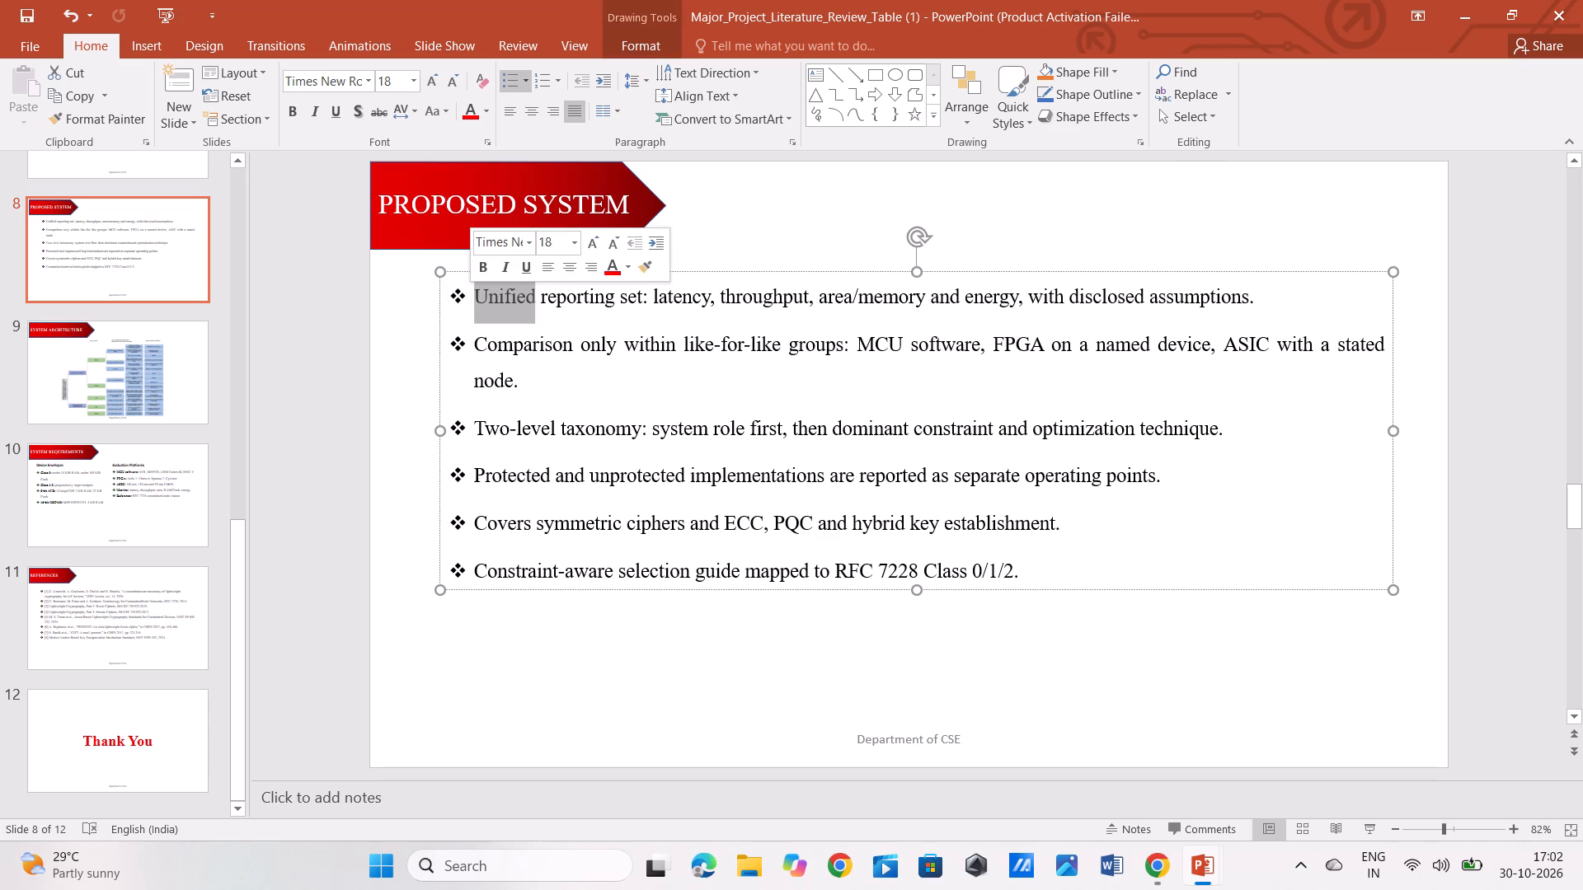
{"action": "left_click", "coordinate": [416, 316]}
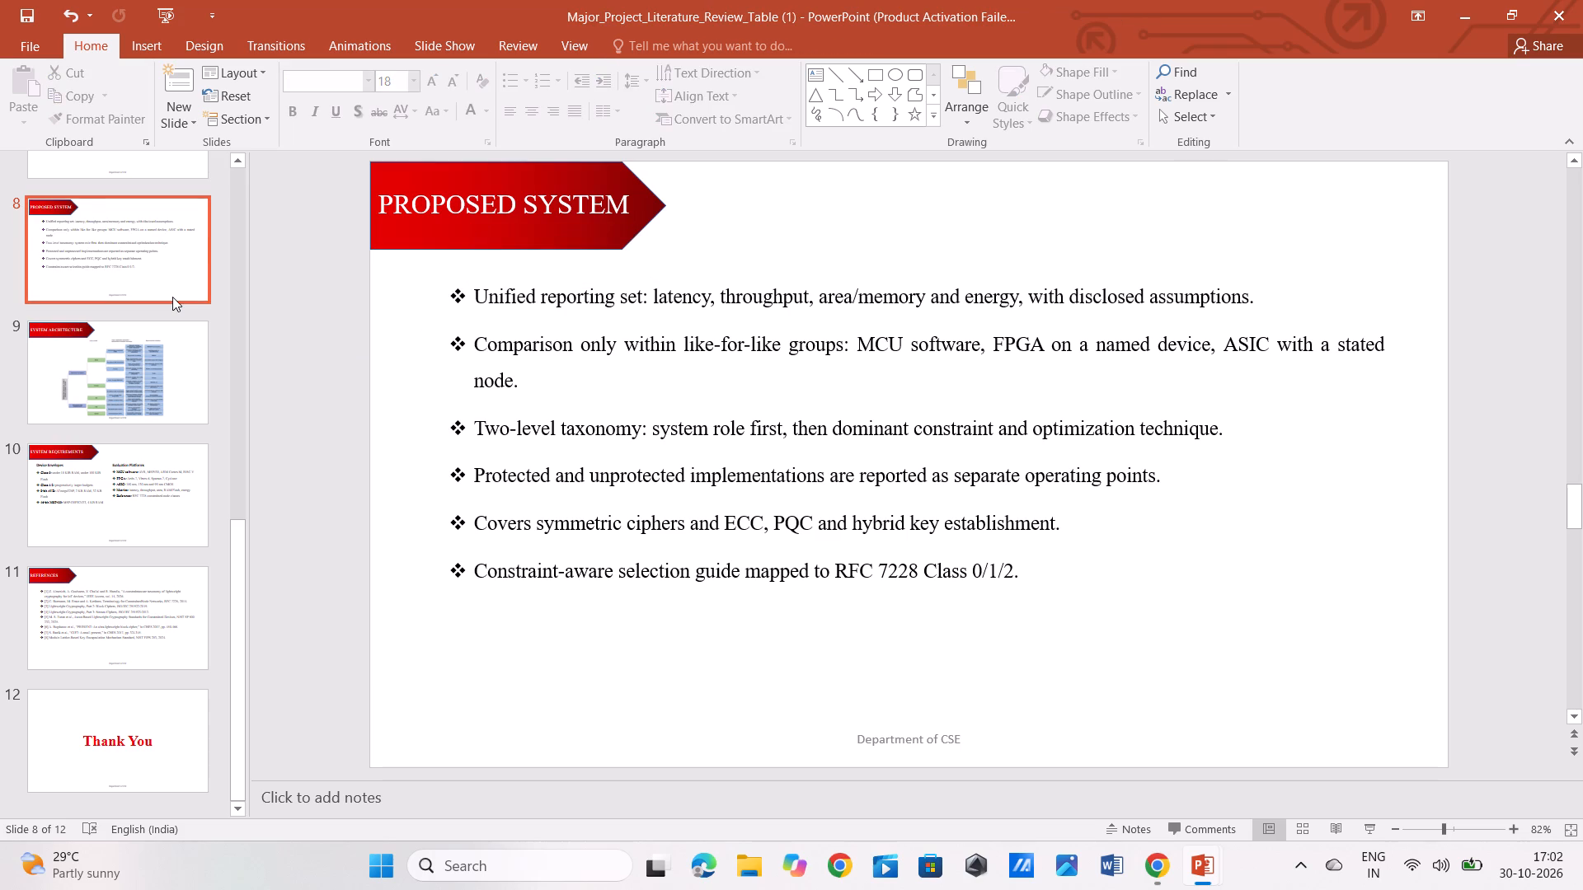
Recheck the Literature Review, Existing System, Overview of the Presentation, Abstract and Introduction slides.
{"action": "scroll", "coordinate": [172, 297], "scroll_direction": "up", "scroll_amount": 6}
{"action": "left_click", "coordinate": [160, 223]}
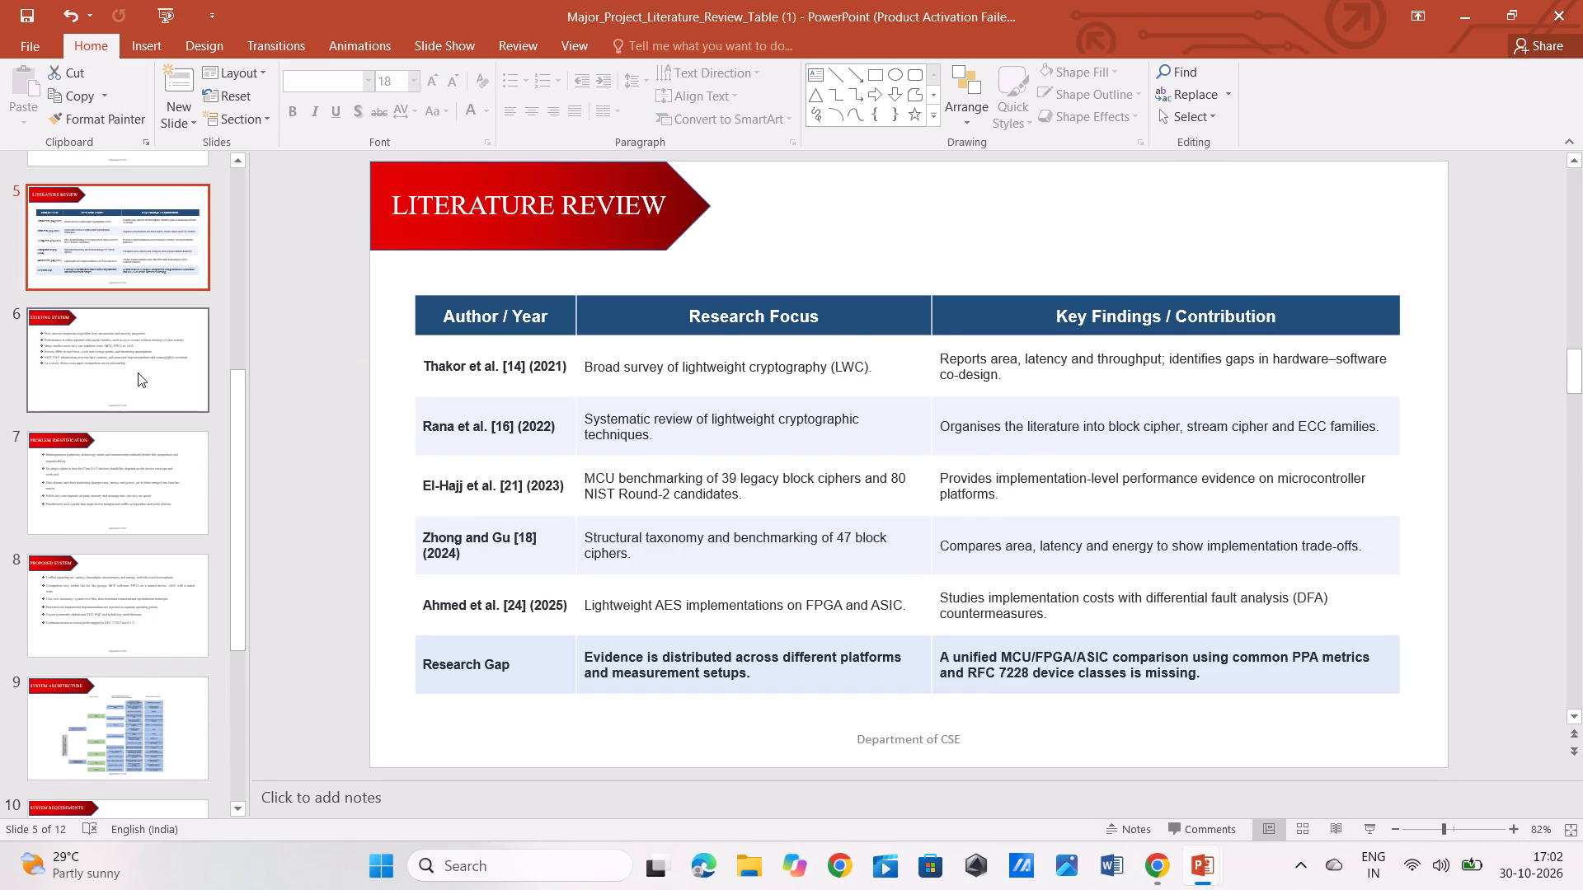
{"action": "left_click", "coordinate": [138, 372]}
{"action": "left_click", "coordinate": [144, 251]}
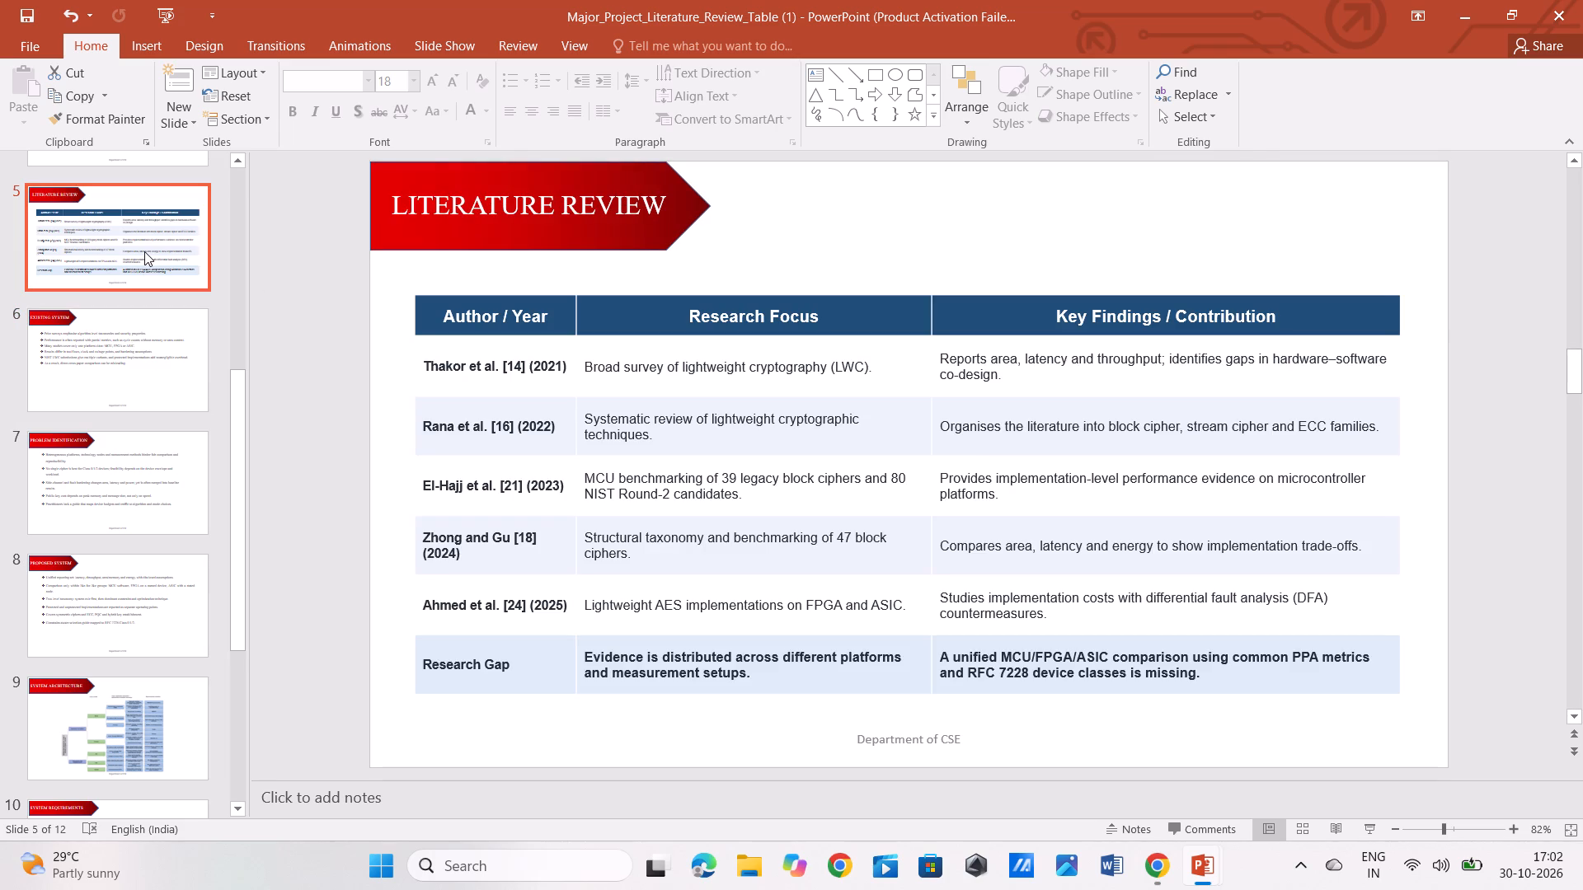
{"action": "scroll", "coordinate": [144, 251], "scroll_direction": "up", "scroll_amount": 1, "text": "ctrl"}
{"action": "right_click", "coordinate": [144, 251]}
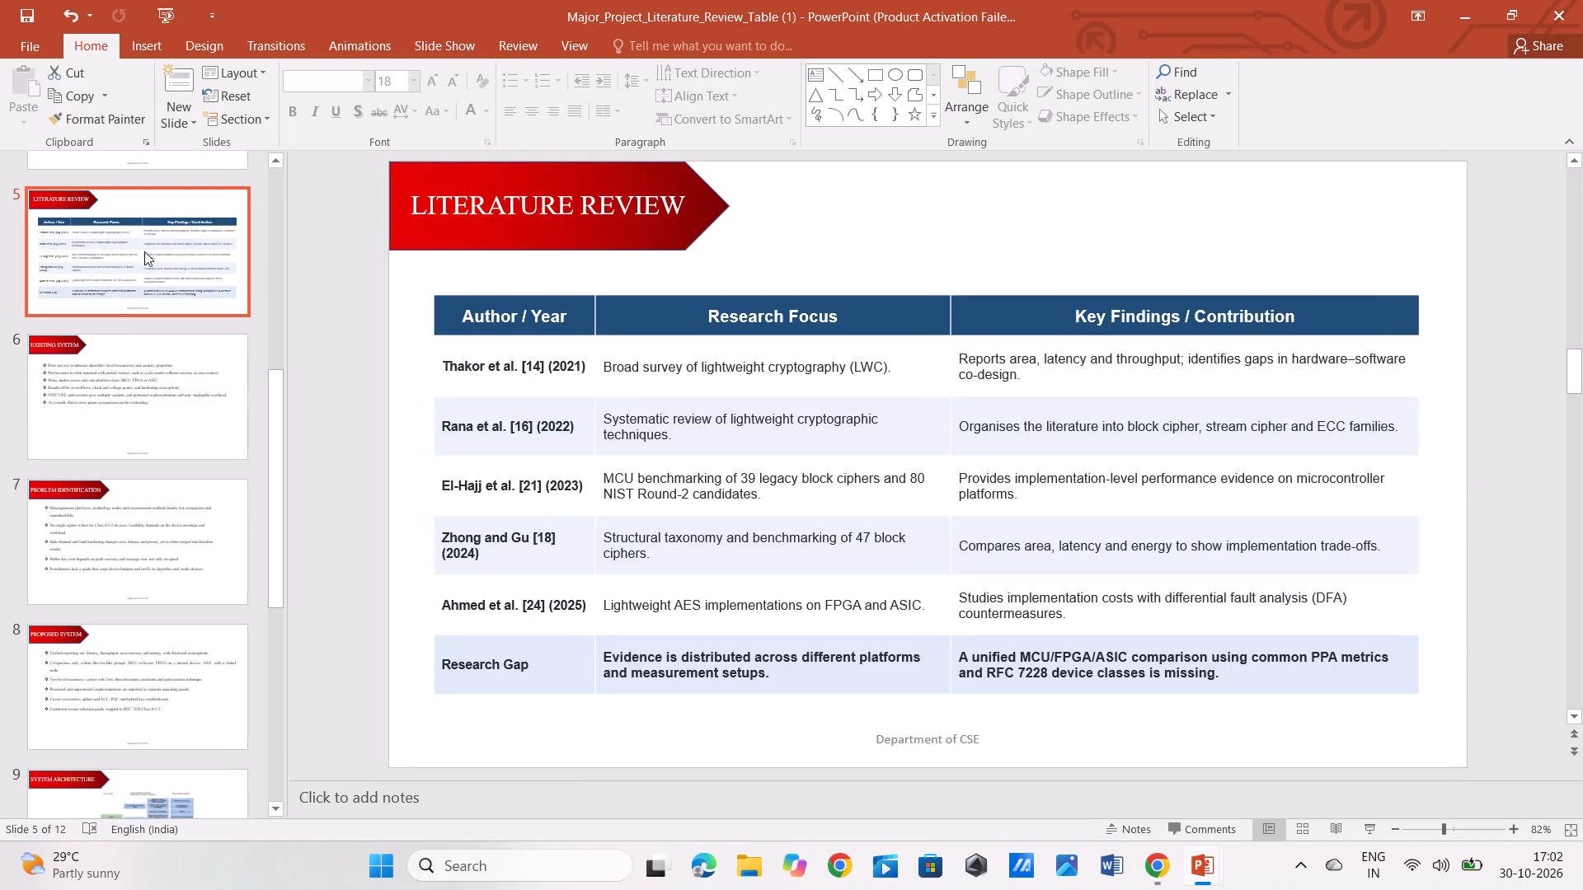
{"action": "left_click", "coordinate": [337, 199]}
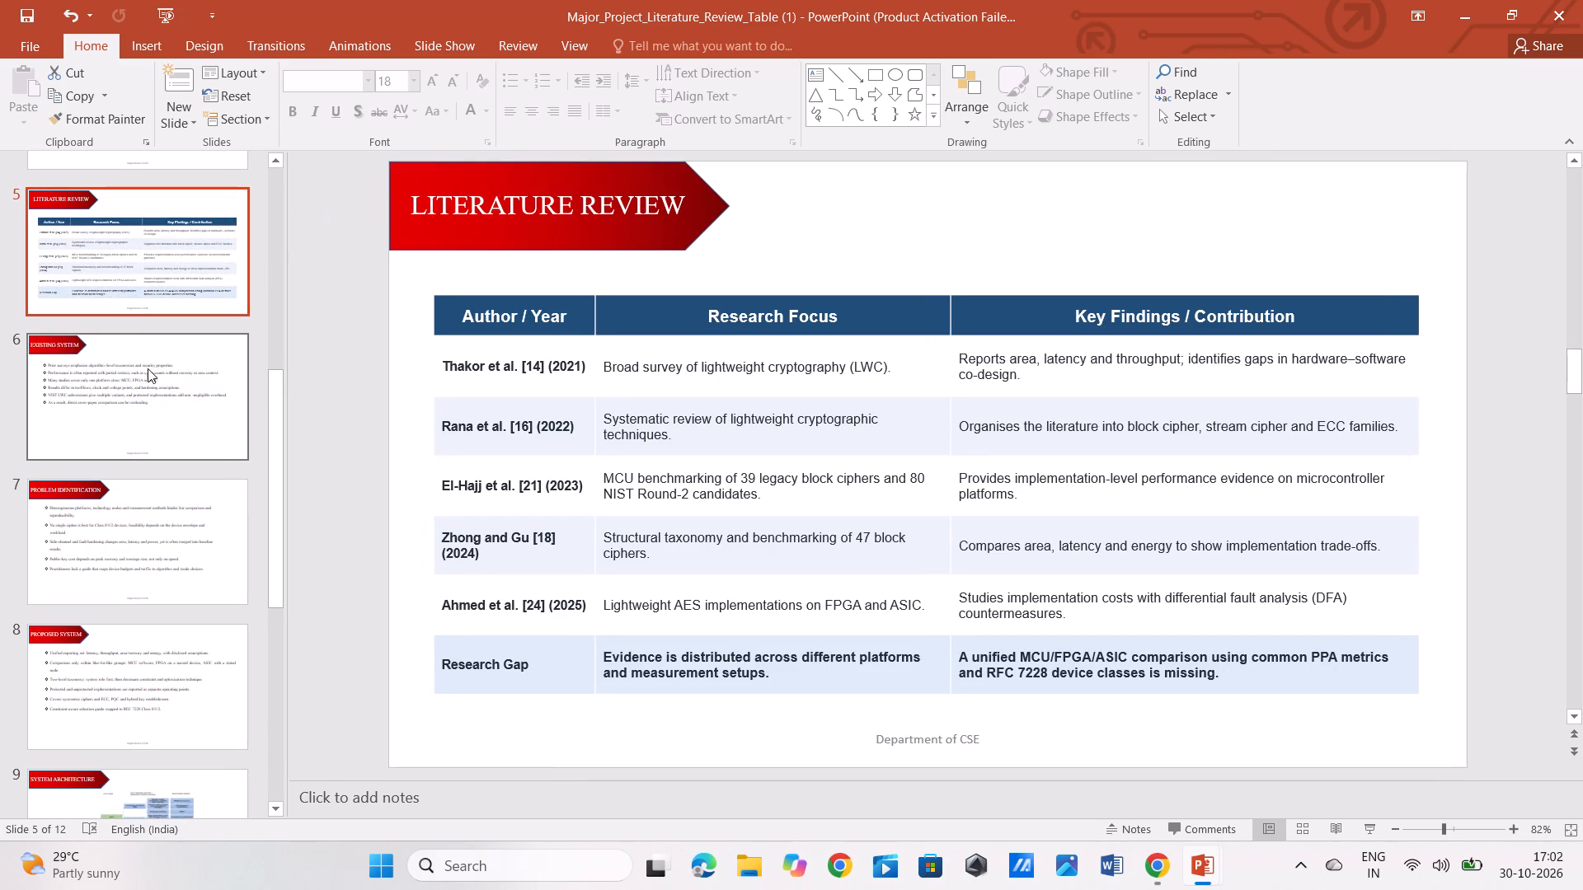
{"action": "left_click", "coordinate": [162, 352]}
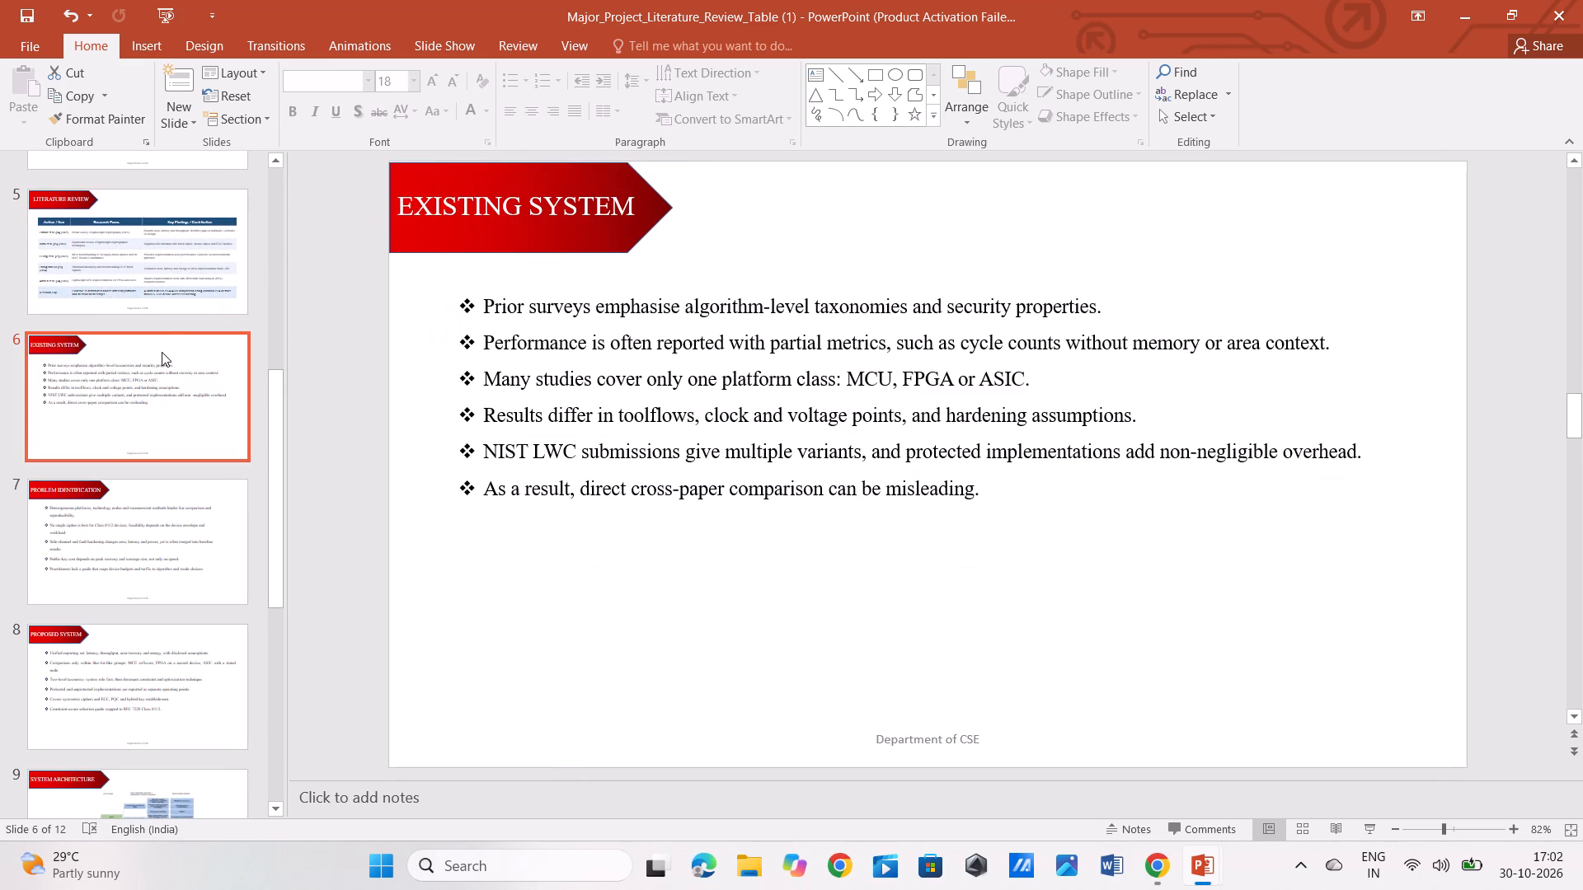
{"action": "scroll", "coordinate": [143, 242], "scroll_direction": "up", "scroll_amount": 4}
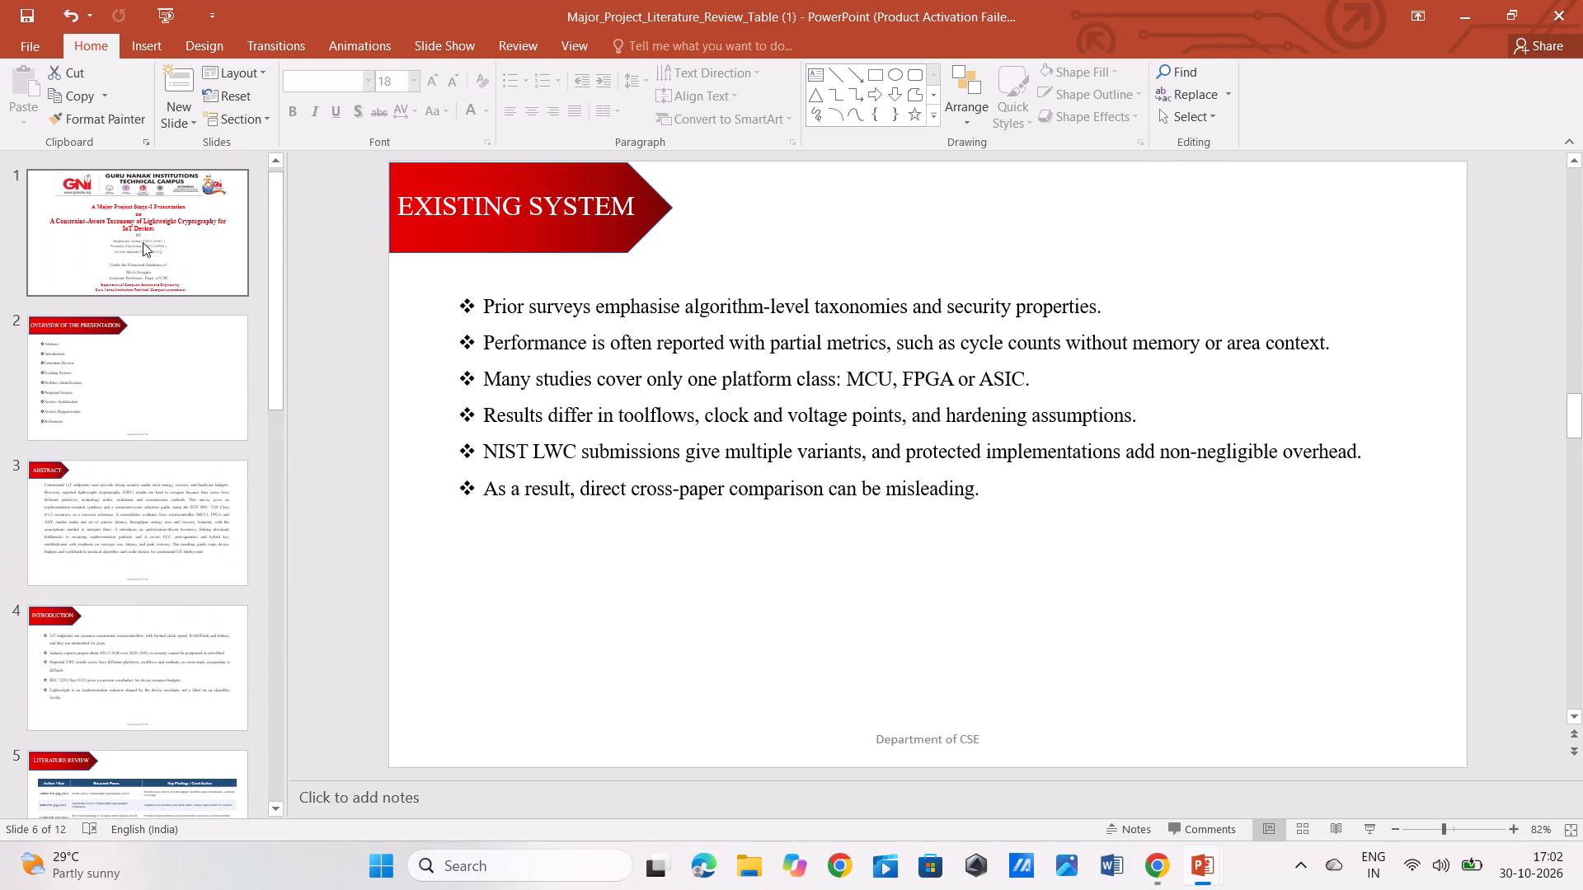
{"action": "left_click", "coordinate": [162, 368]}
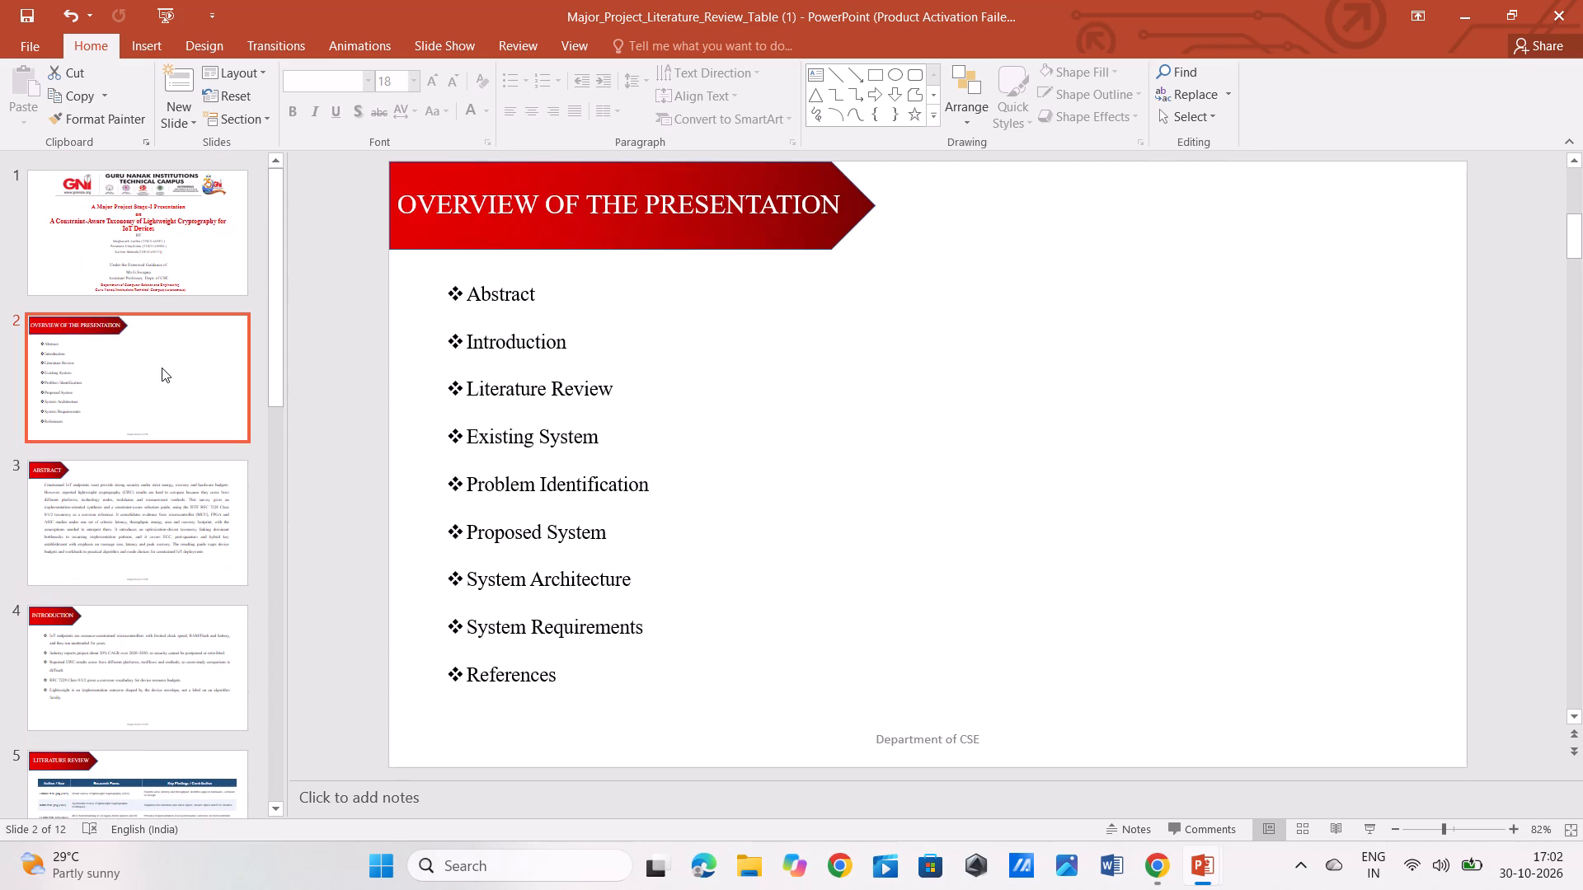
{"action": "left_click", "coordinate": [162, 514]}
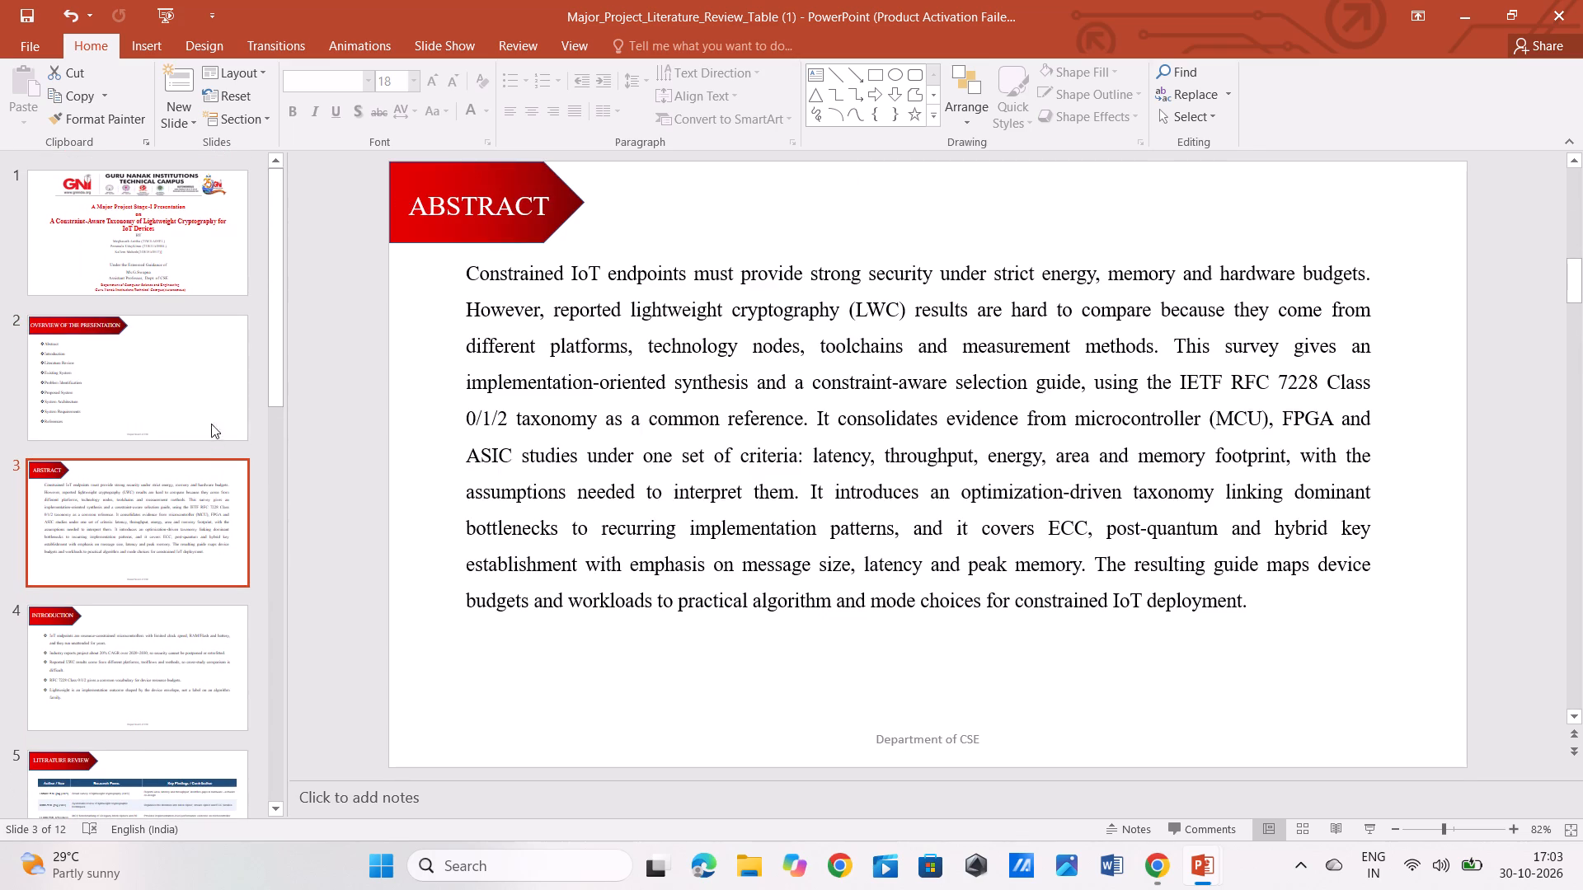
{"action": "left_click", "coordinate": [191, 659]}
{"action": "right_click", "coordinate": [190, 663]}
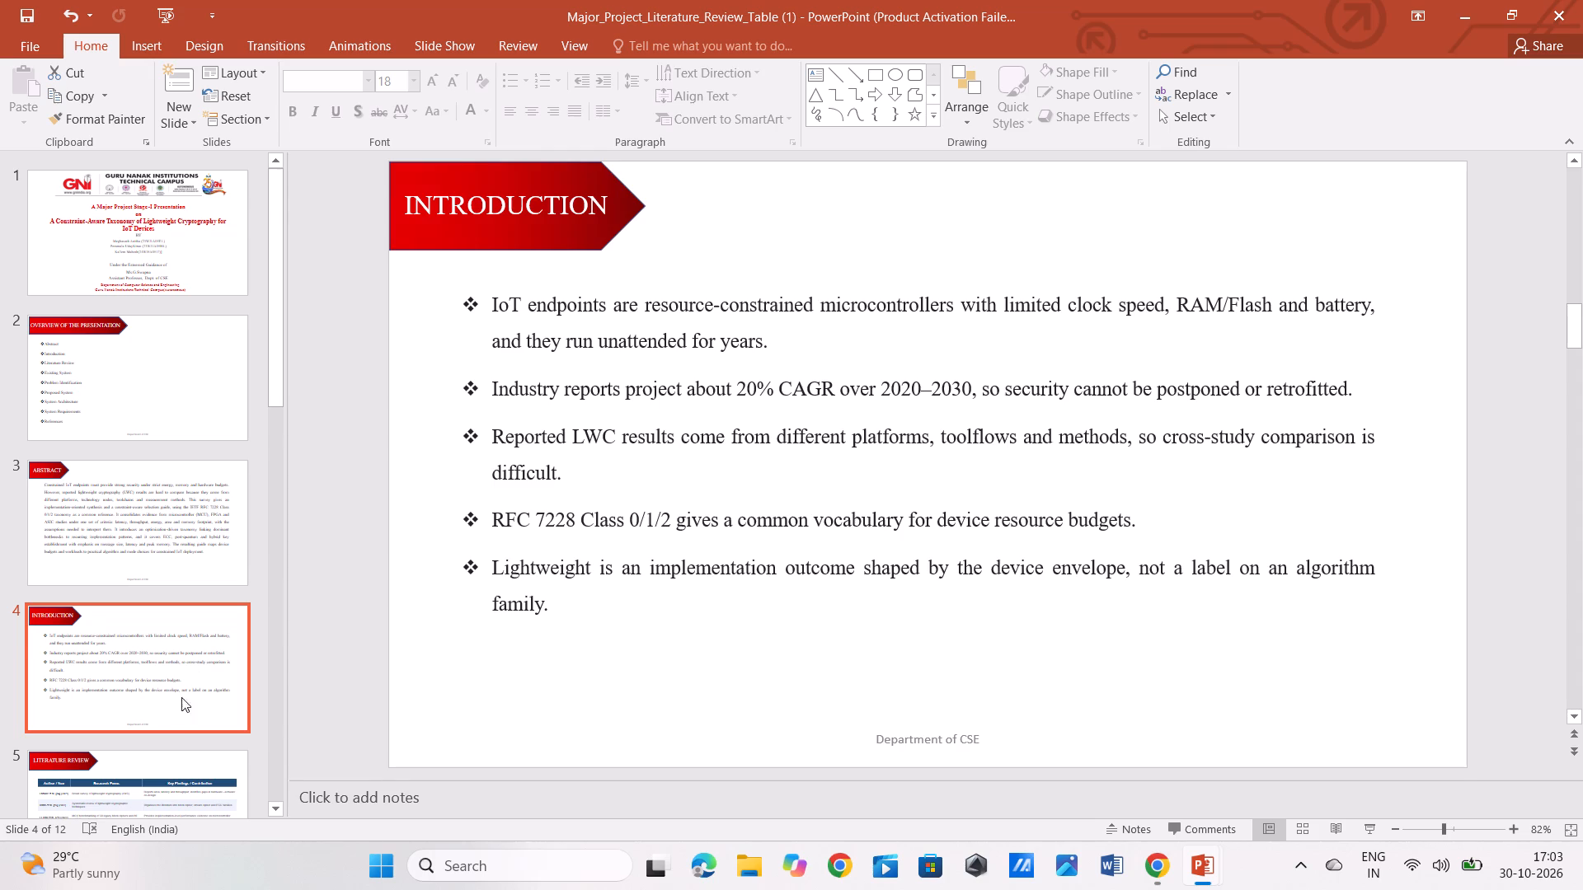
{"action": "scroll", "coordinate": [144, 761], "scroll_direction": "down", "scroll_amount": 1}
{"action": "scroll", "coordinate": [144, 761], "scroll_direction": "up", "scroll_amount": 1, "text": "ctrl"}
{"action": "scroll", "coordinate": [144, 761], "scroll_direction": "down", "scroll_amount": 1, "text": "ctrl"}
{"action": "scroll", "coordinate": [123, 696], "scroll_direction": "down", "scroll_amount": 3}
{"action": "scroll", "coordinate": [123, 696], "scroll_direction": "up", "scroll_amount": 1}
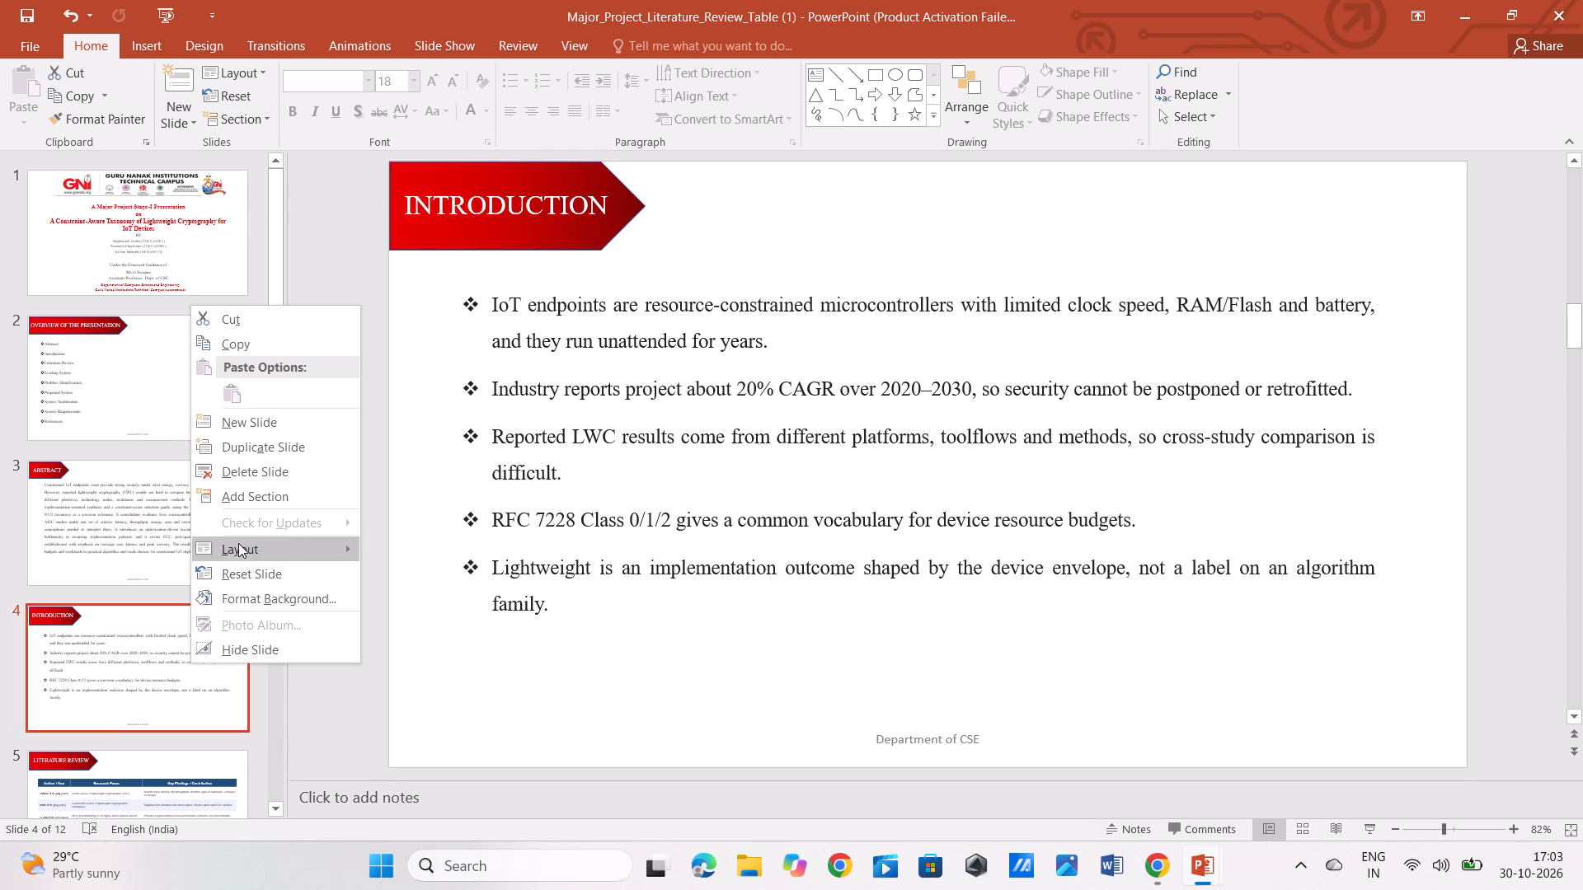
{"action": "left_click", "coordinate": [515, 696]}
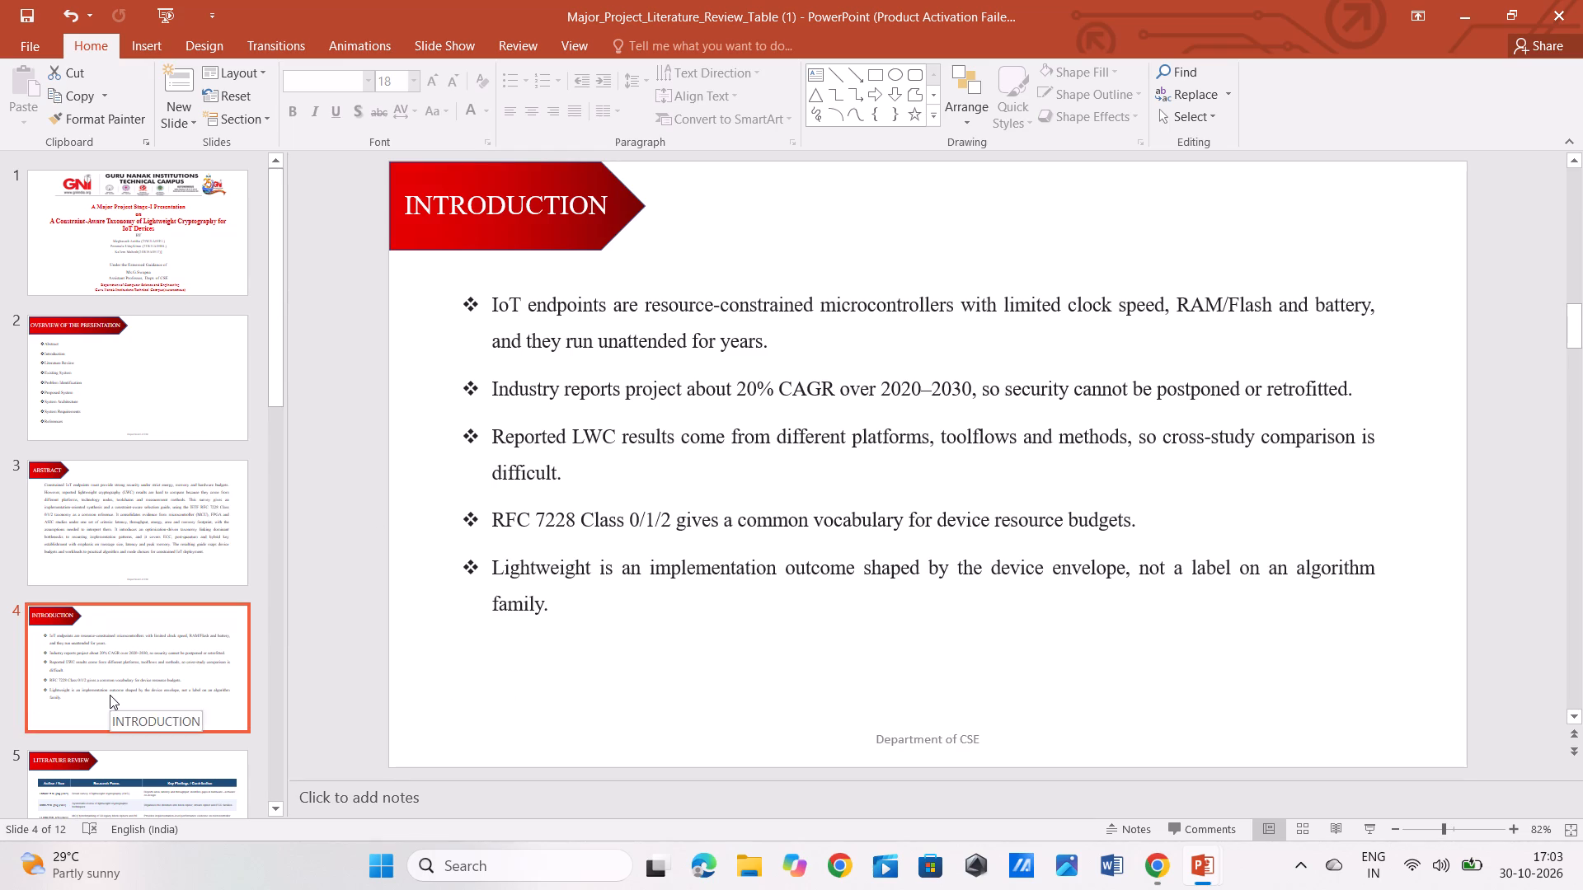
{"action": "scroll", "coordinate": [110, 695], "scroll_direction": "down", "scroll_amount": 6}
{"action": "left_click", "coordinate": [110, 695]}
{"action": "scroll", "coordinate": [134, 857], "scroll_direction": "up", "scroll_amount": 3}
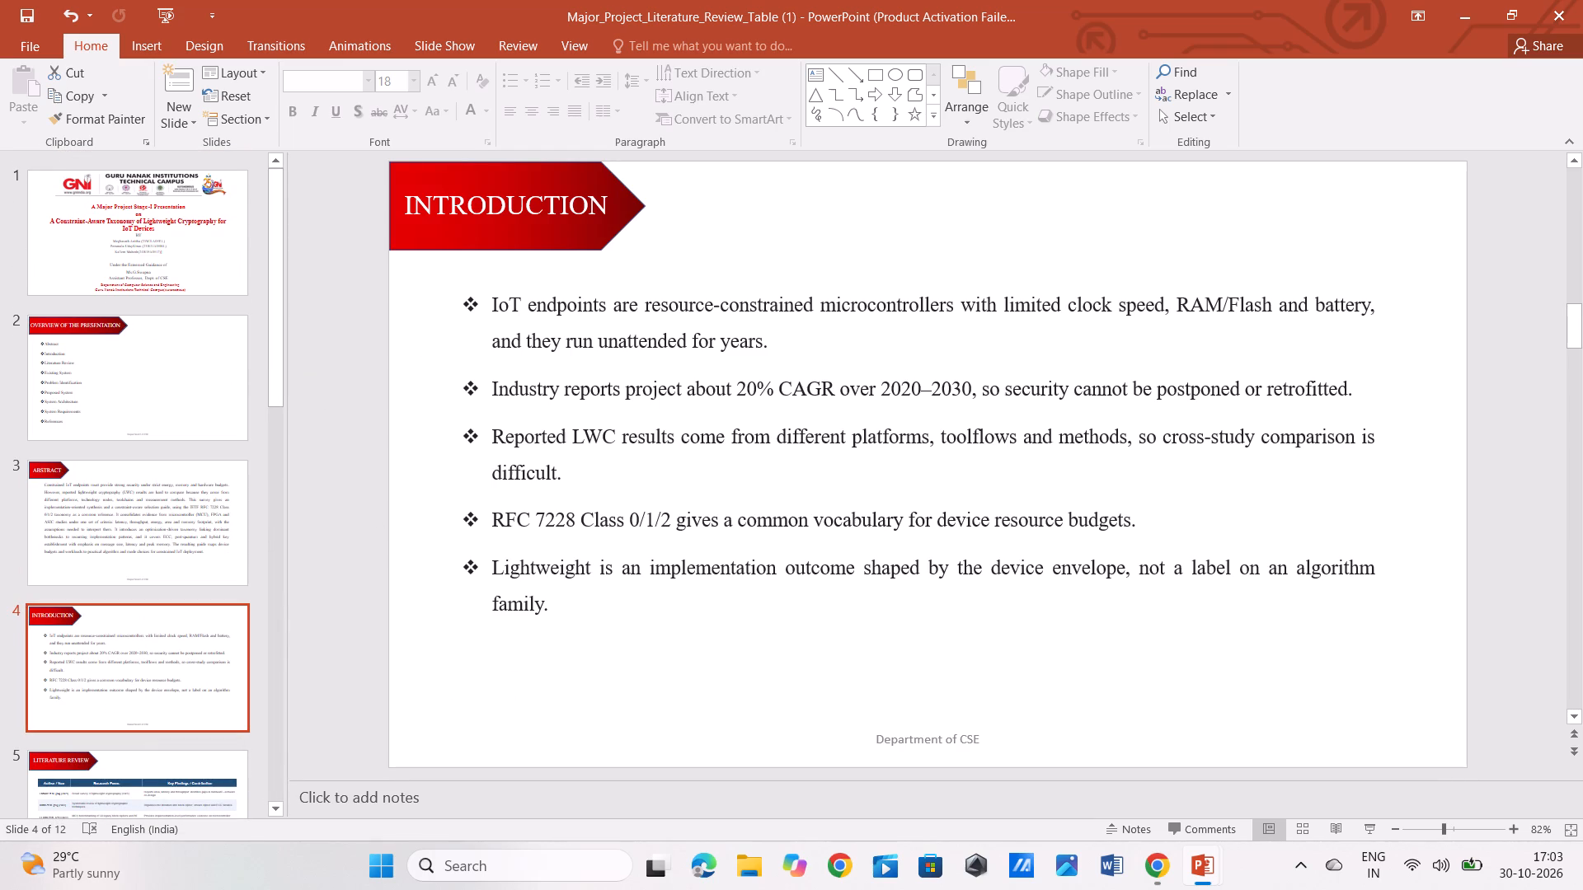
Save the presentation.
{"action": "left_click", "coordinate": [21, 30]}
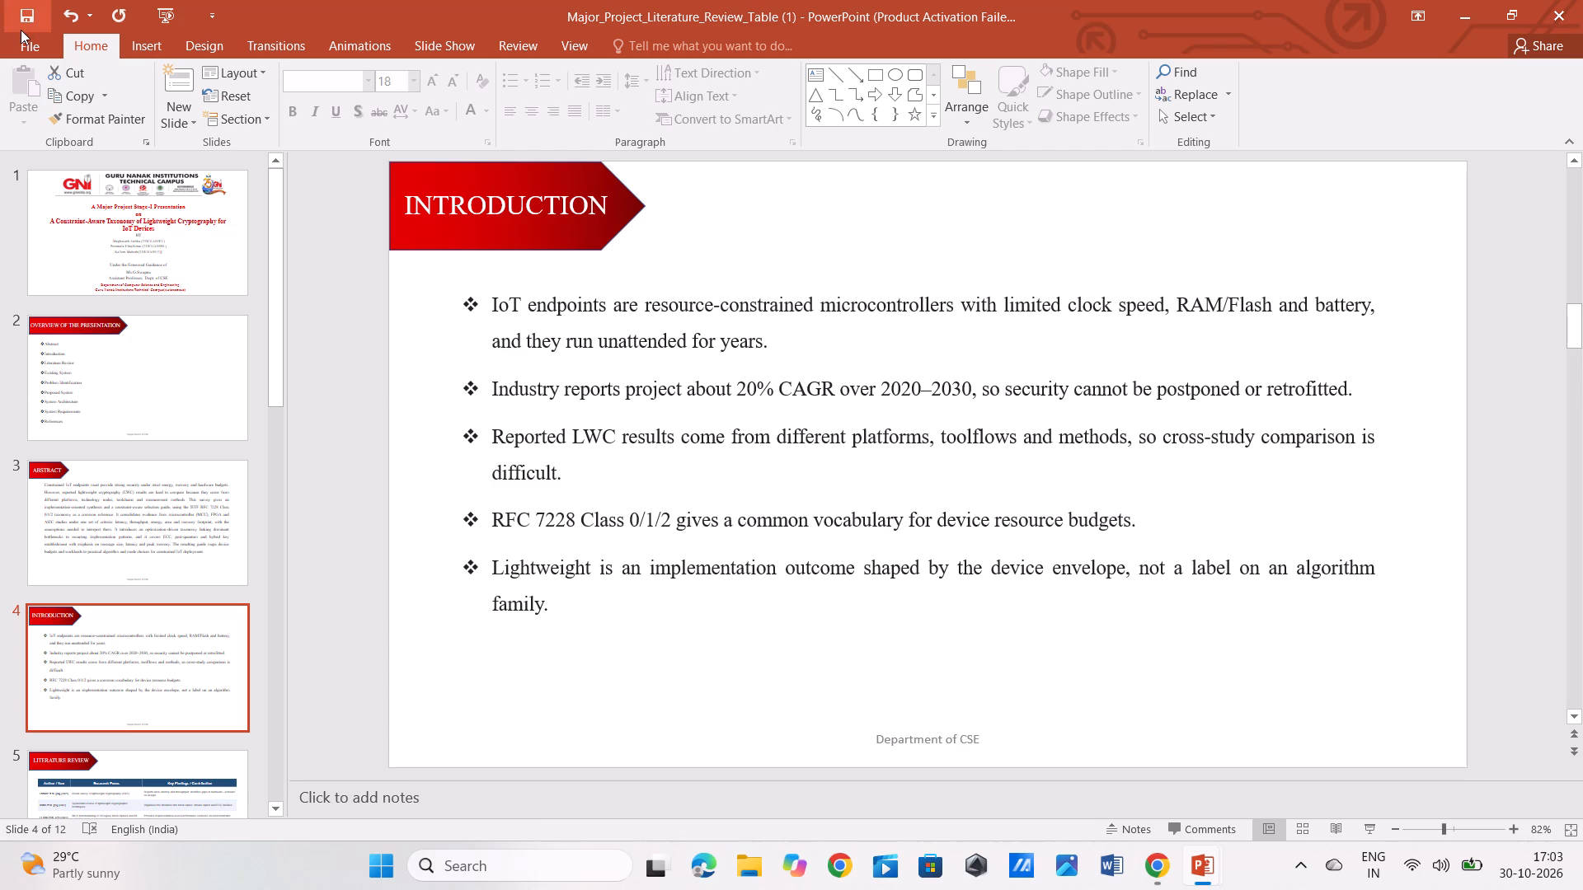
Save a copy of the presentation in the Downloads folder as "Major_Project_Literature_Review_Table phase 2".
{"action": "left_click", "coordinate": [35, 46]}
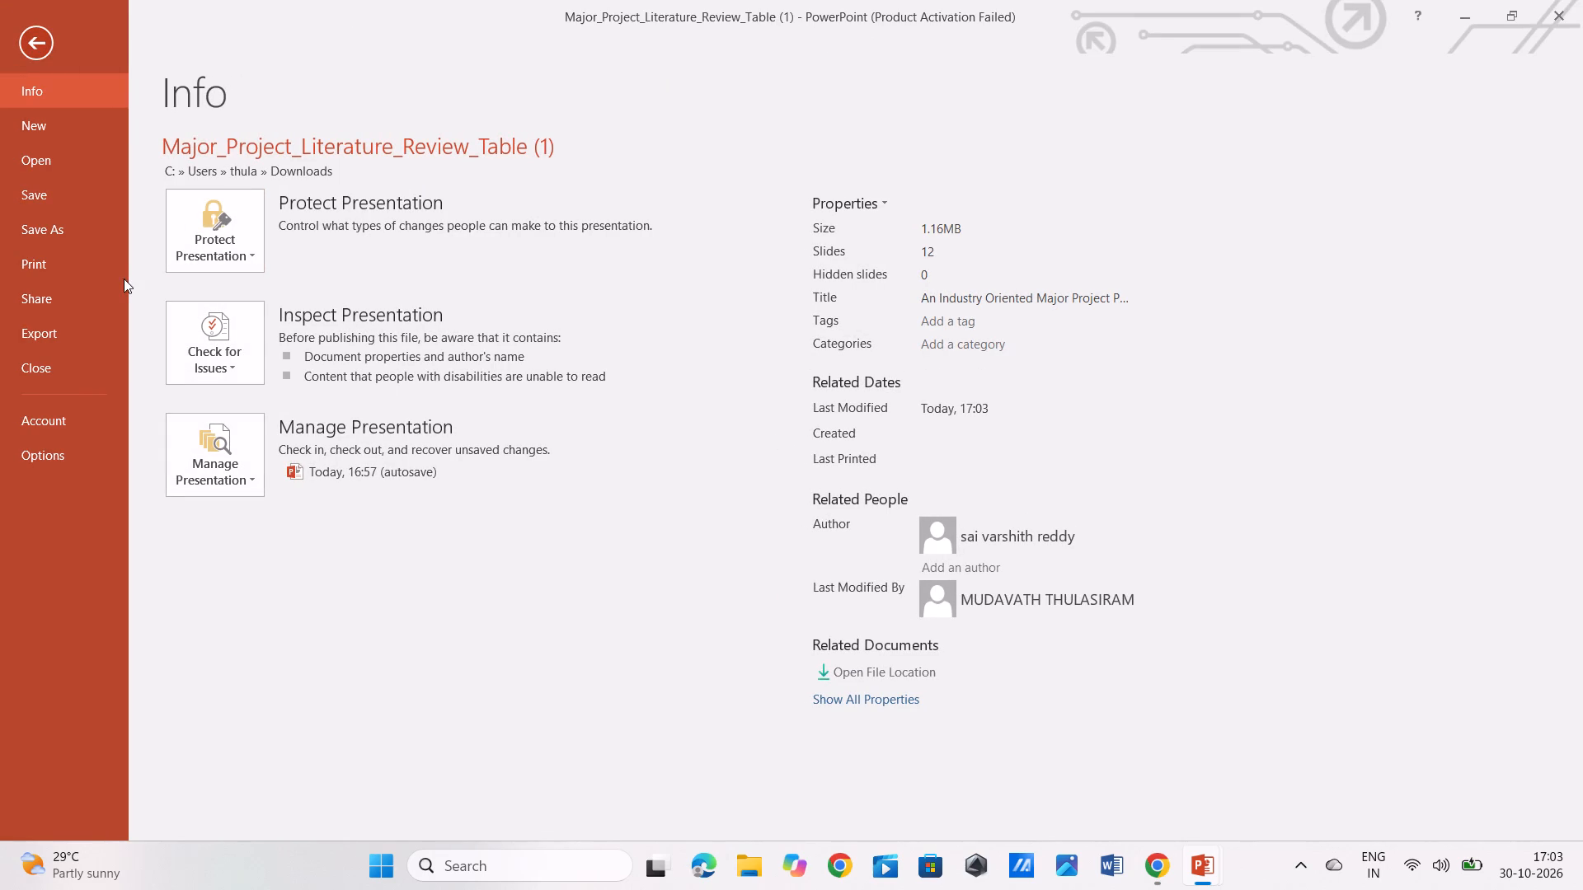
{"action": "left_click", "coordinate": [53, 233]}
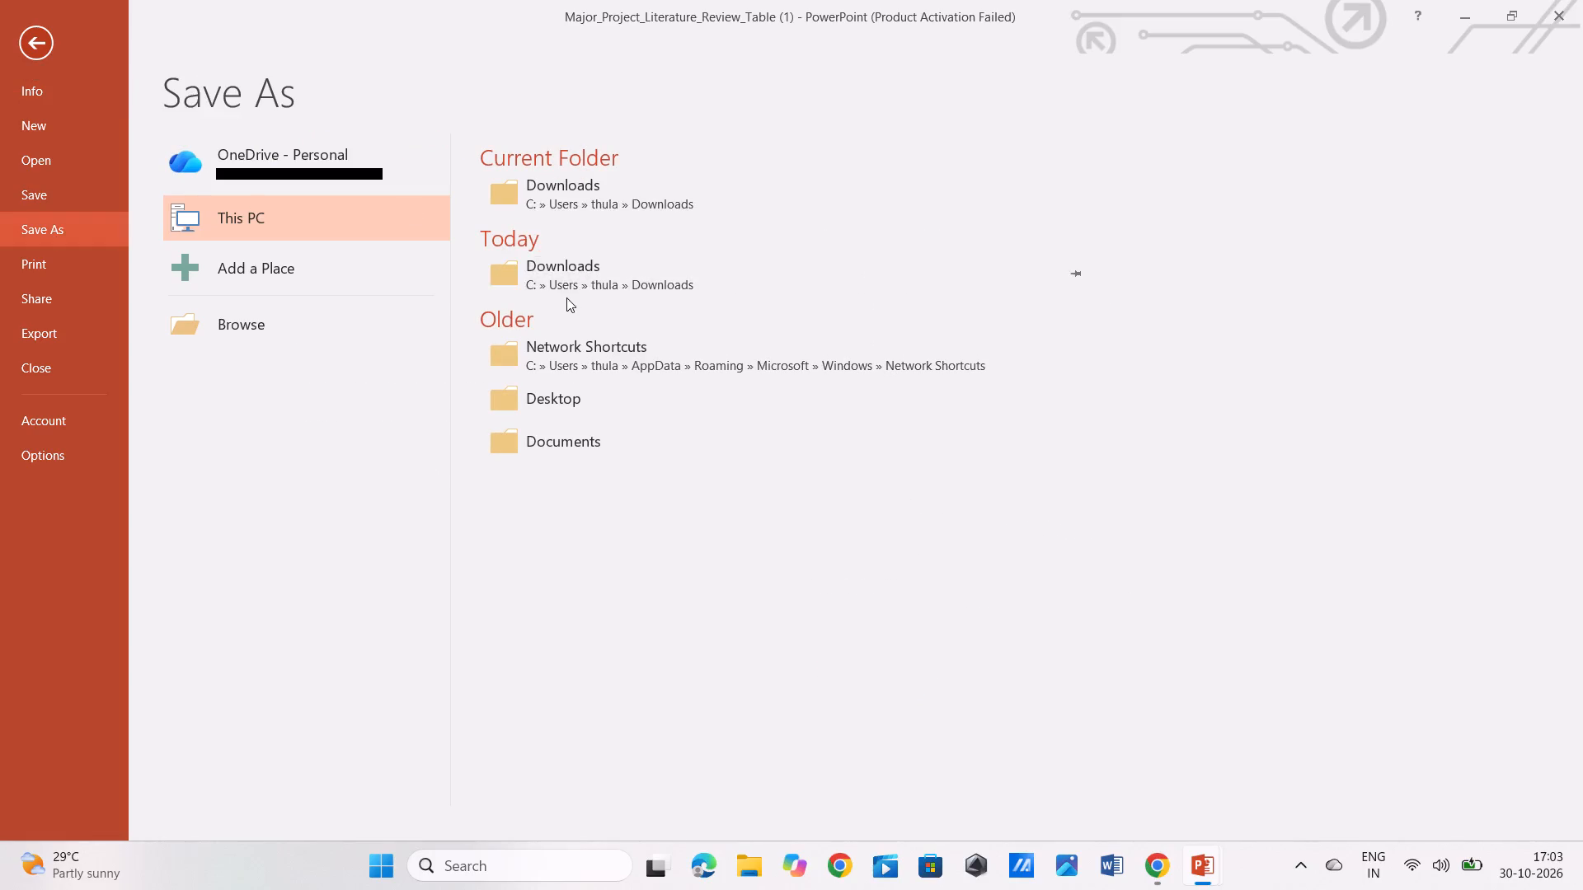
{"action": "left_click", "coordinate": [605, 184]}
{"action": "left_click", "coordinate": [404, 339]}
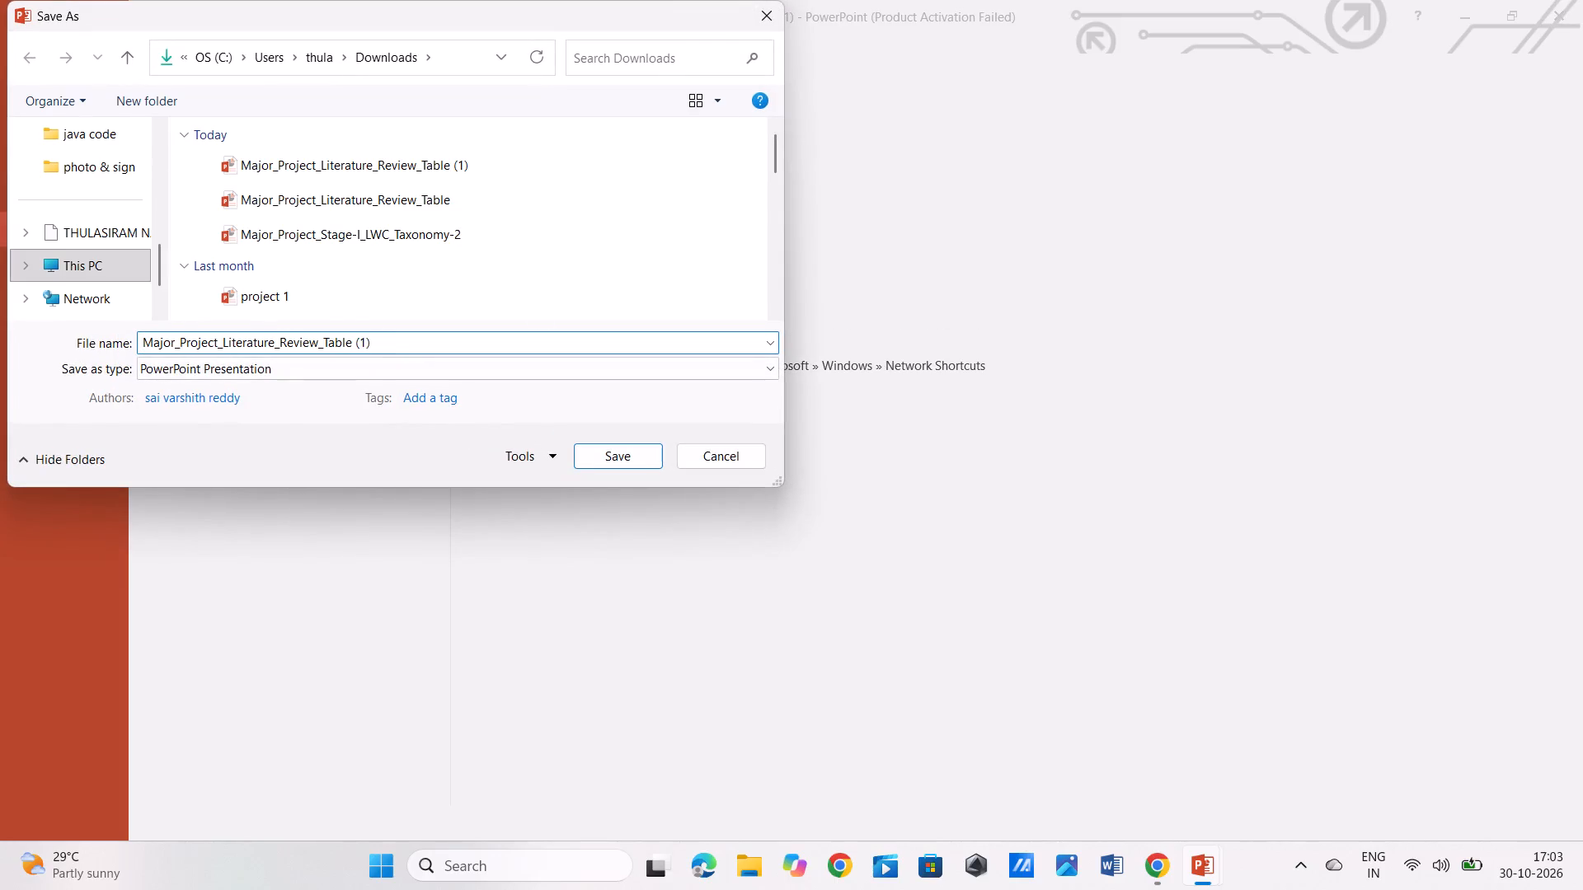
{"action": "left_click", "coordinate": [404, 339]}
{"action": "key", "text": "BackSpace"}
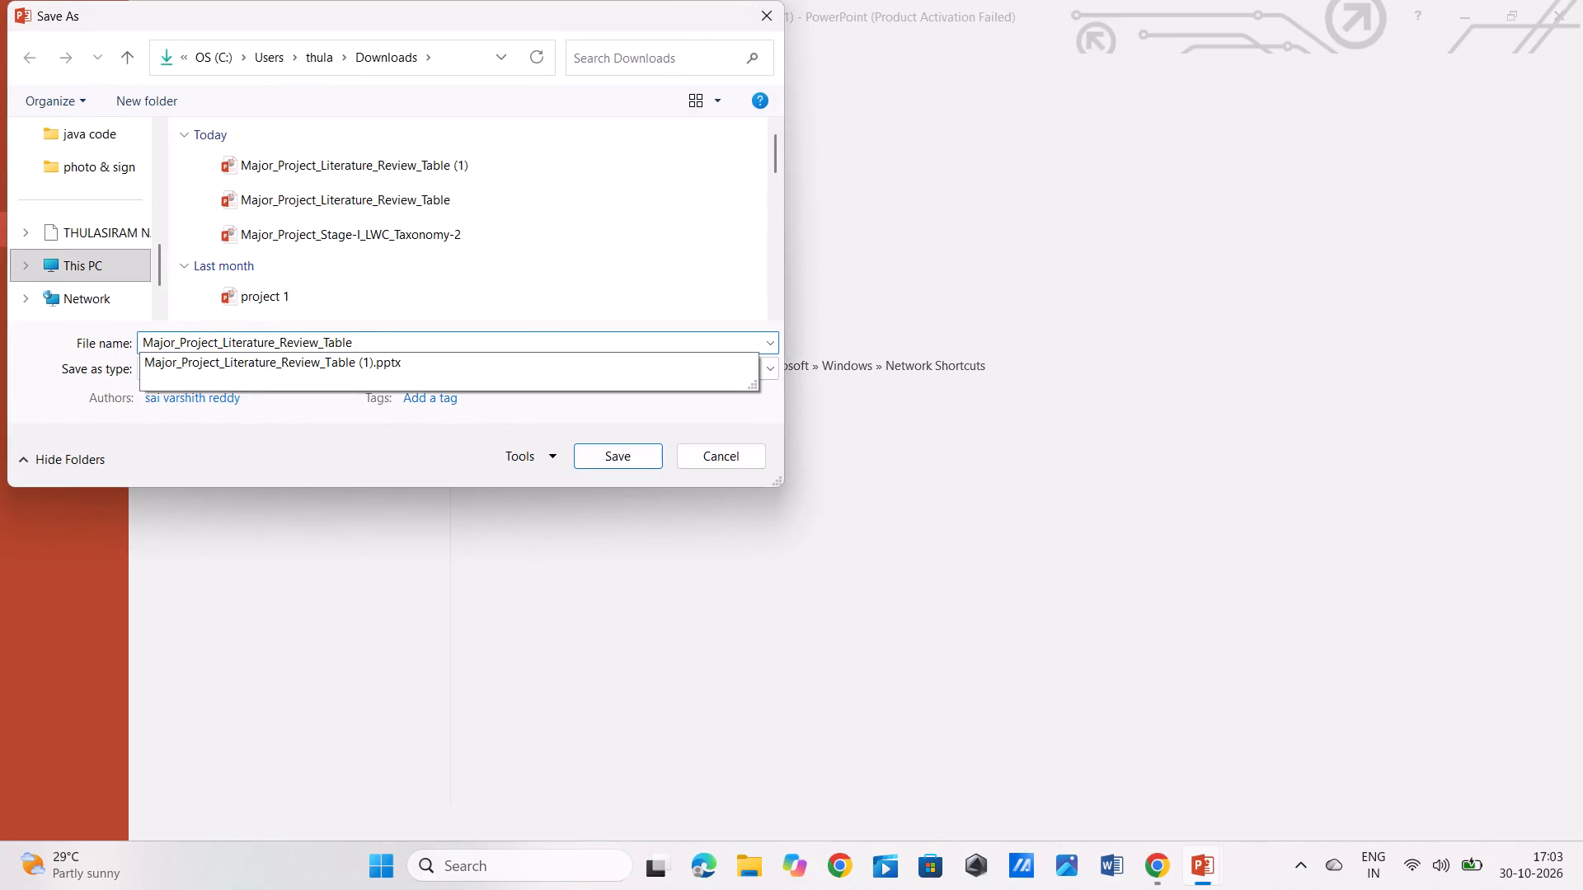
{"action": "key", "text": "space"}
{"action": "type", "text": "phase"}
{"action": "key", "text": "space"}
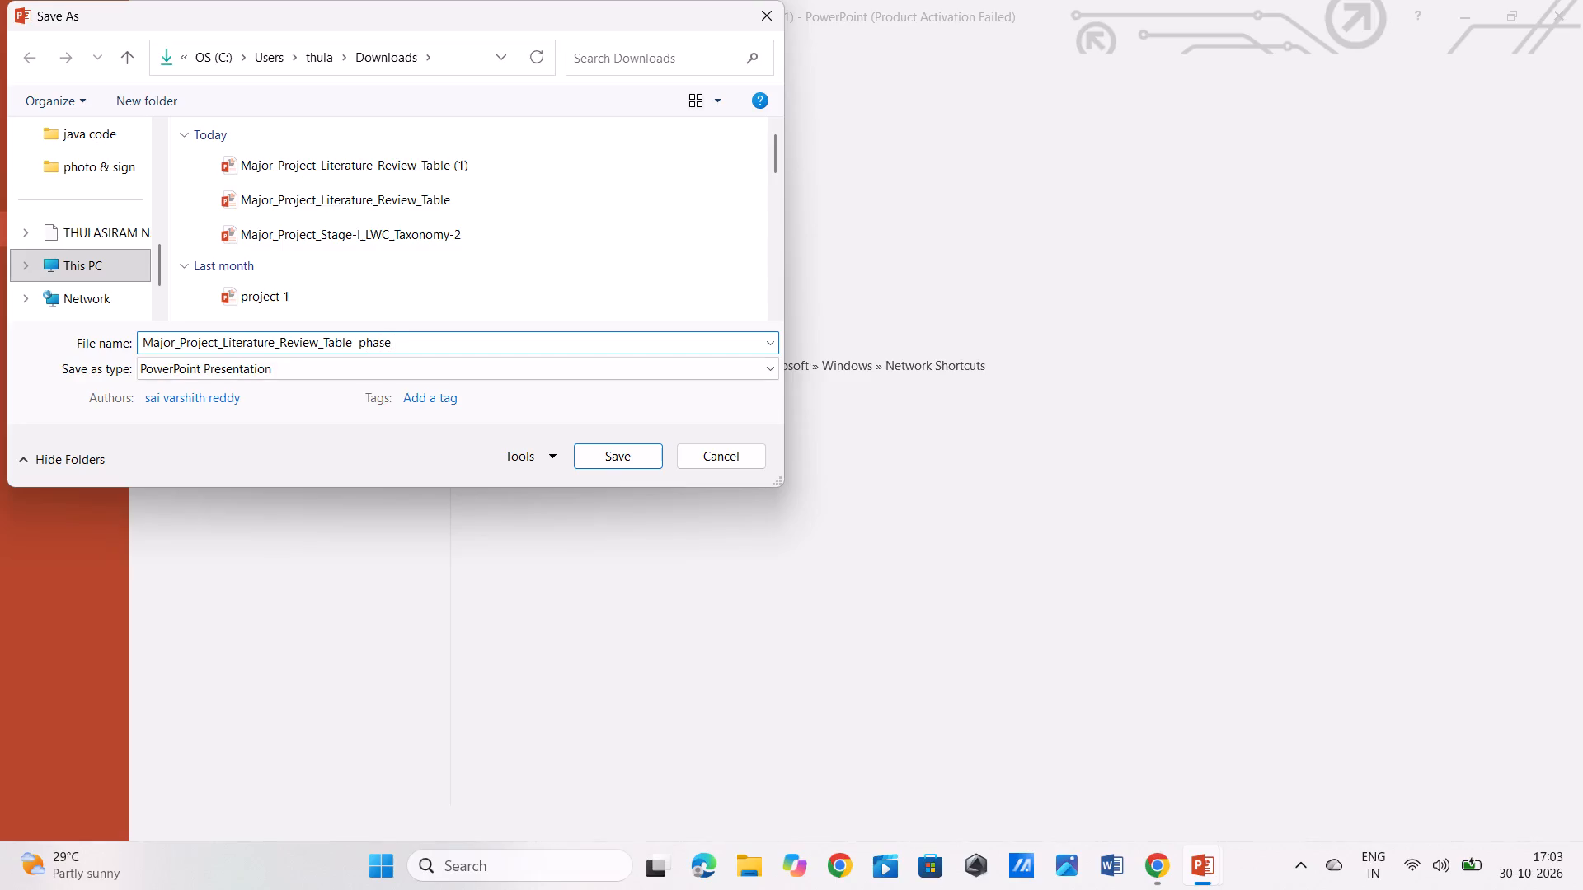
{"action": "key", "text": "2"}
{"action": "left_click", "coordinate": [610, 458]}
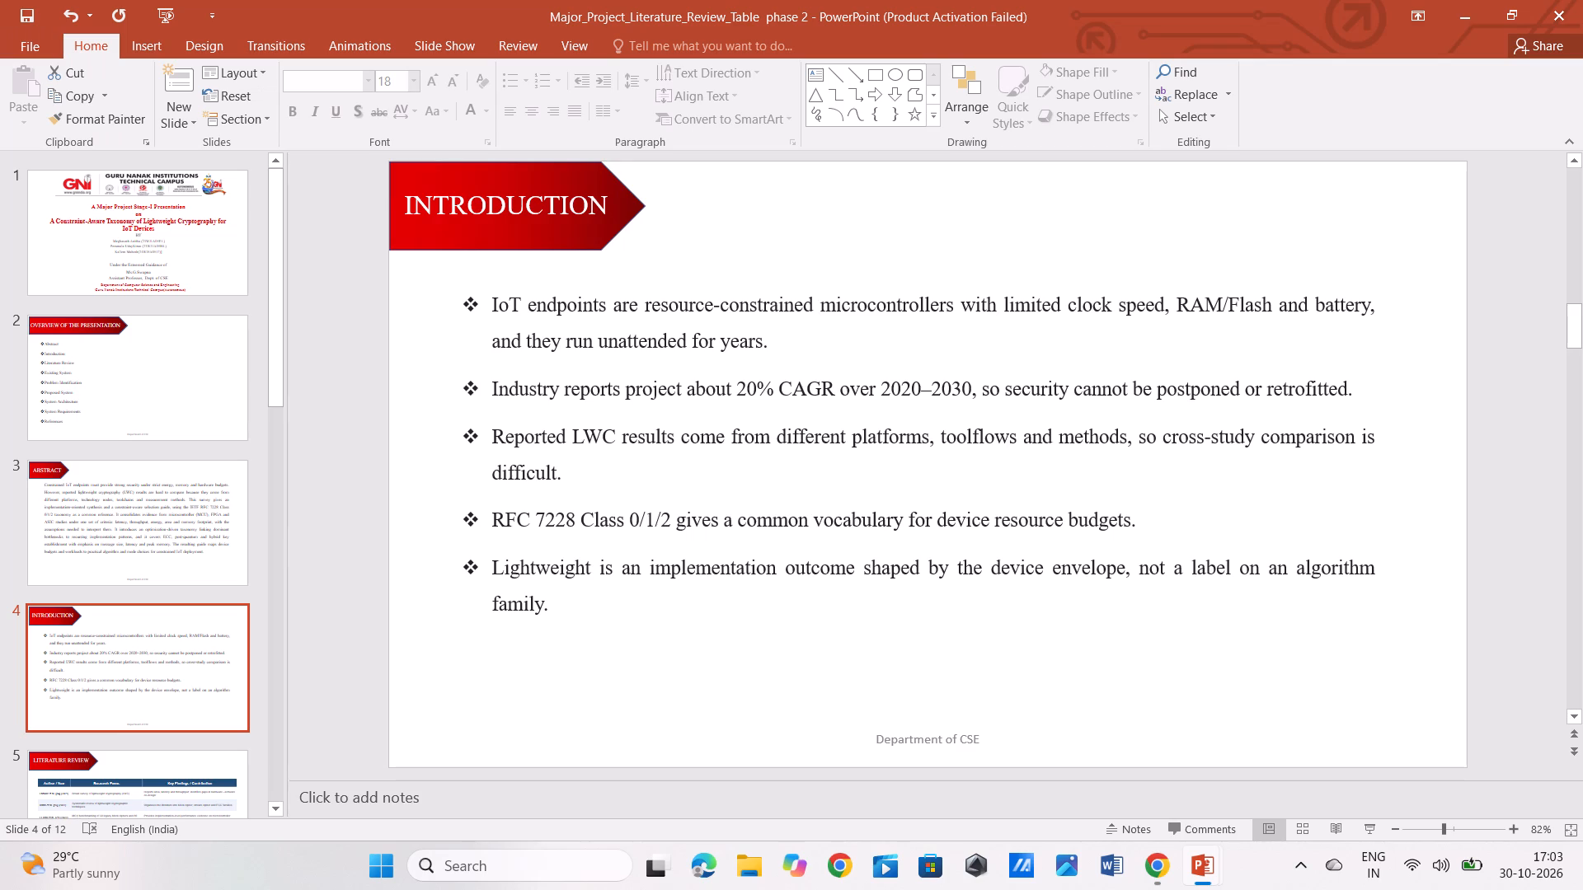
Start sharing the presentation through Save to Cloud, choosing the Documents folder and keeping the phase 2 file name.
{"action": "left_click", "coordinate": [1536, 47]}
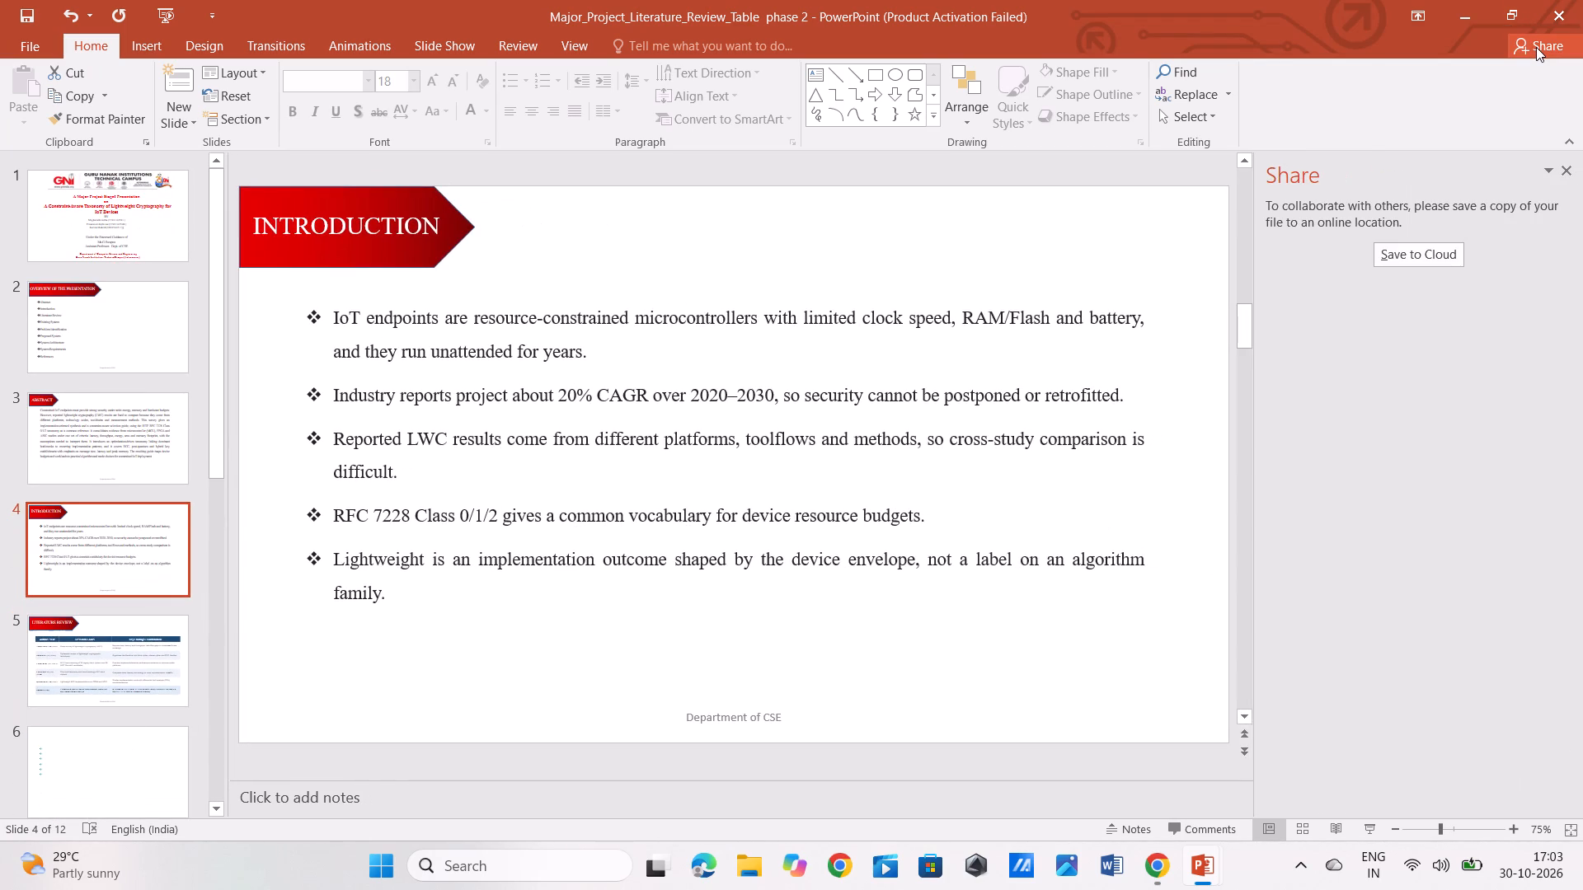
{"action": "left_click", "coordinate": [1536, 47]}
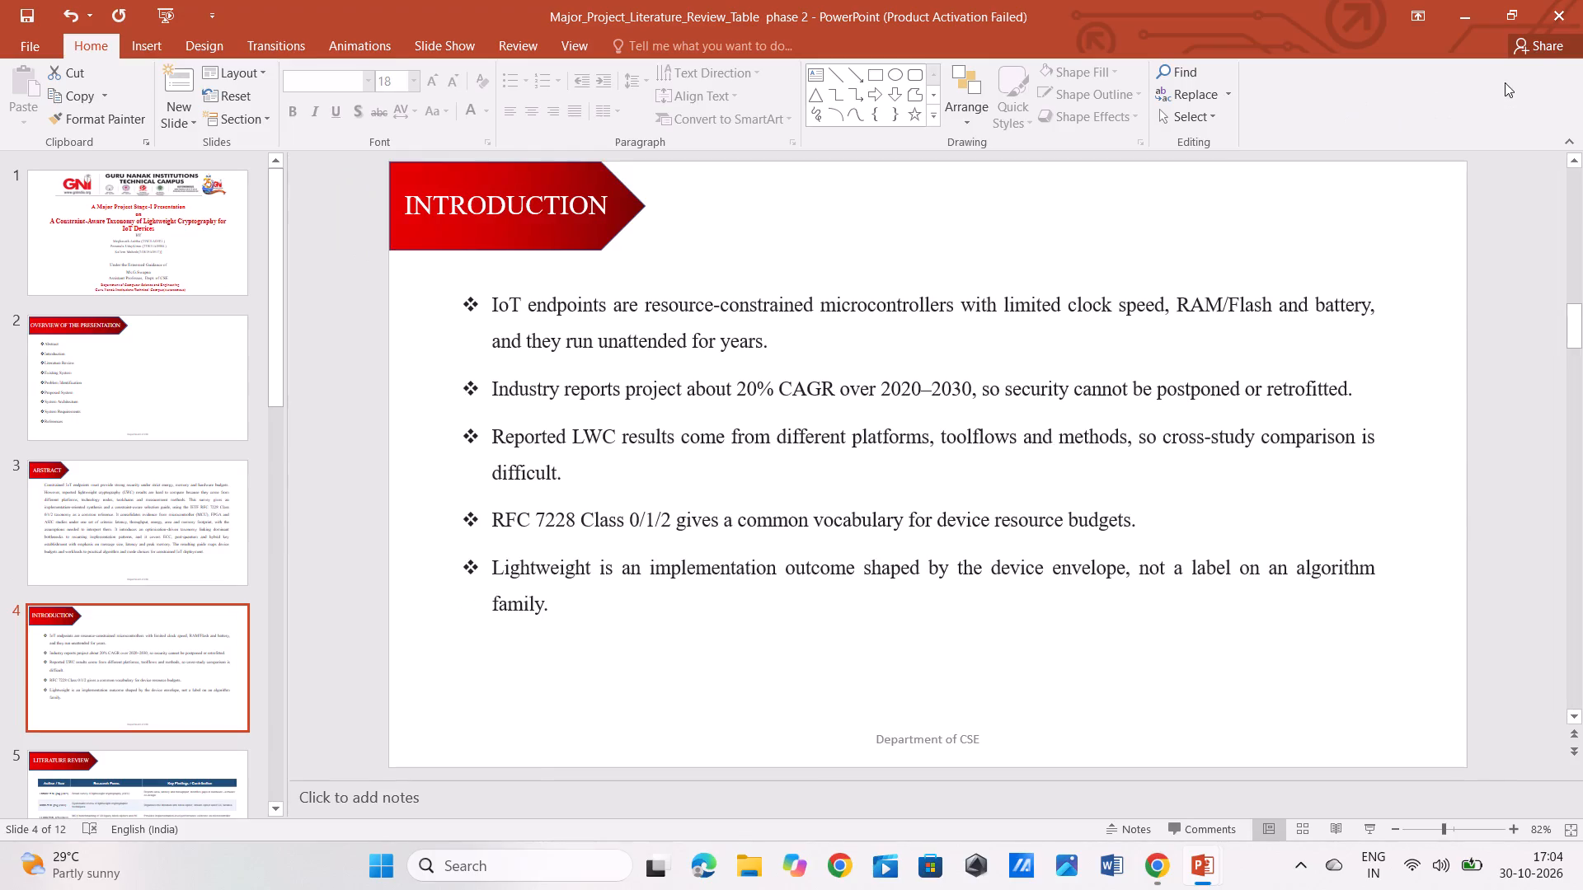
{"action": "left_click", "coordinate": [1520, 49]}
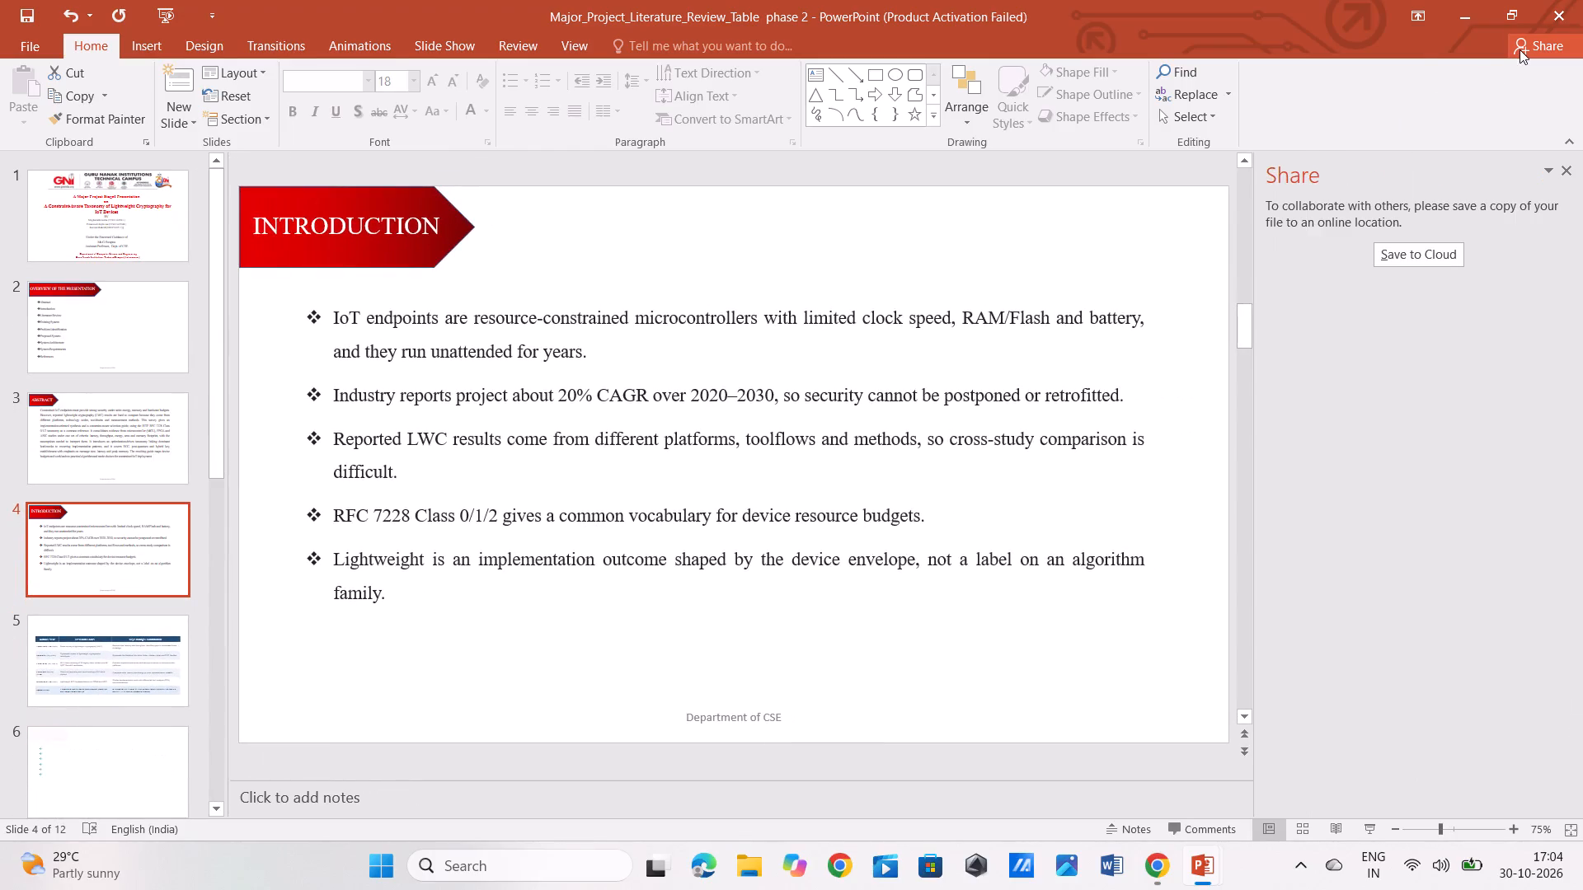
{"action": "left_click", "coordinate": [1413, 252]}
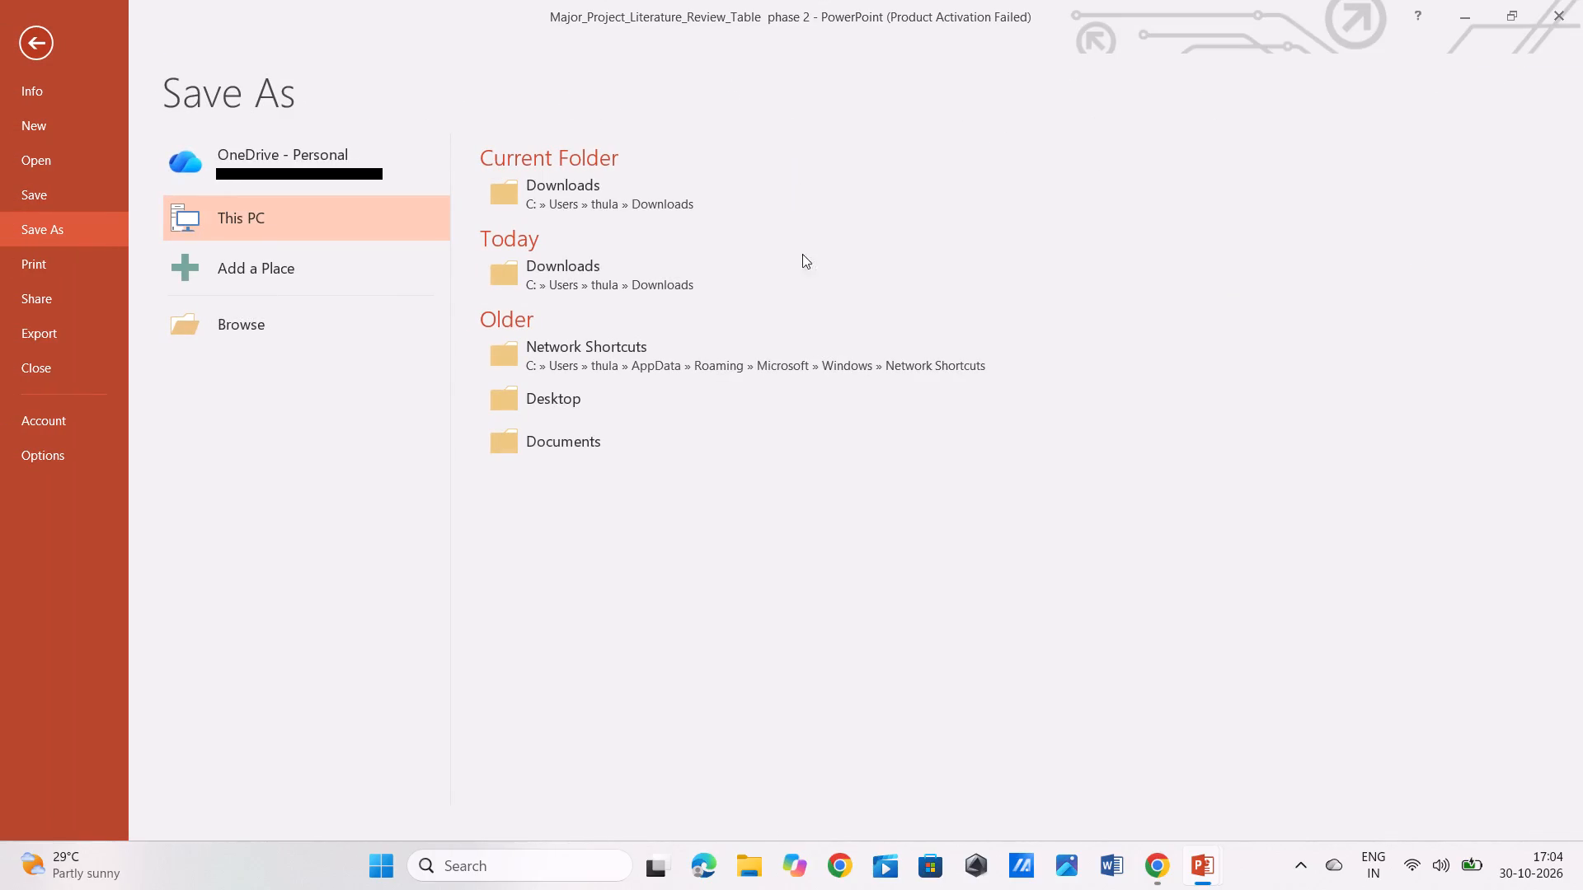
{"action": "left_click", "coordinate": [600, 433]}
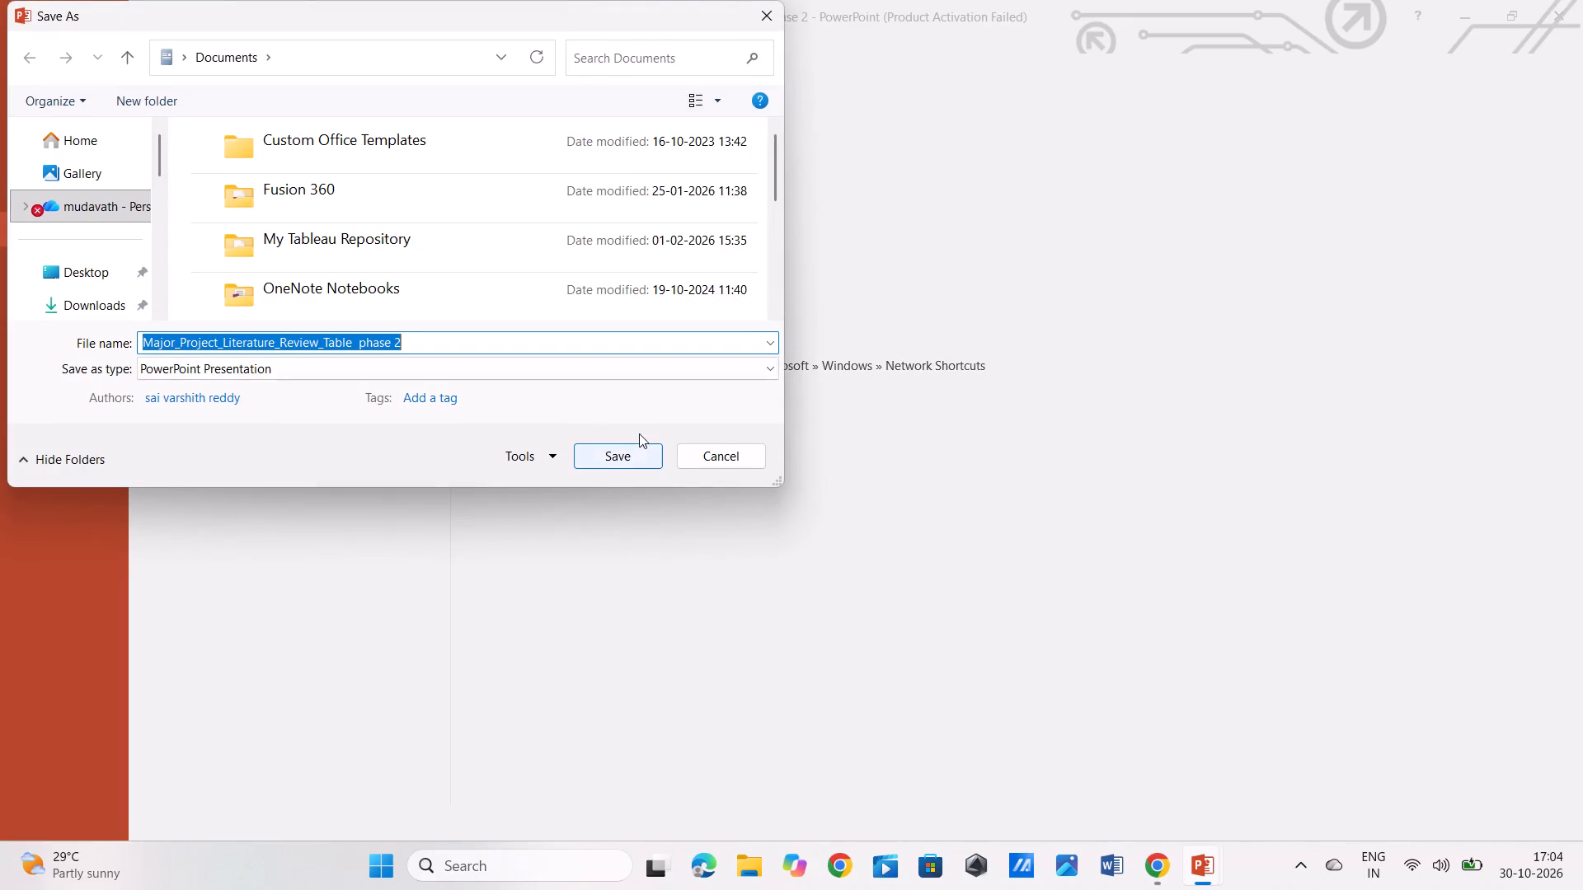
{"action": "left_click", "coordinate": [636, 456]}
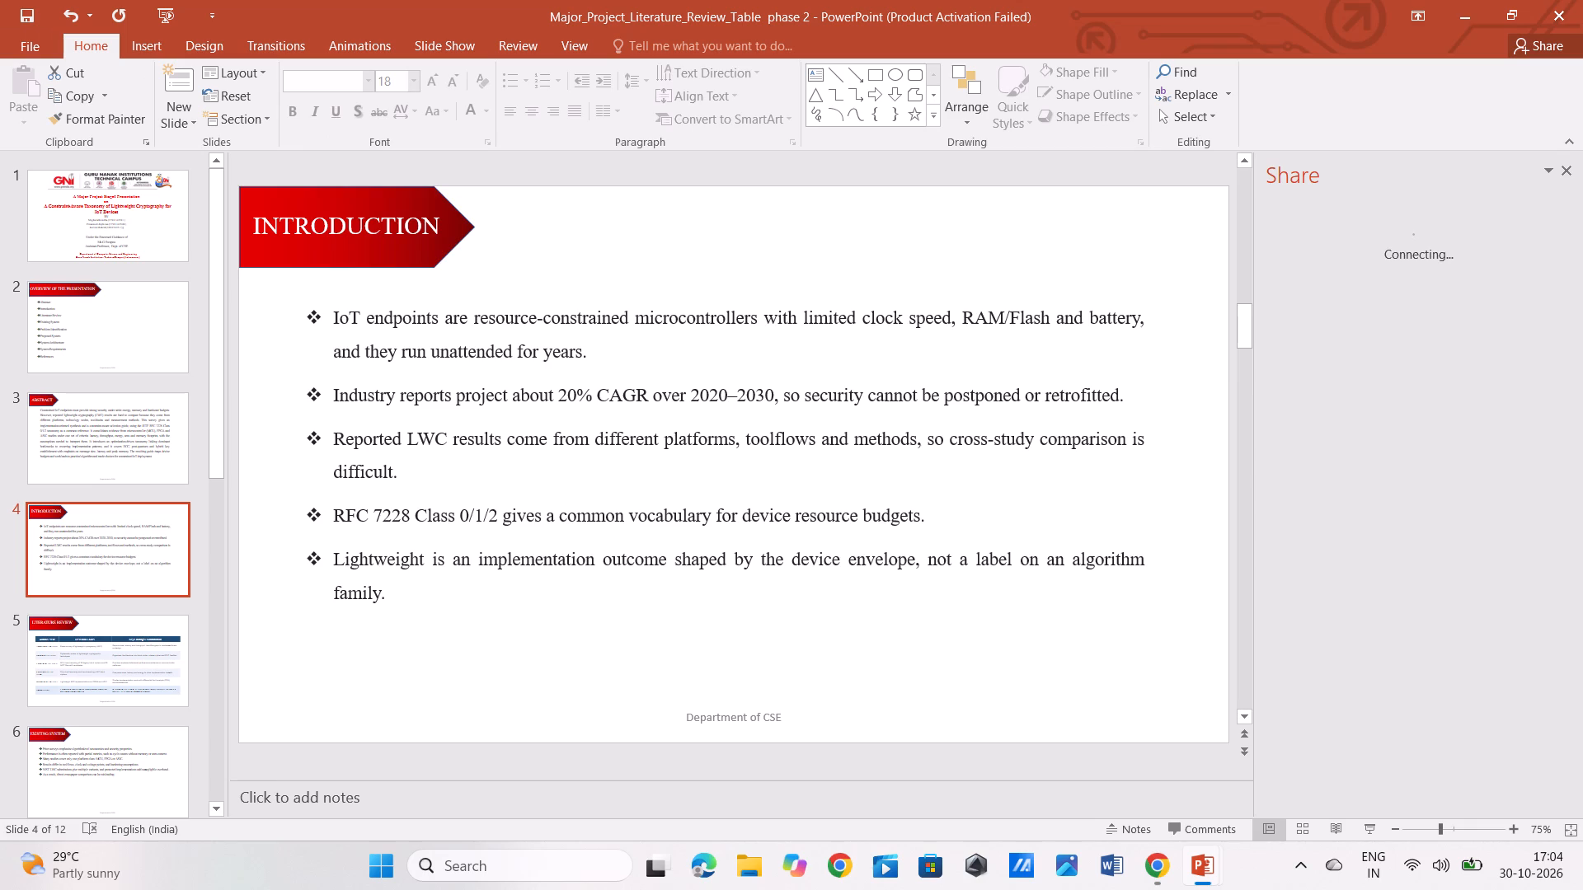
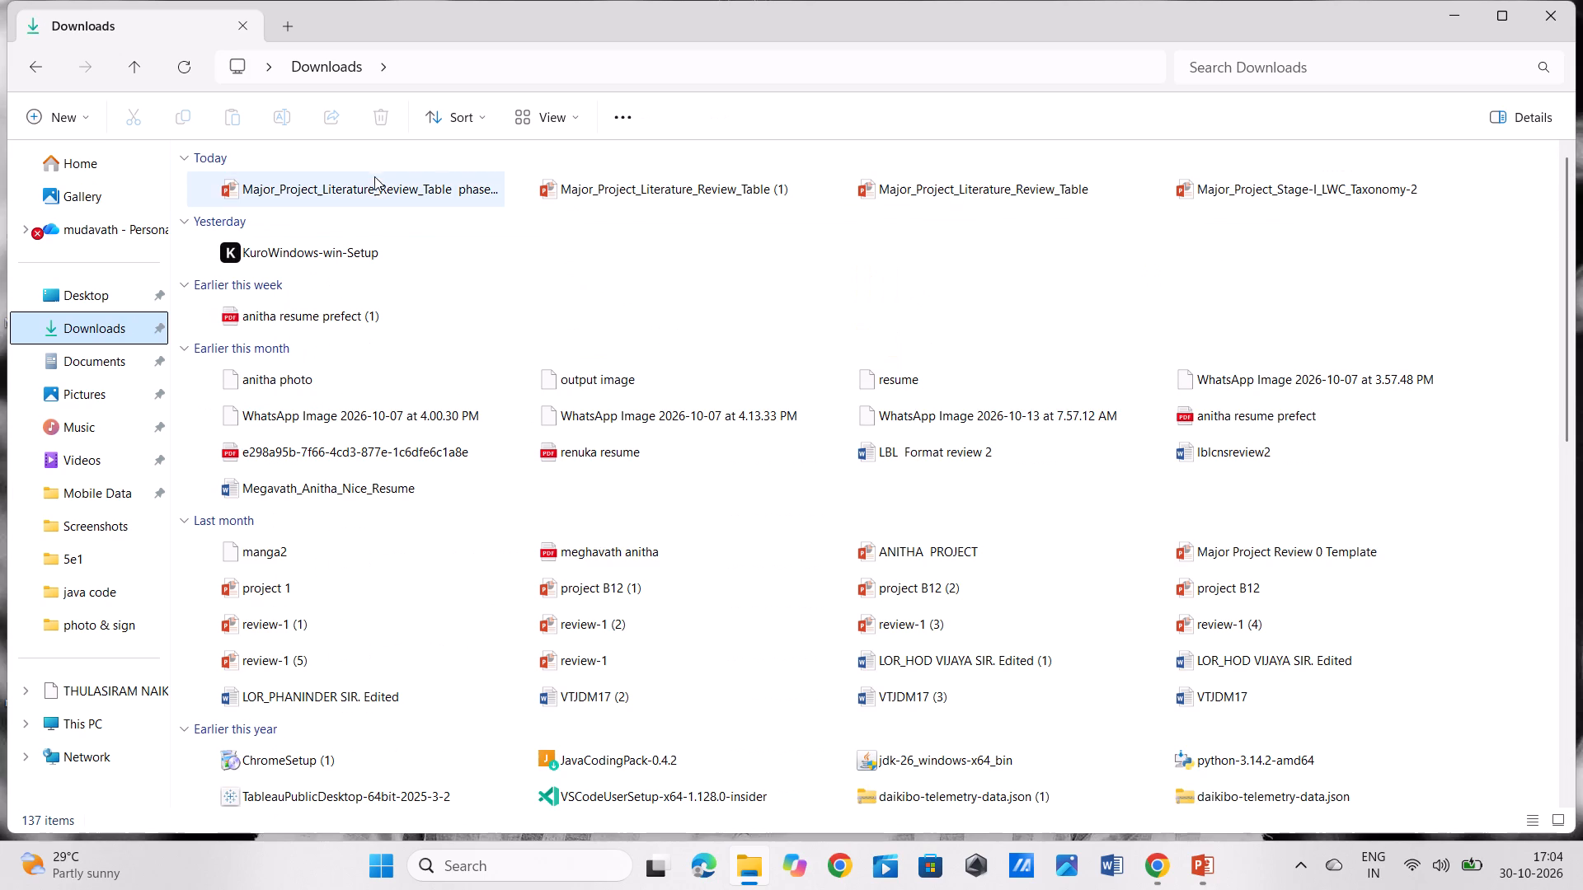
Open the saved phase 2 copy of the literature review presentation from the Downloads folder.
{"action": "double_click", "coordinate": [378, 180]}
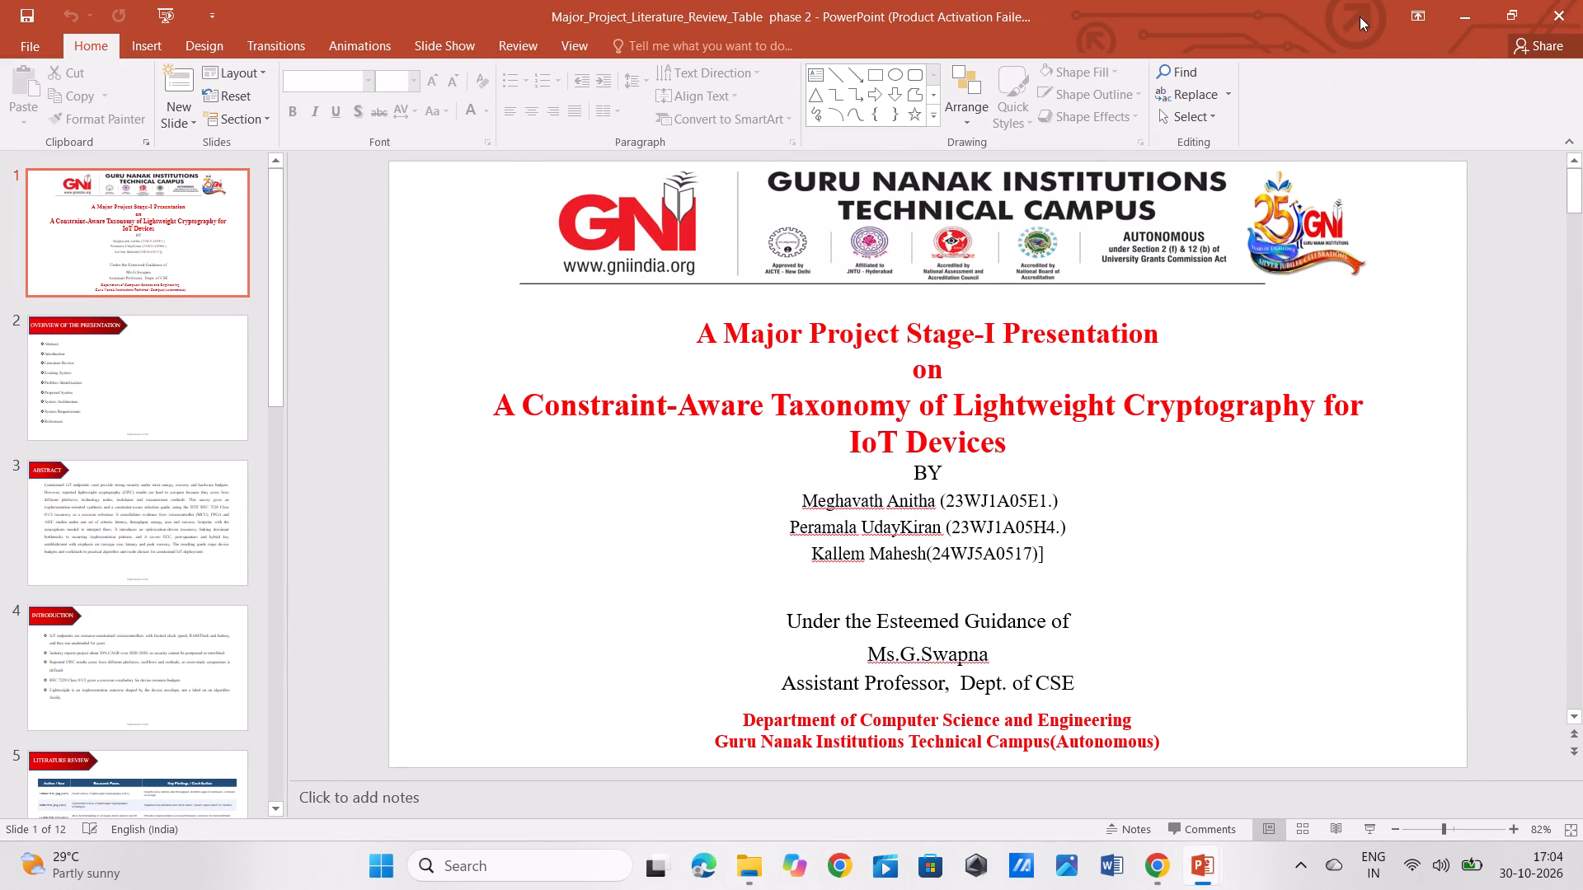
Close the phase 2 copy of the literature review presentation.
{"action": "left_click", "coordinate": [1552, 18]}
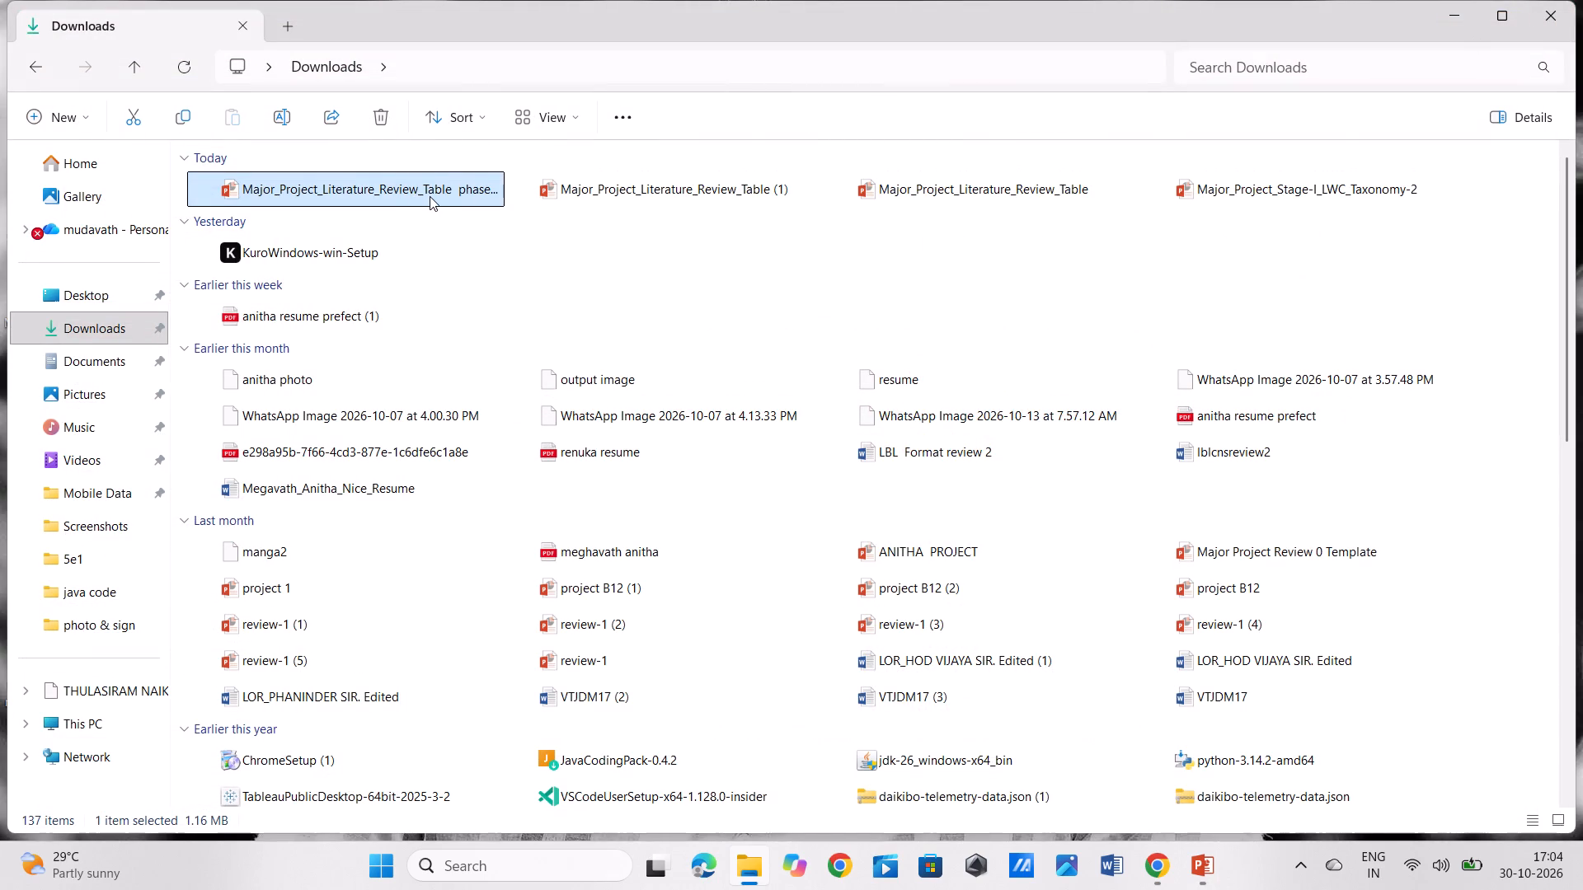
Share the file "Major_Project_Literature_Review_Table phase 2" from the Downloads folder through WhatsApp.
{"action": "left_click", "coordinate": [337, 119]}
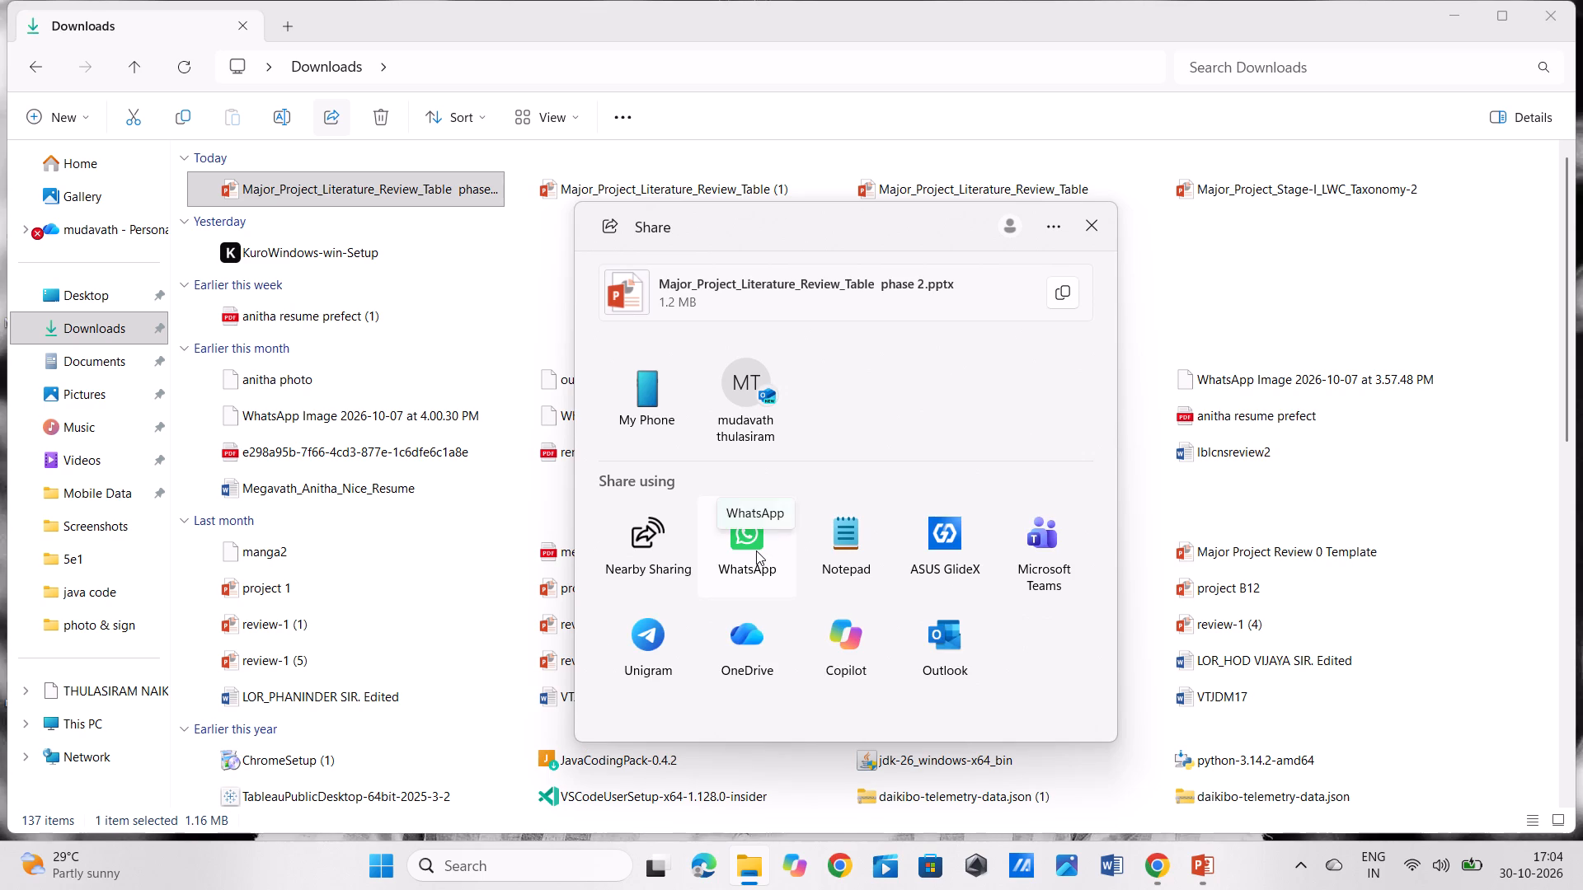
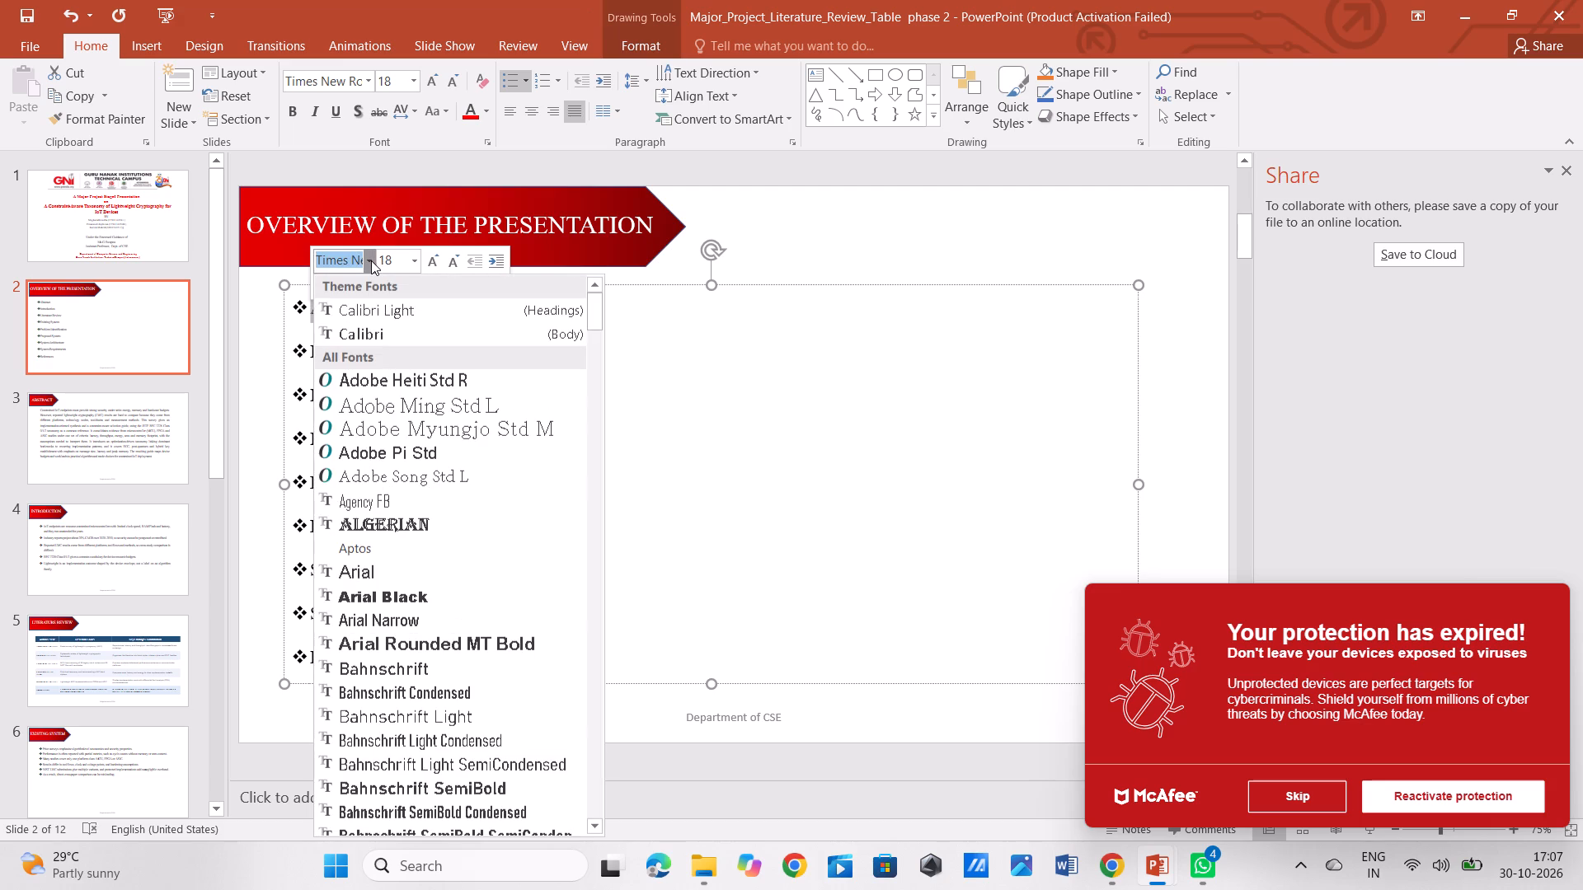
{"action": "left_click", "coordinate": [969, 408]}
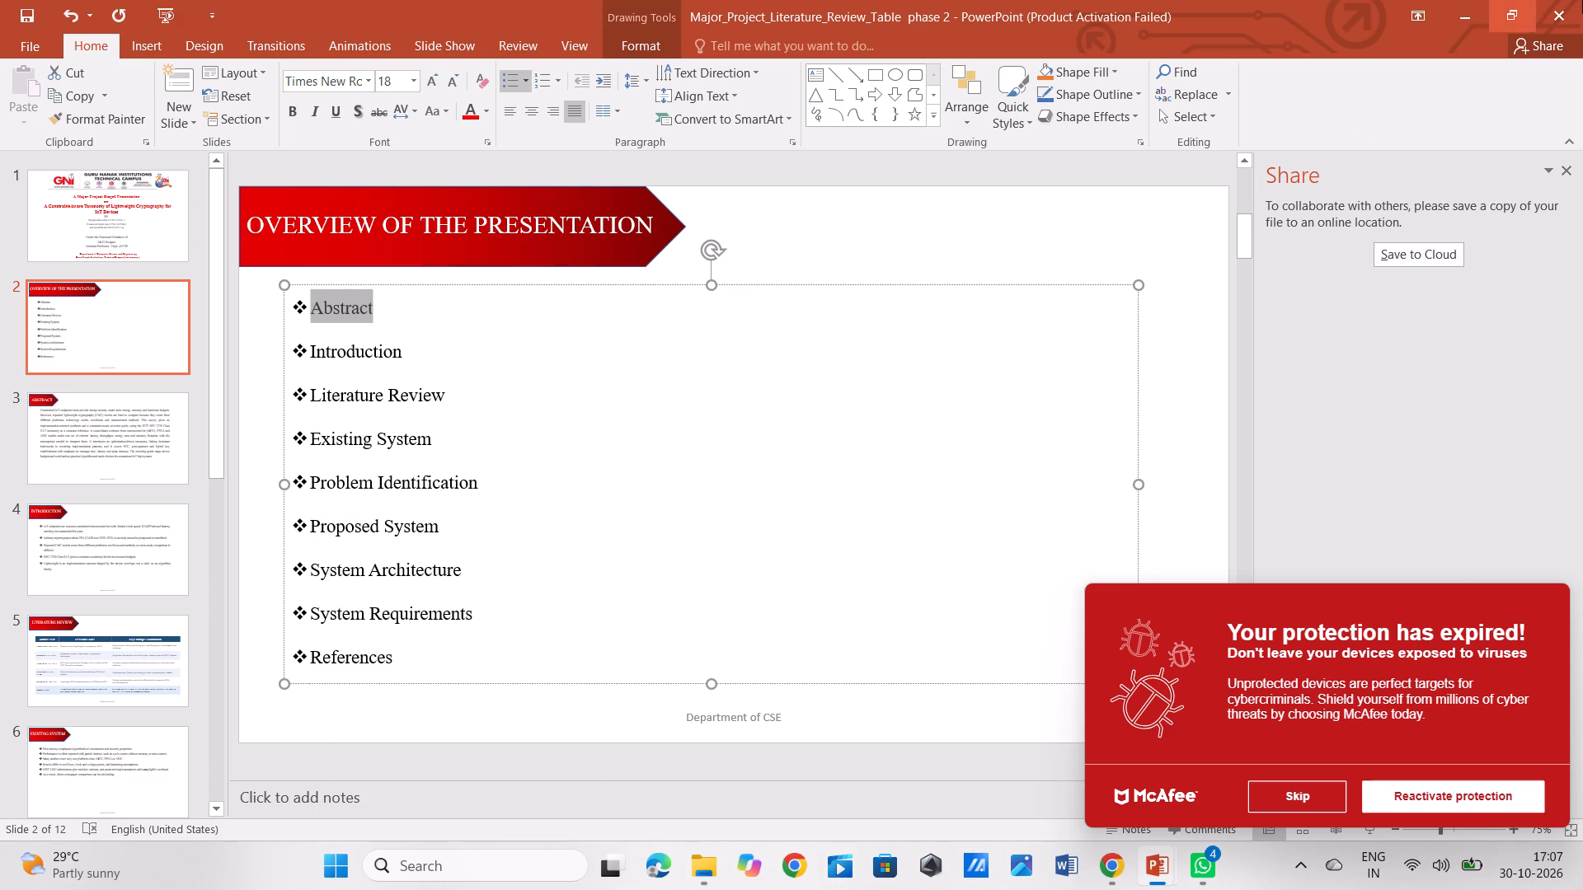
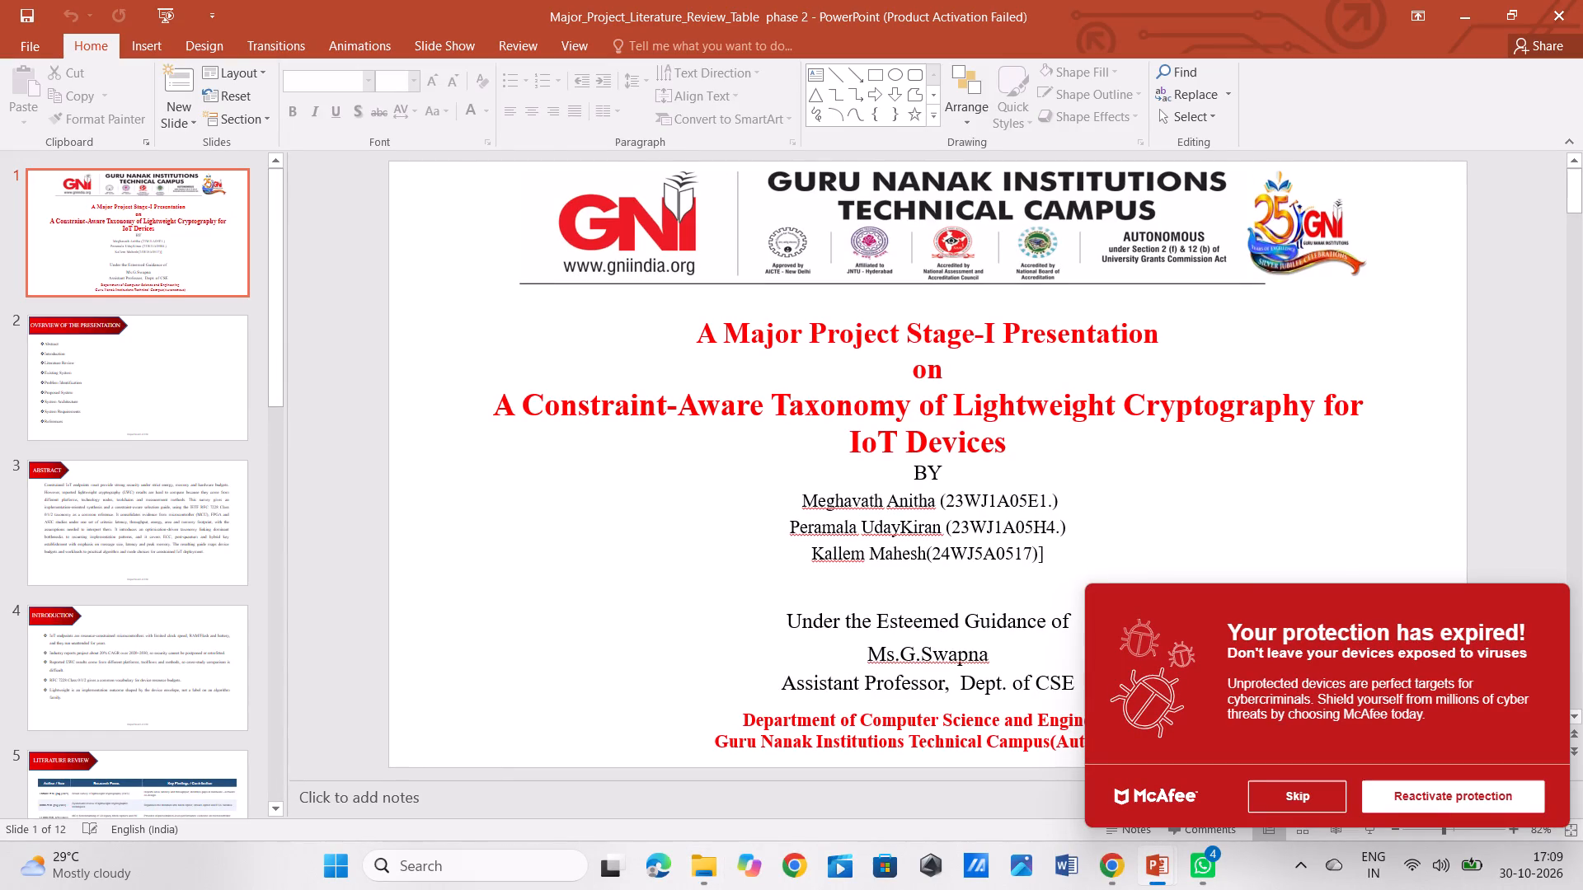
On the title slide, remove the stray square bracket after the third student's roll number and add a period before its closing parenthesis.
{"action": "left_click", "coordinate": [1038, 552]}
{"action": "key", "text": "BackSpace"}
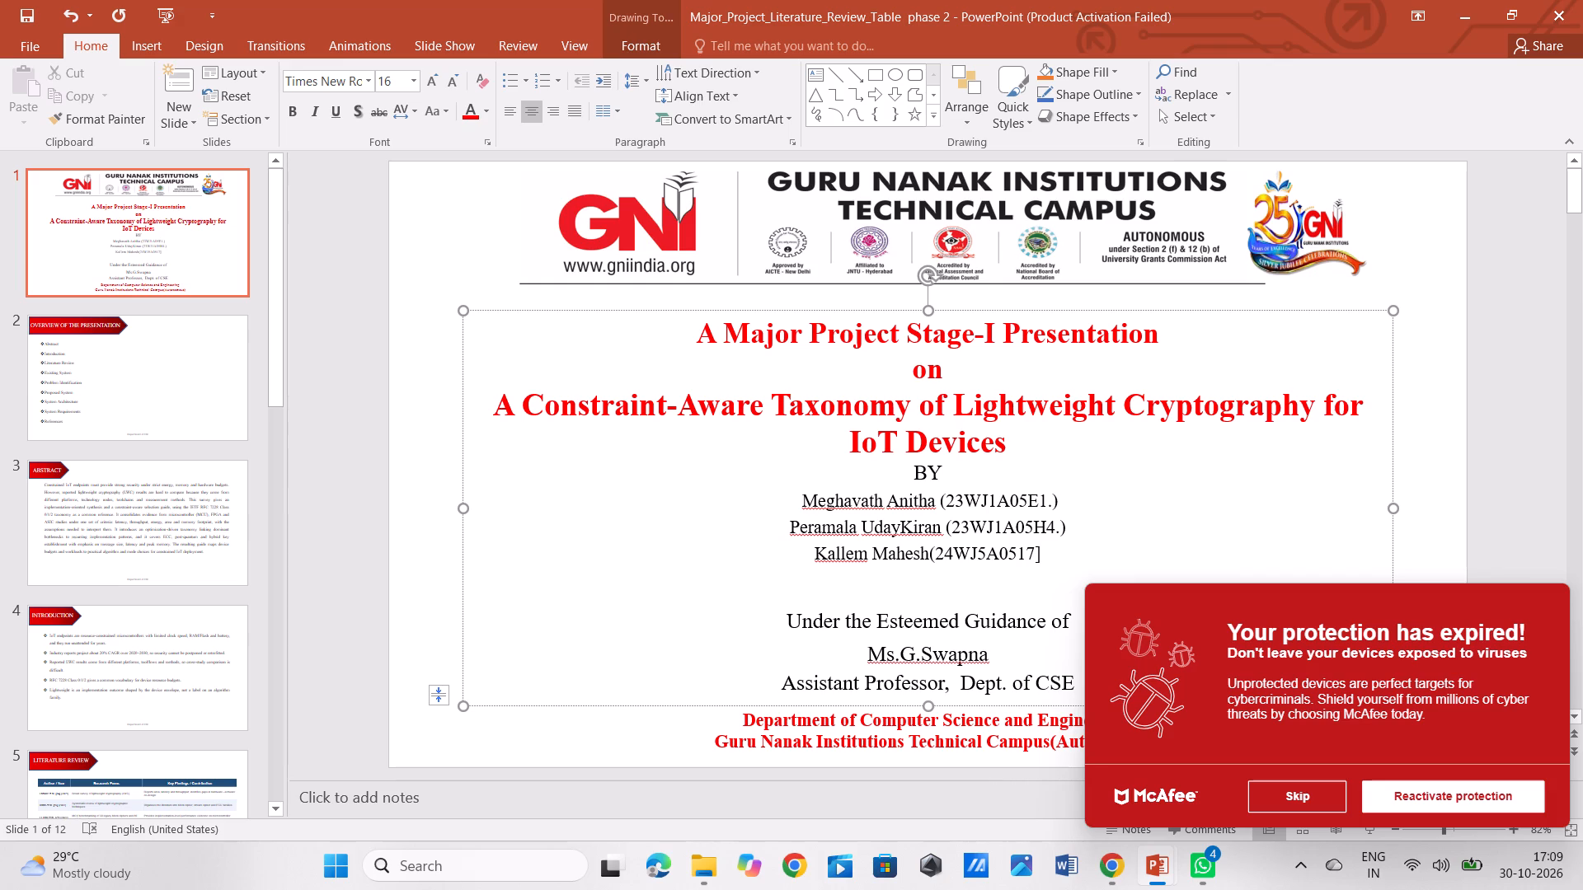
{"action": "key", "text": "shift+parenright"}
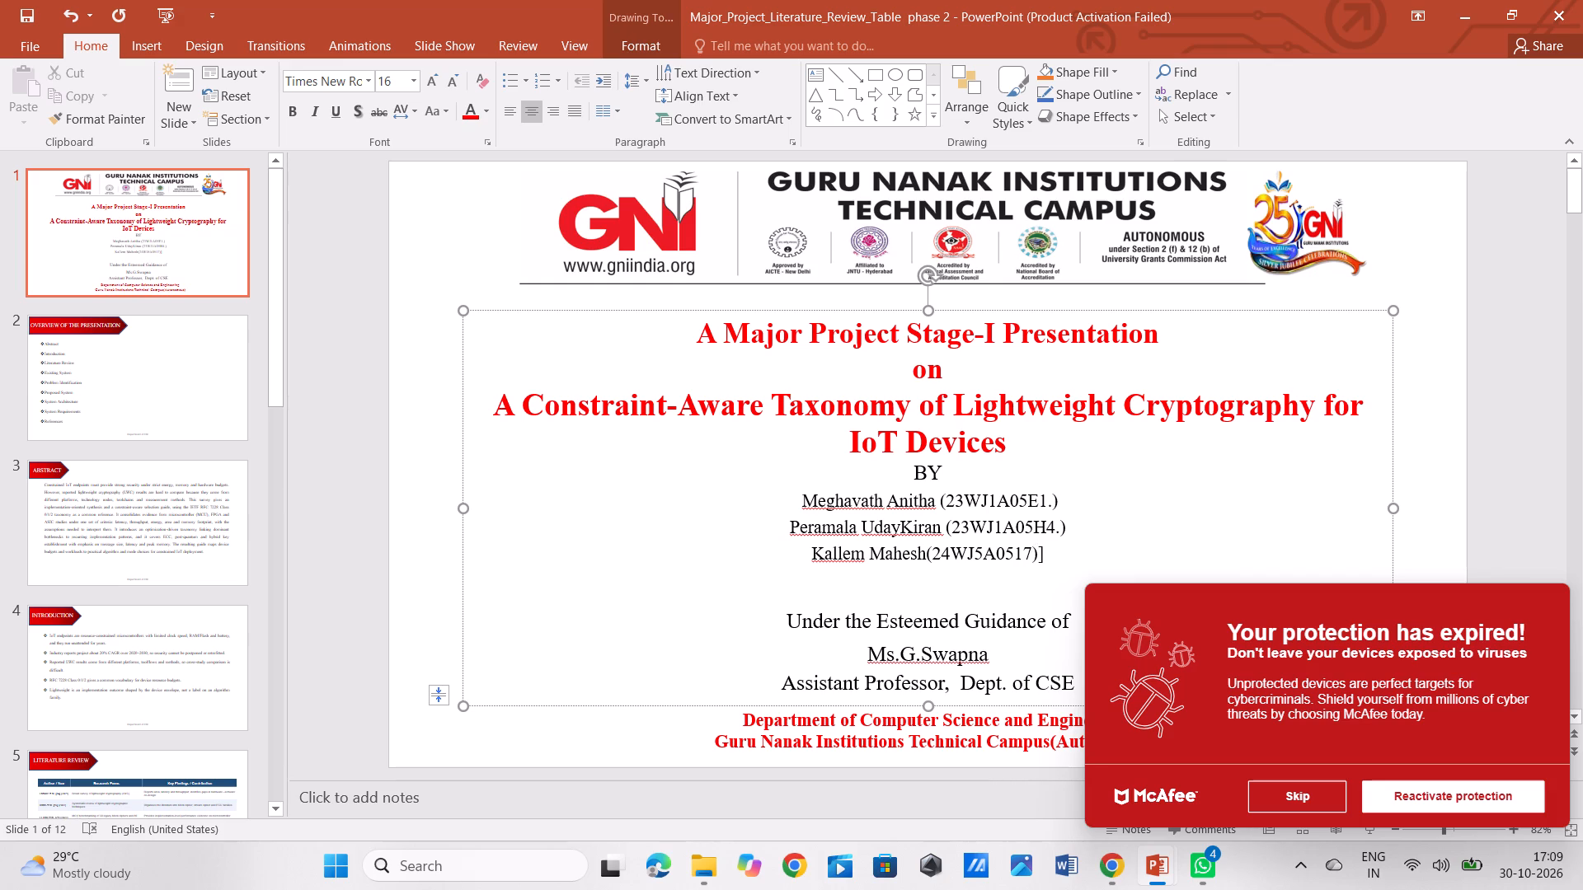
{"action": "left_click", "coordinate": [1052, 550]}
{"action": "key", "text": "BackSpace"}
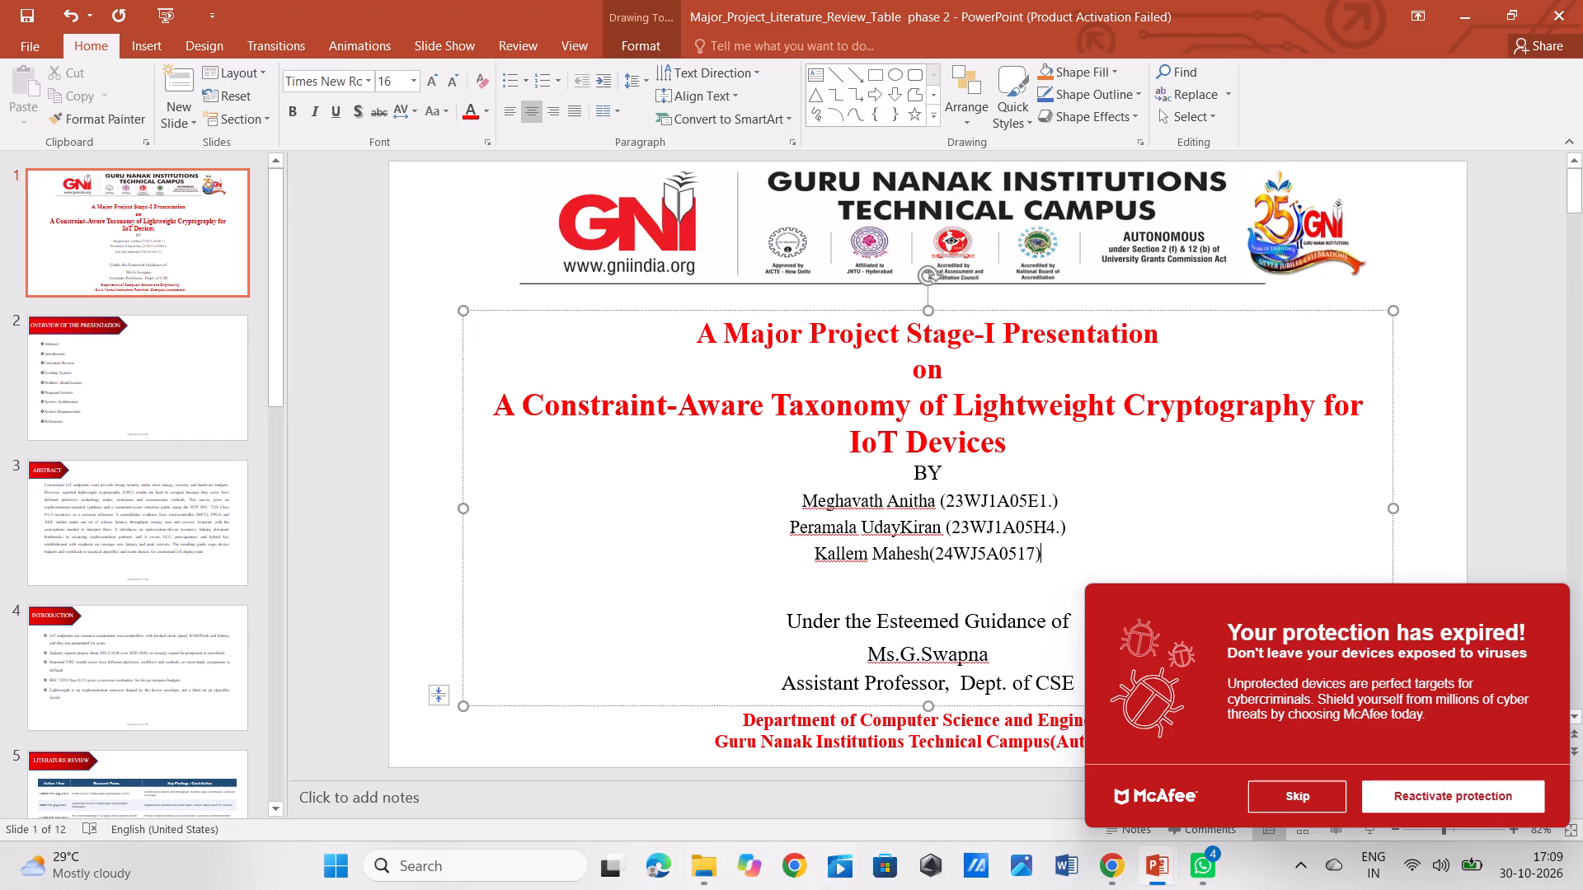
{"action": "left_click", "coordinate": [1033, 555]}
{"action": "key", "text": "period"}
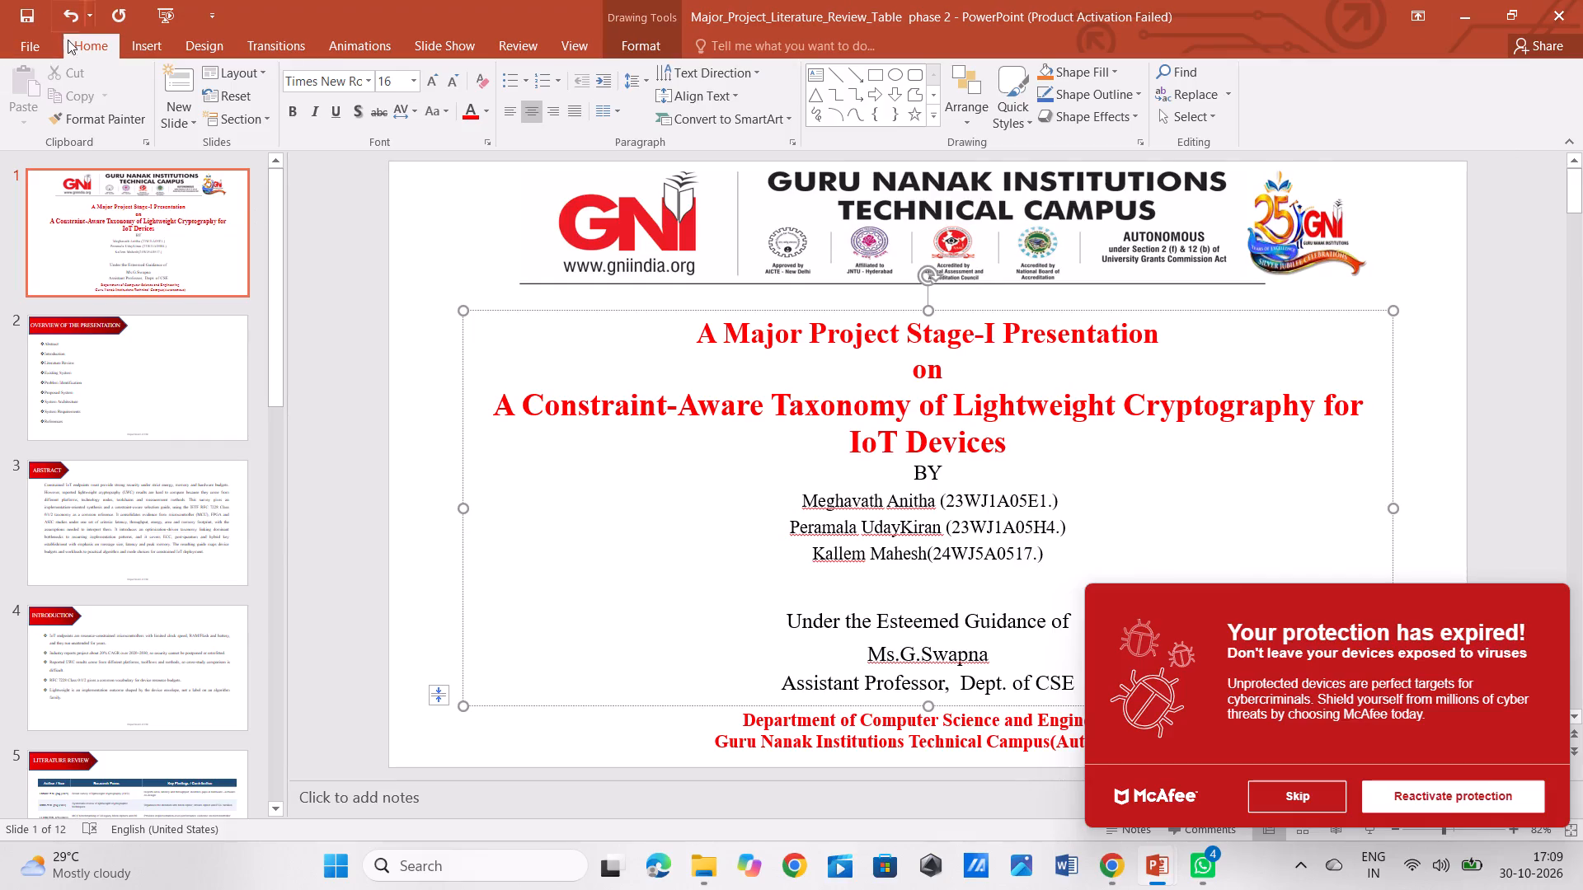
Save the corrected presentation in the Downloads folder as a new copy named "Major_Project_Literature_Review_Table phase".
{"action": "left_click", "coordinate": [40, 34]}
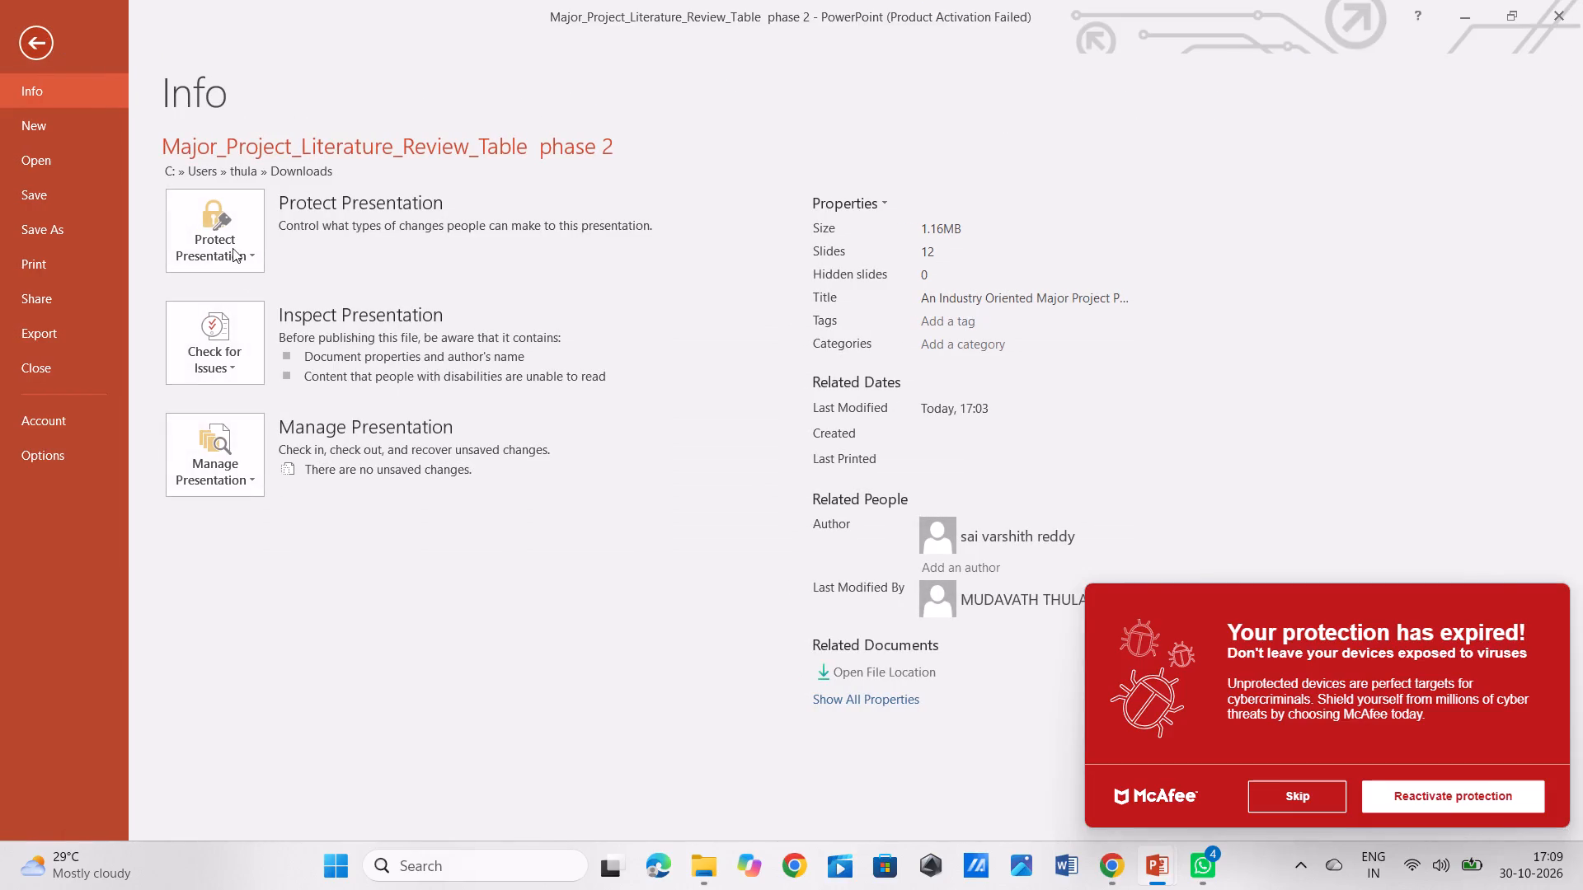
{"action": "left_click", "coordinate": [62, 227]}
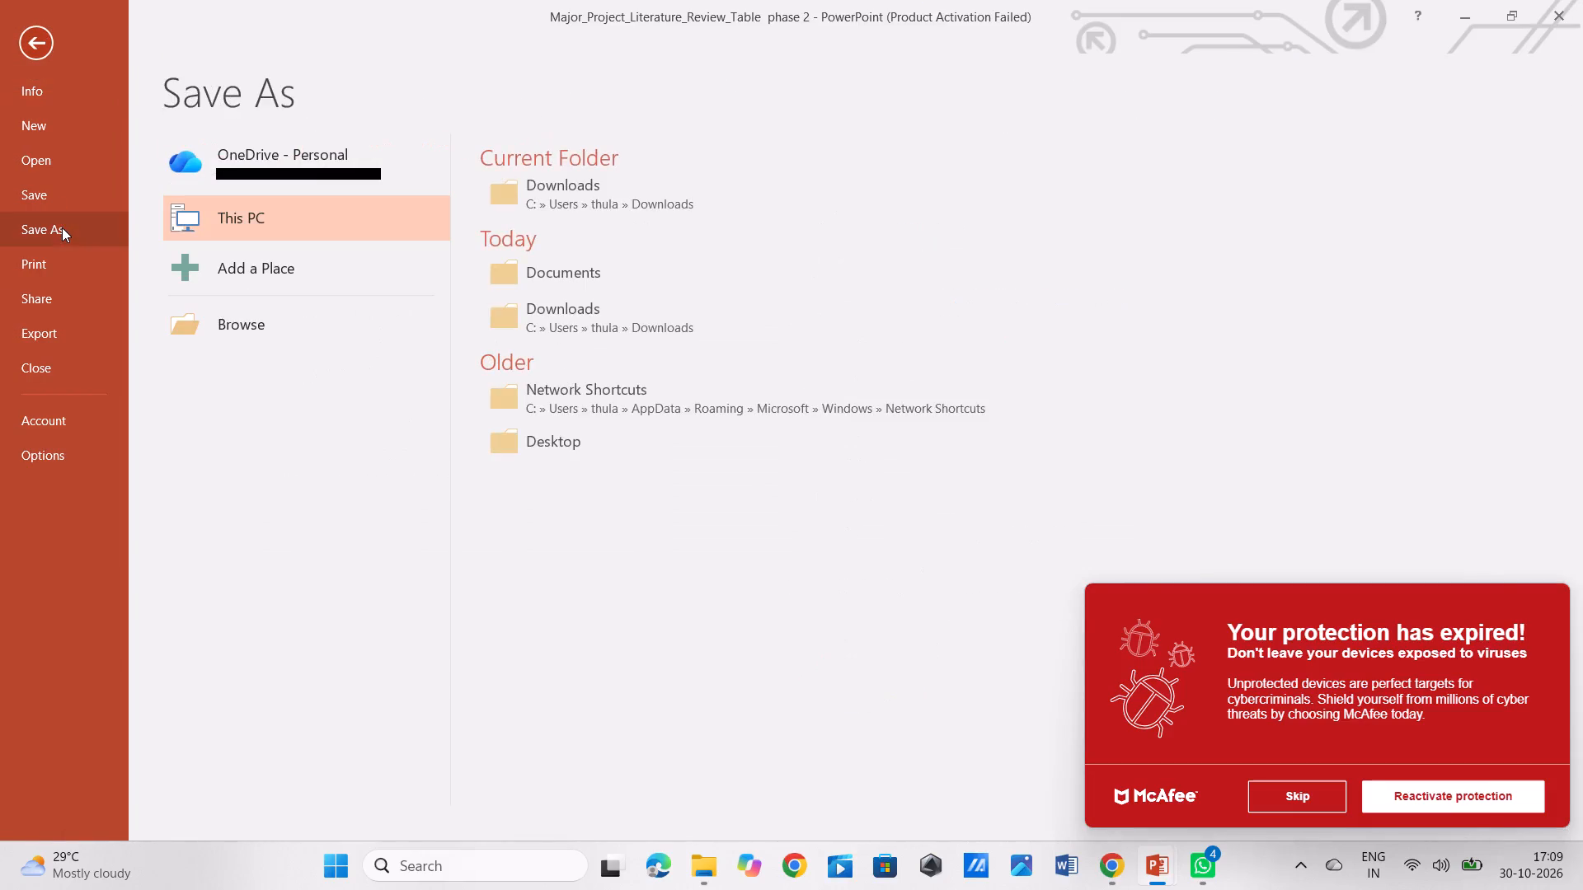
{"action": "left_click", "coordinate": [597, 191]}
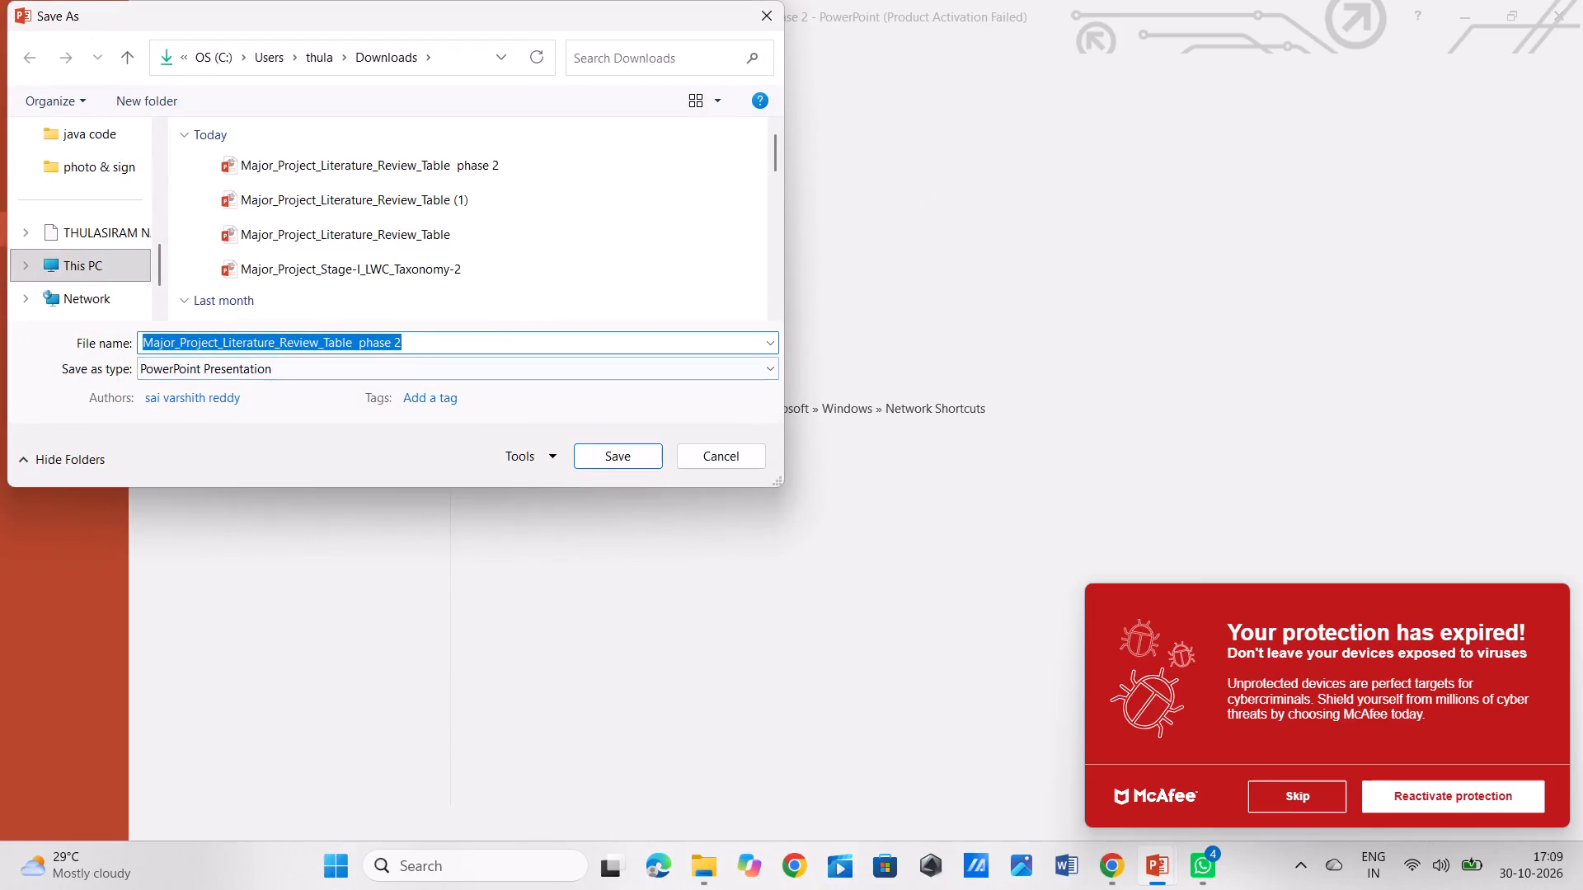
{"action": "left_click", "coordinate": [421, 339]}
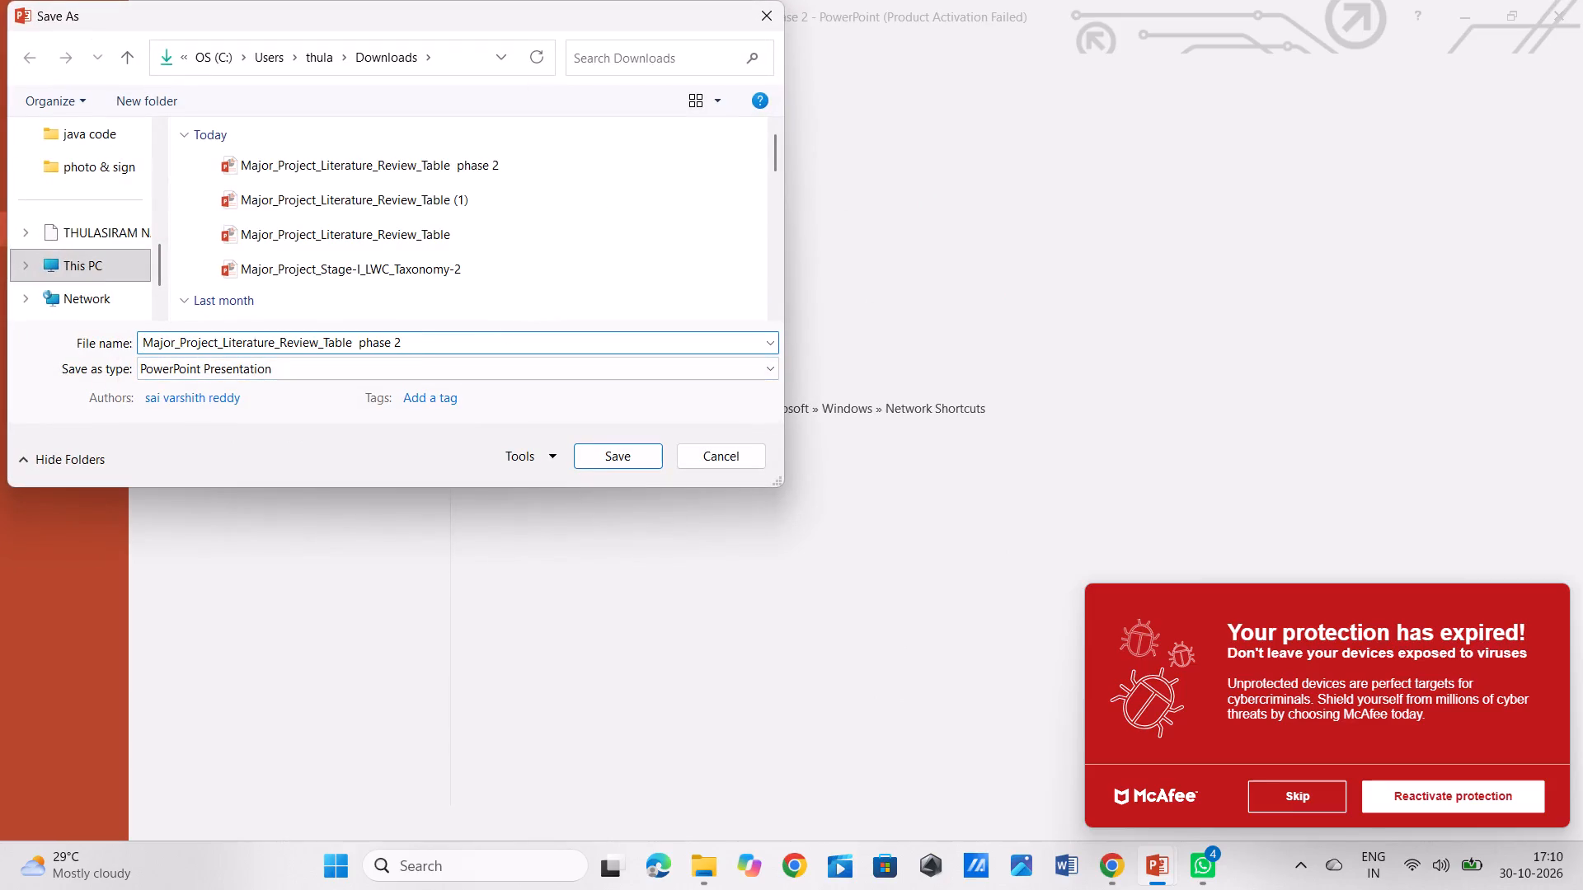
{"action": "key", "text": "BackSpace"}
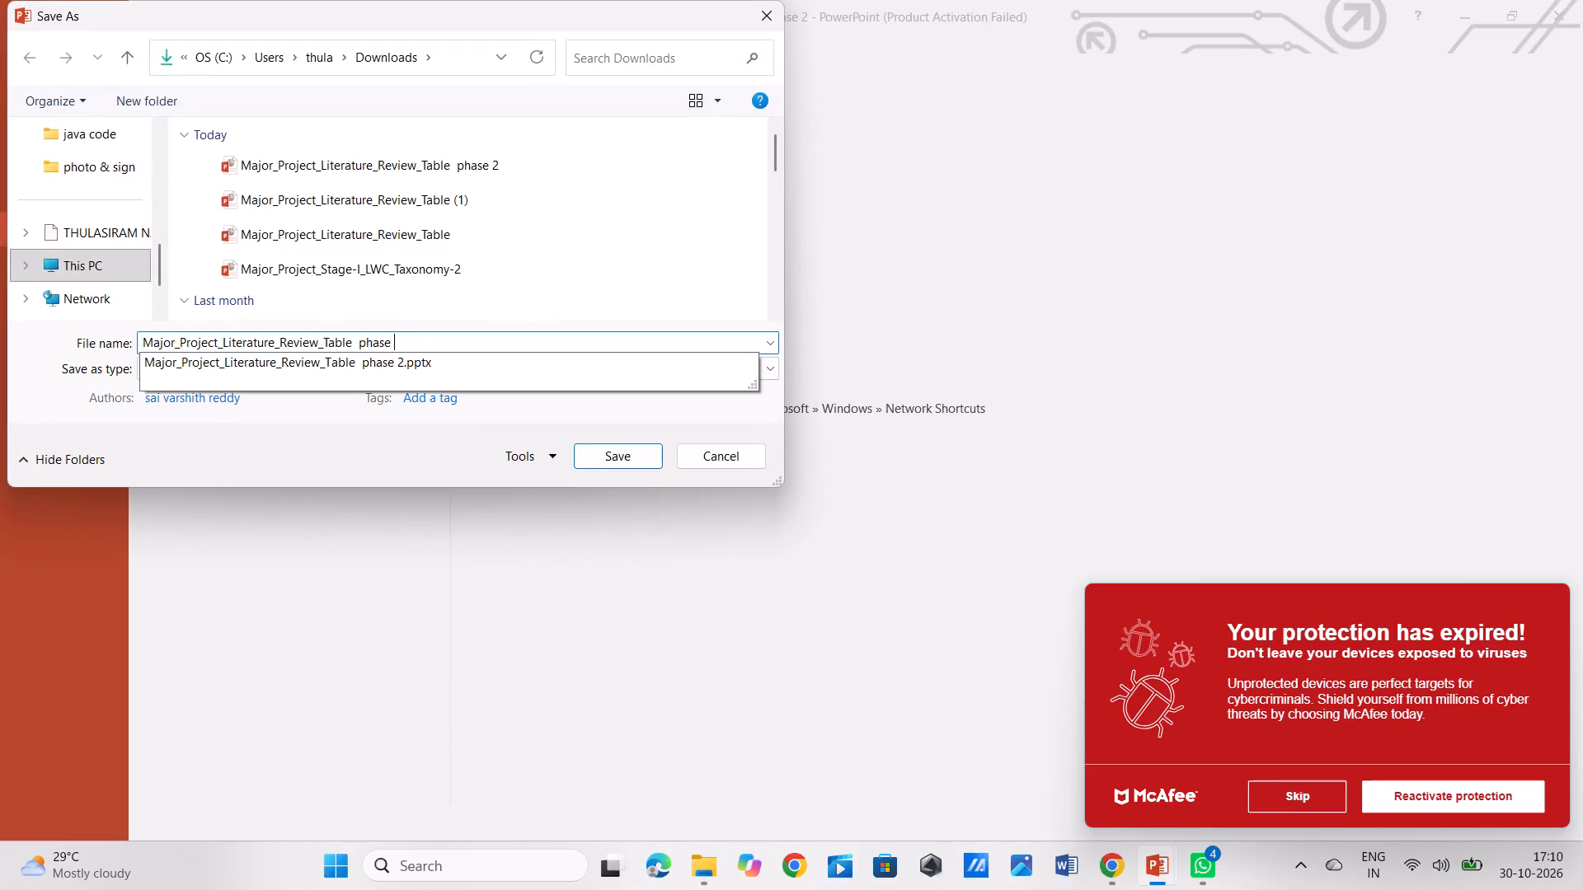
{"action": "left_click", "coordinate": [630, 454]}
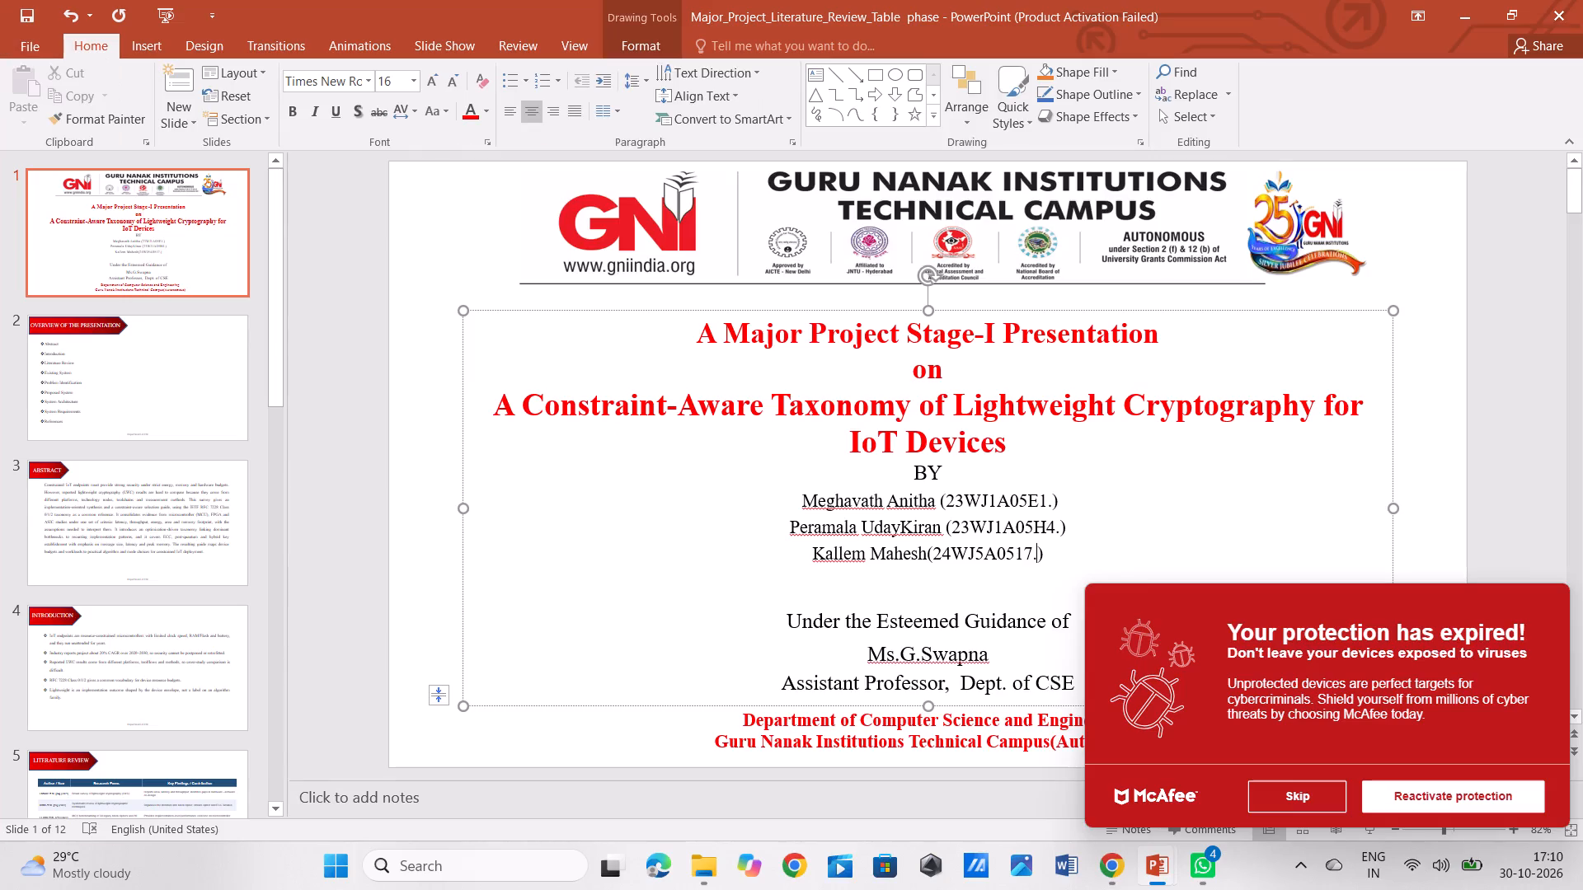
Open the phase 2 file and the new phase copy from Downloads in turn and compare the roll number line on their title slides.
{"action": "left_click", "coordinate": [1451, 3]}
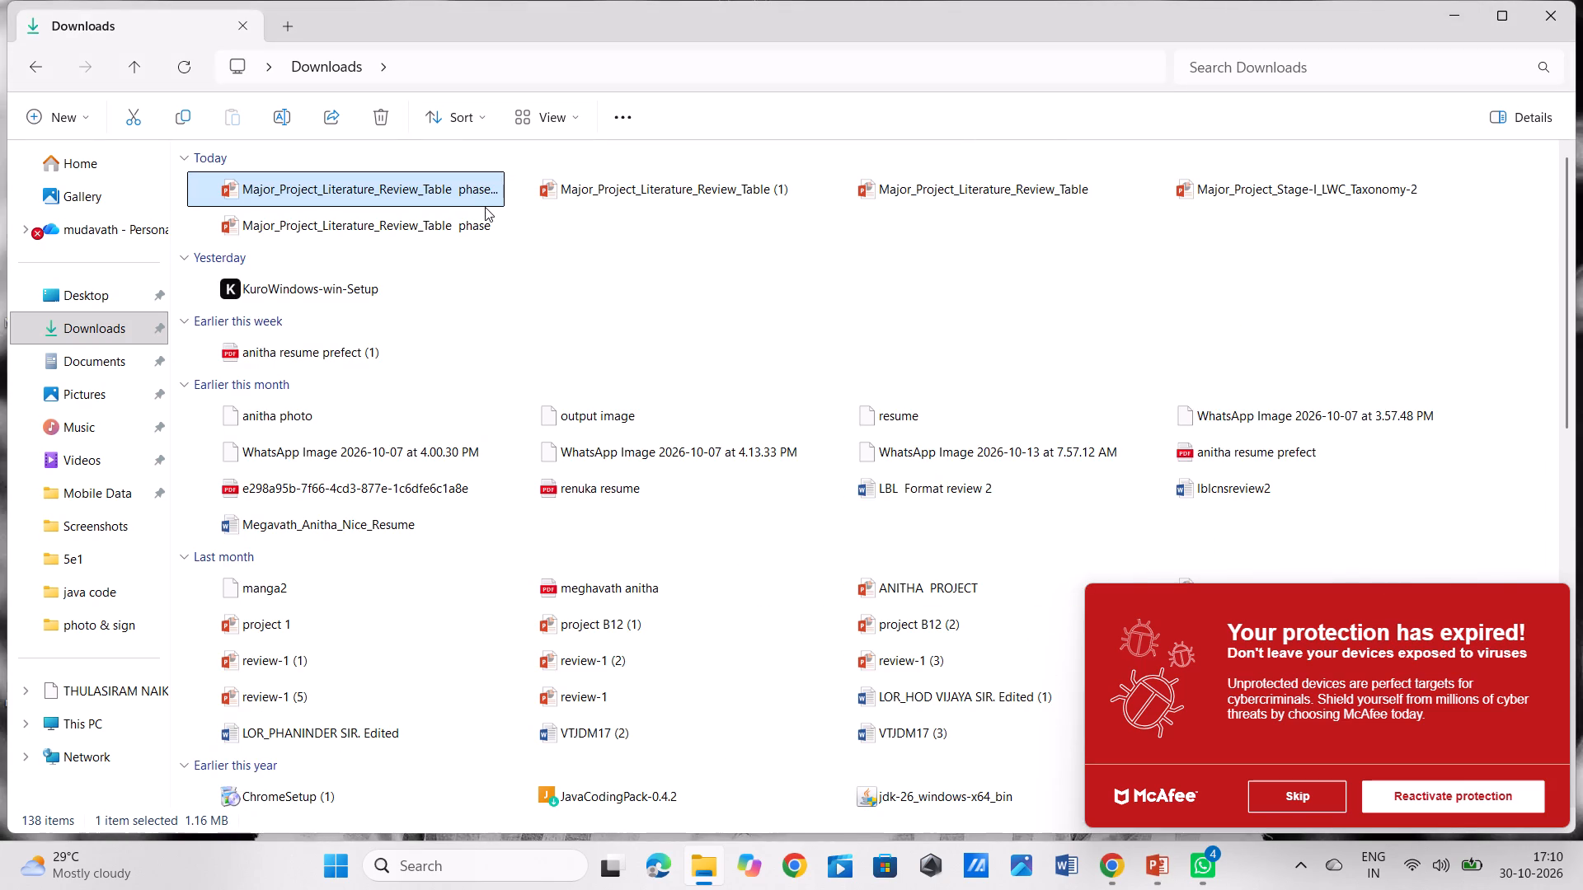
{"action": "scroll", "coordinate": [459, 271], "scroll_direction": "up", "scroll_amount": 2}
{"action": "double_click", "coordinate": [453, 195]}
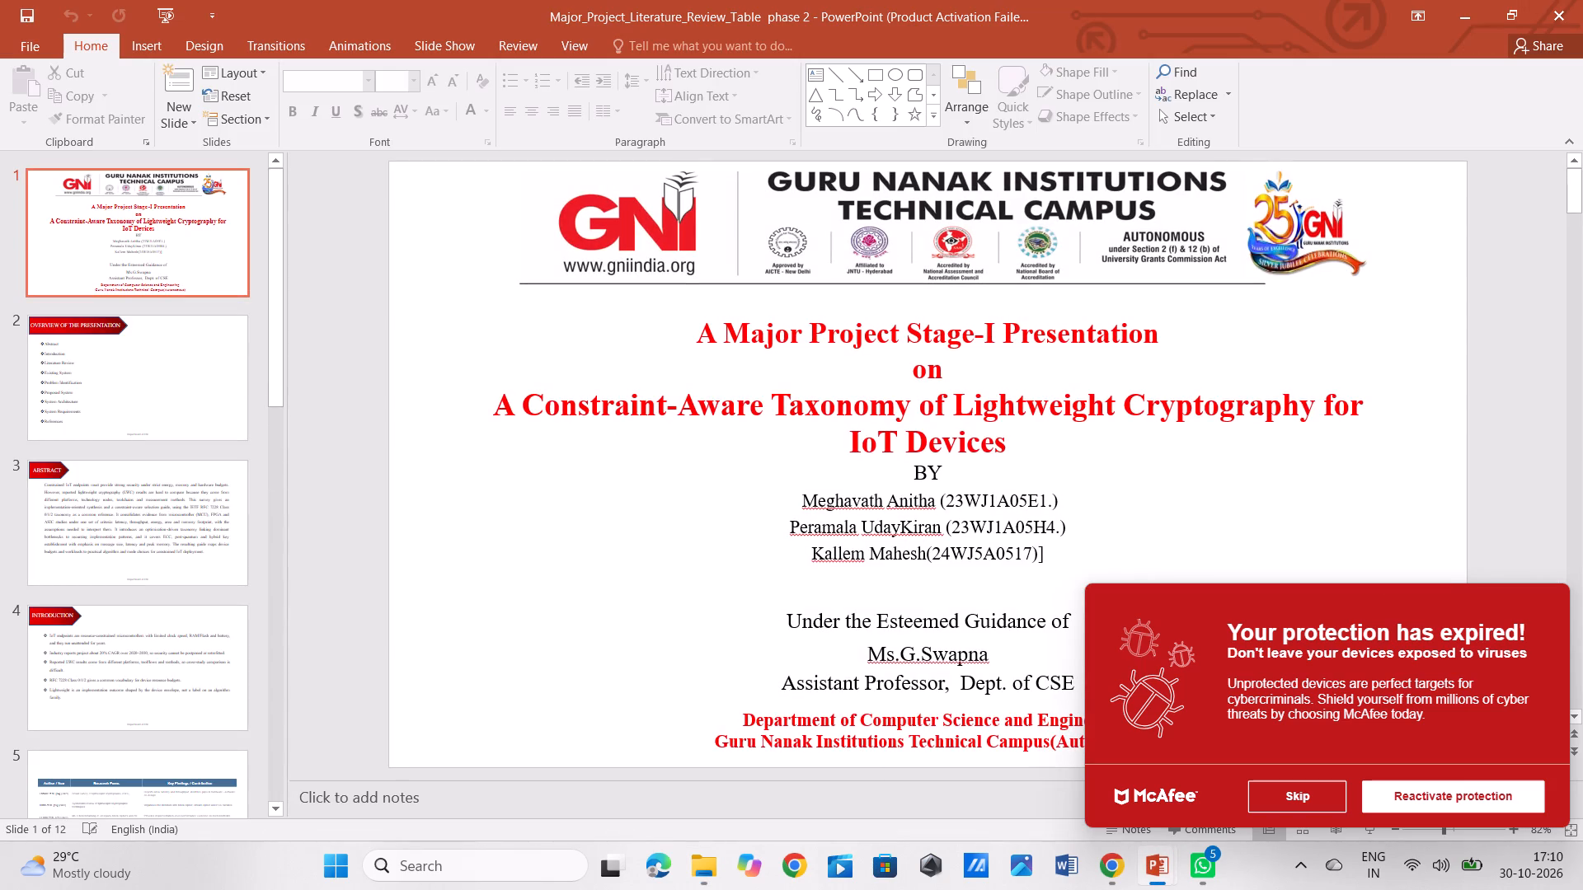
{"action": "left_click", "coordinate": [1459, 2]}
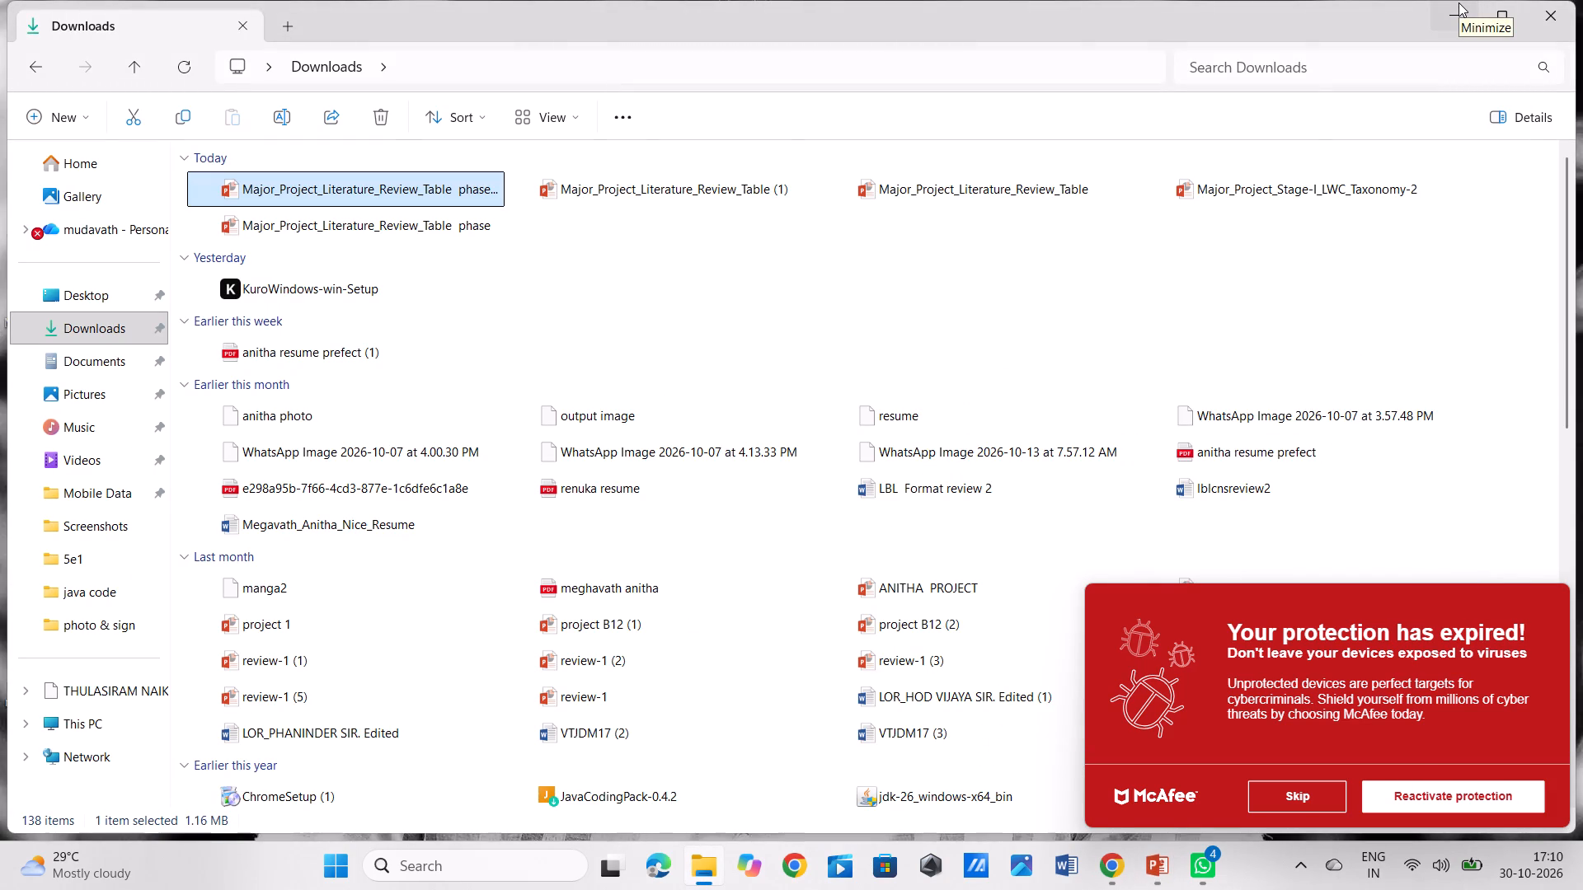
{"action": "left_click", "coordinate": [449, 230]}
{"action": "double_click", "coordinate": [449, 230]}
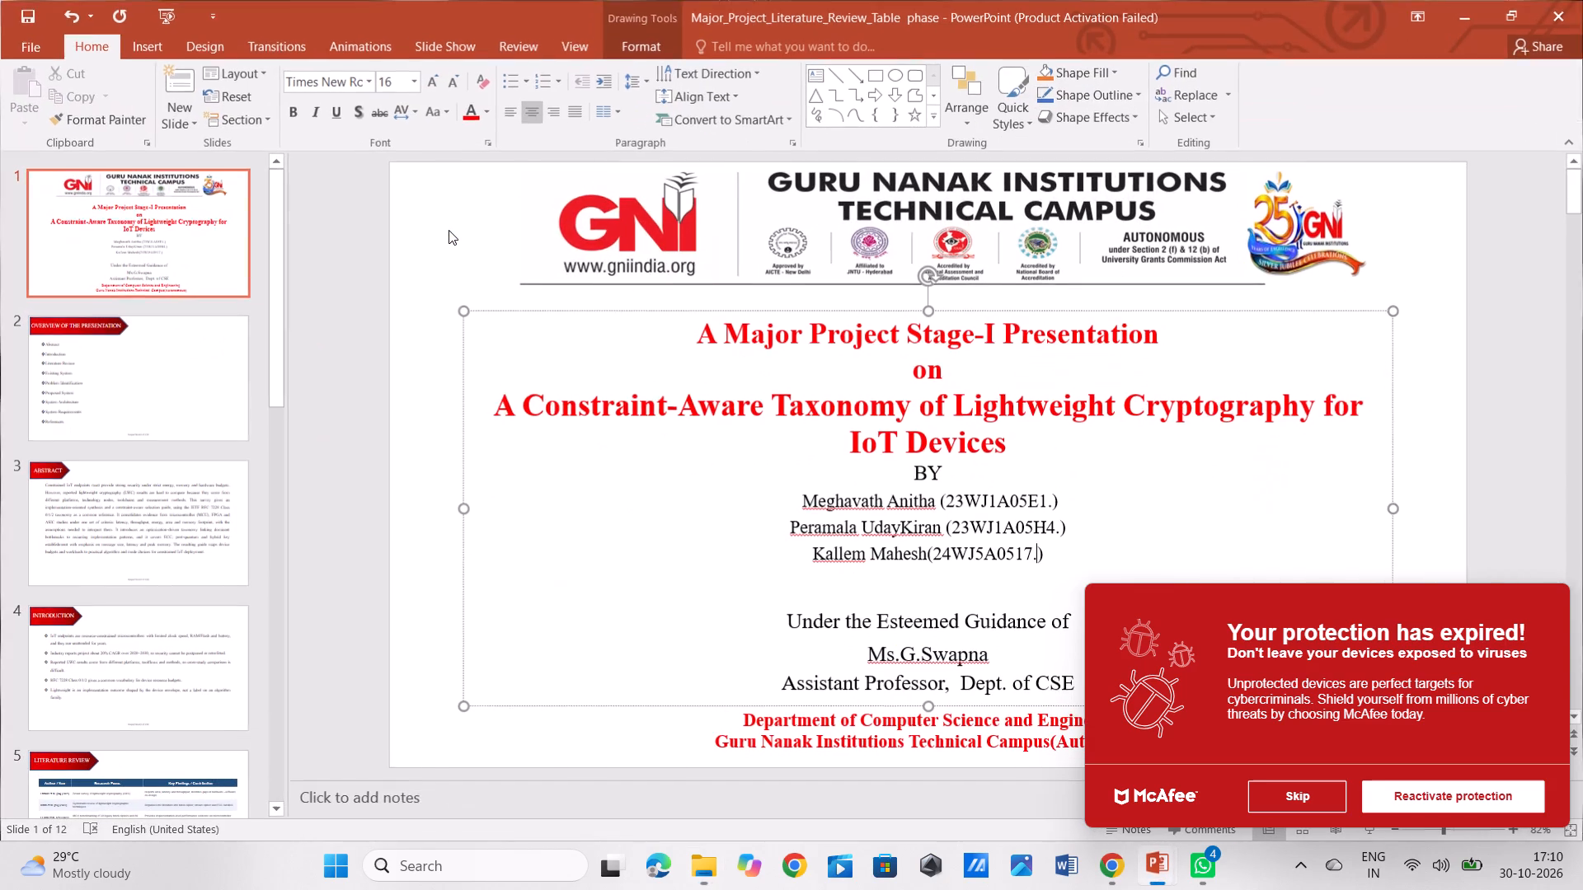
{"action": "left_click", "coordinate": [1468, 17]}
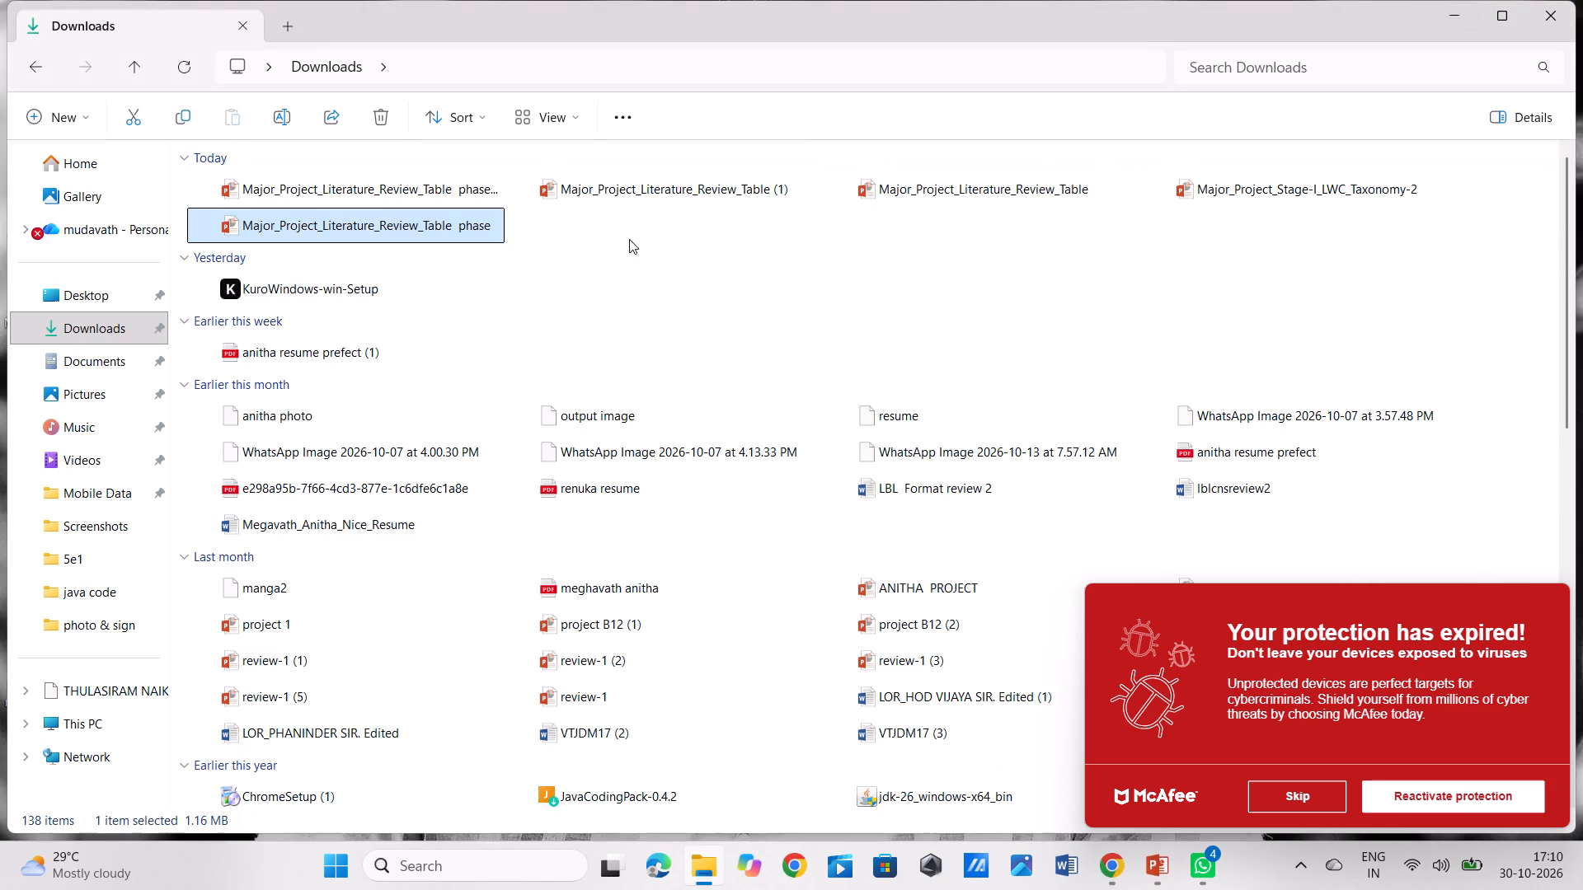
Open the sharing options for the "Major_Project_Literature_Review_Table phase" file in Downloads.
{"action": "left_click", "coordinate": [434, 227]}
{"action": "left_click", "coordinate": [348, 126]}
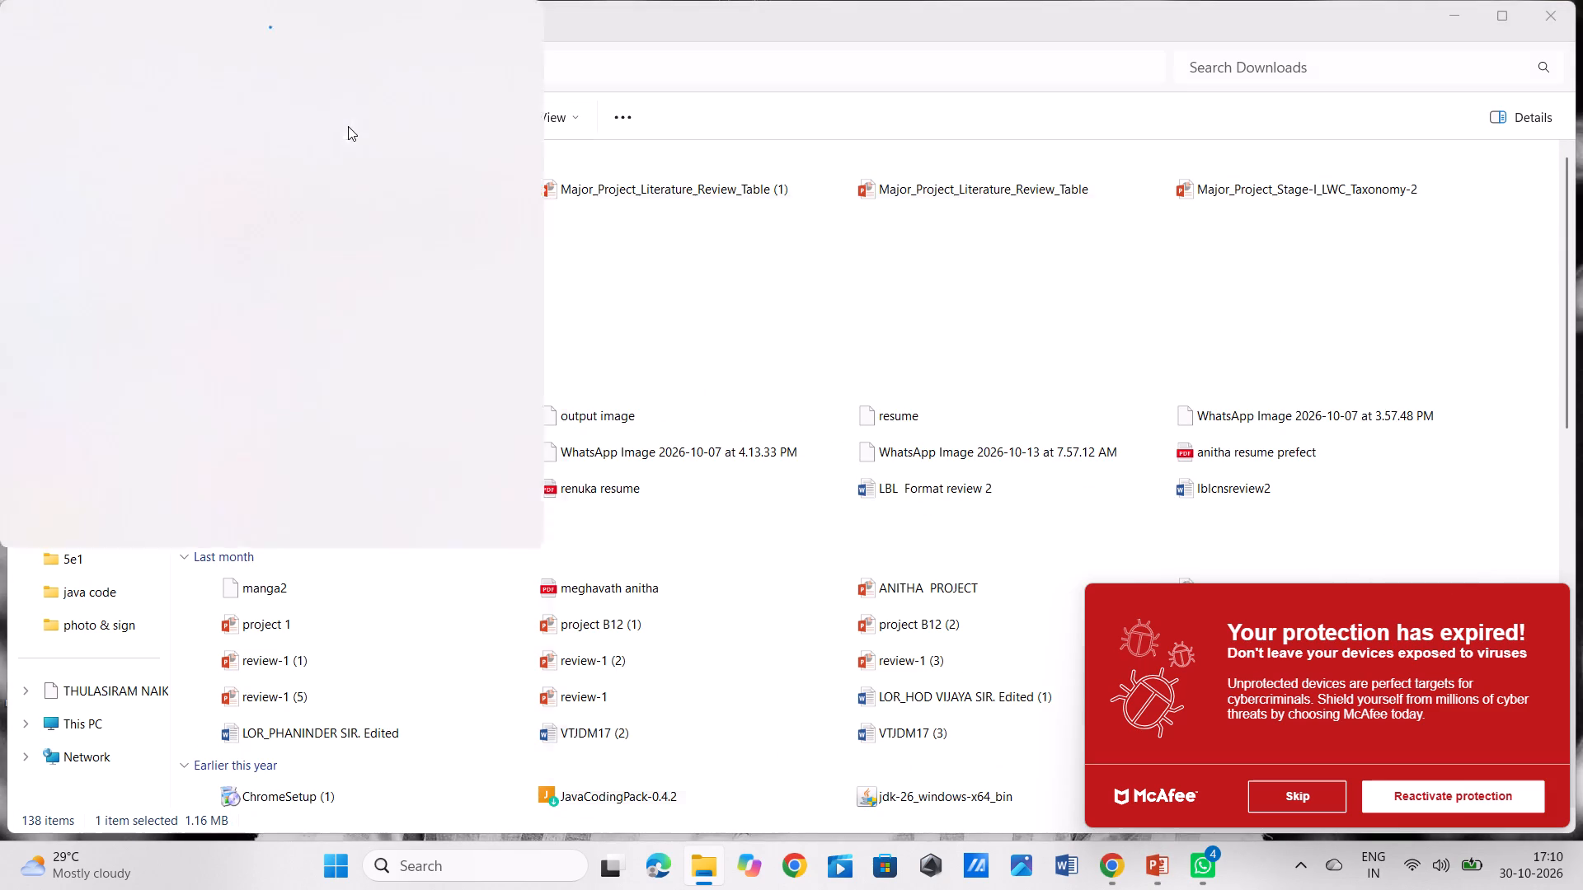
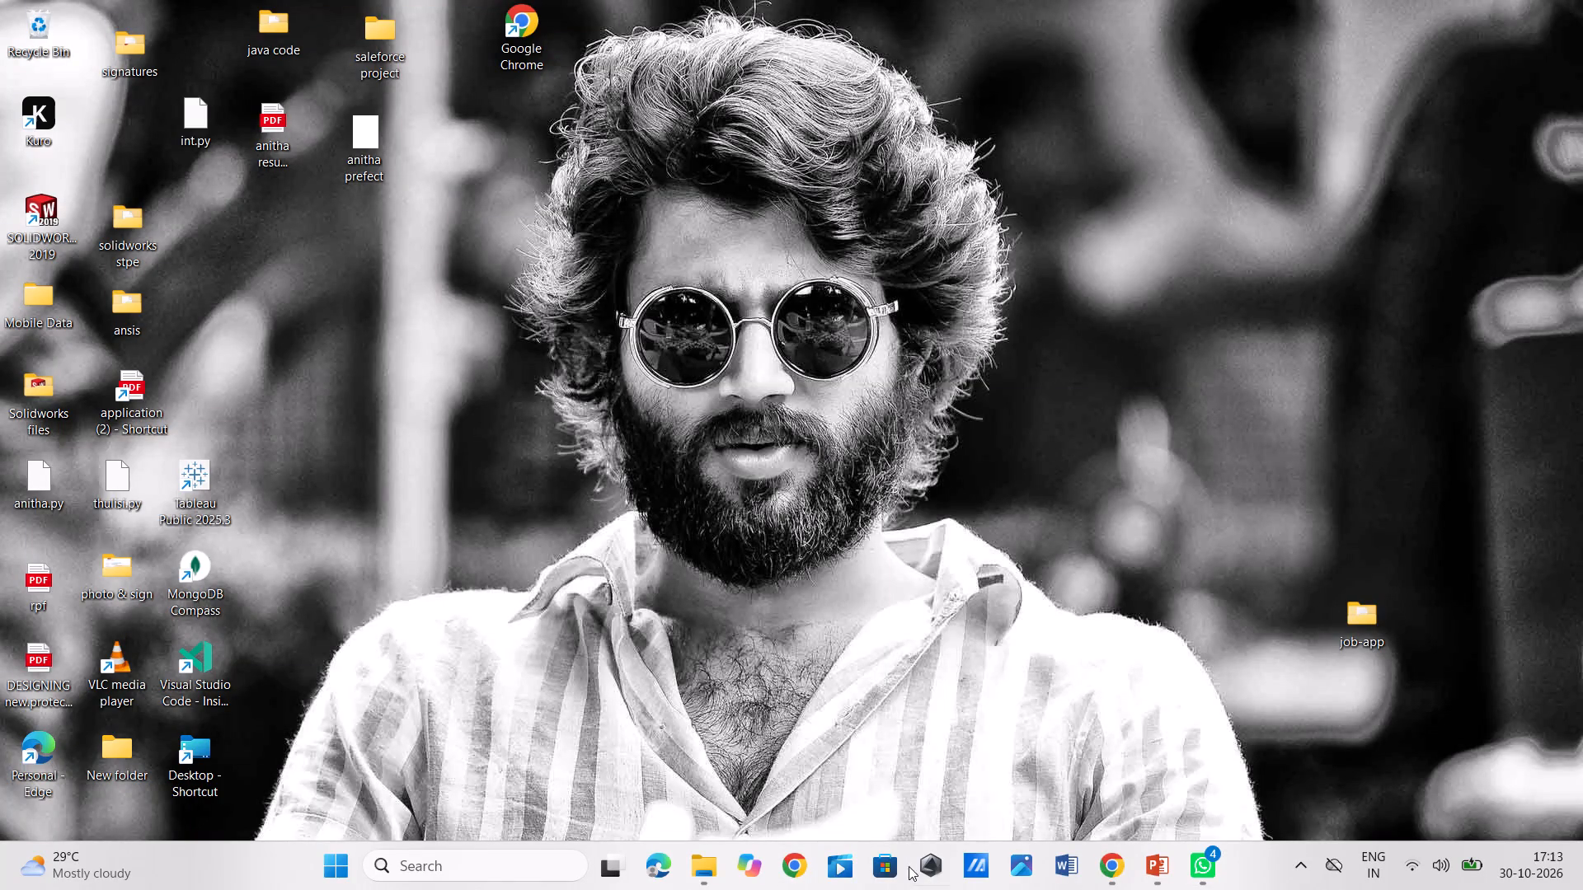
Open the Windows power options for the computer.
{"action": "left_click", "coordinate": [317, 858]}
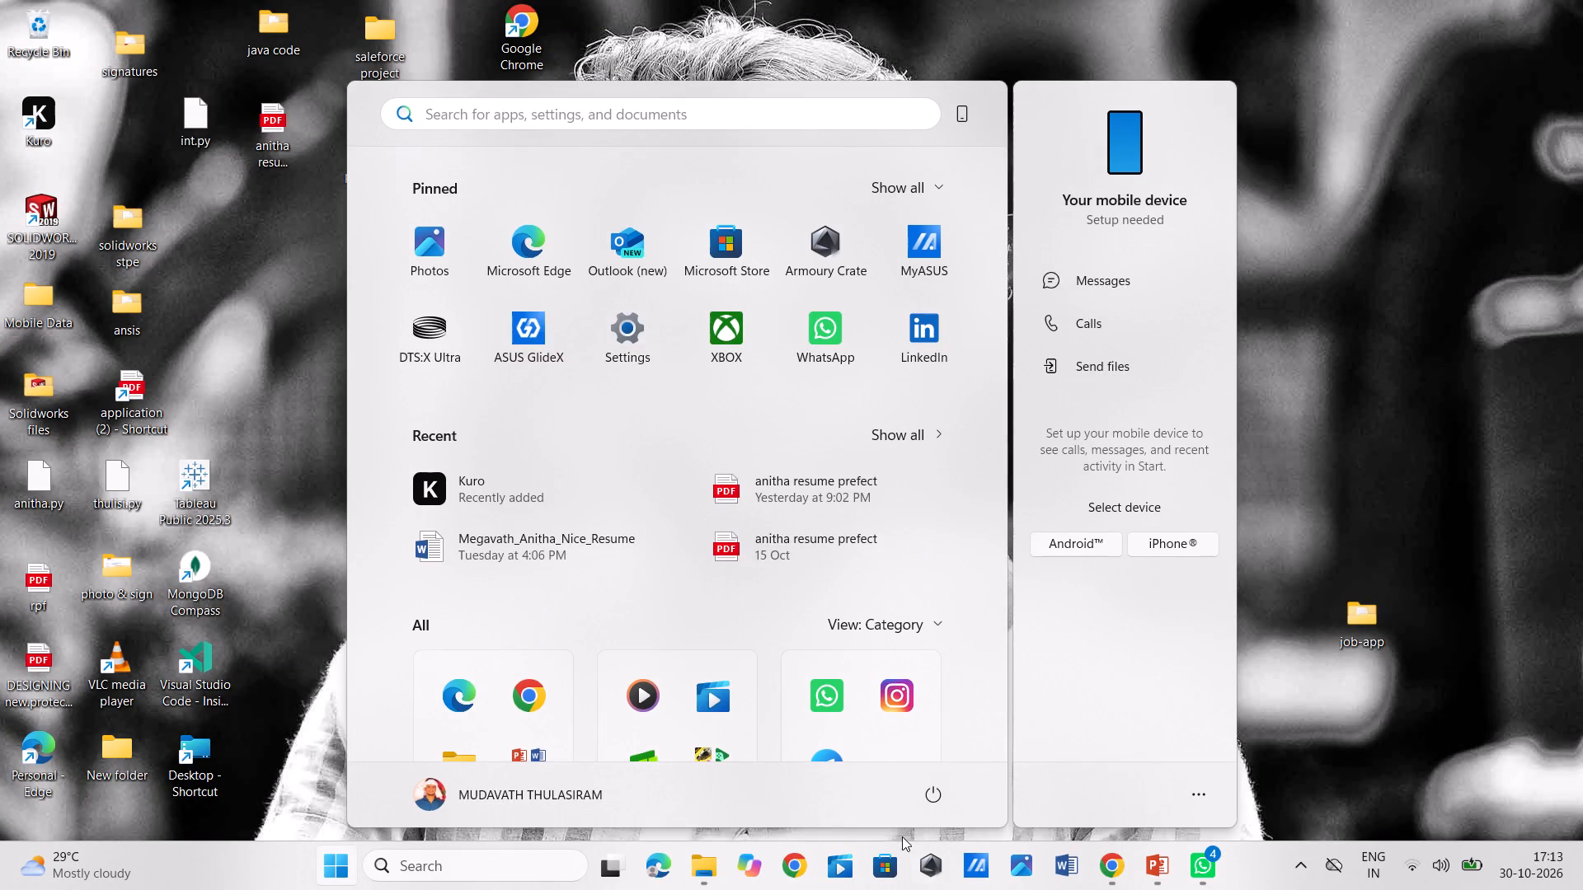
{"action": "left_click", "coordinate": [925, 803]}
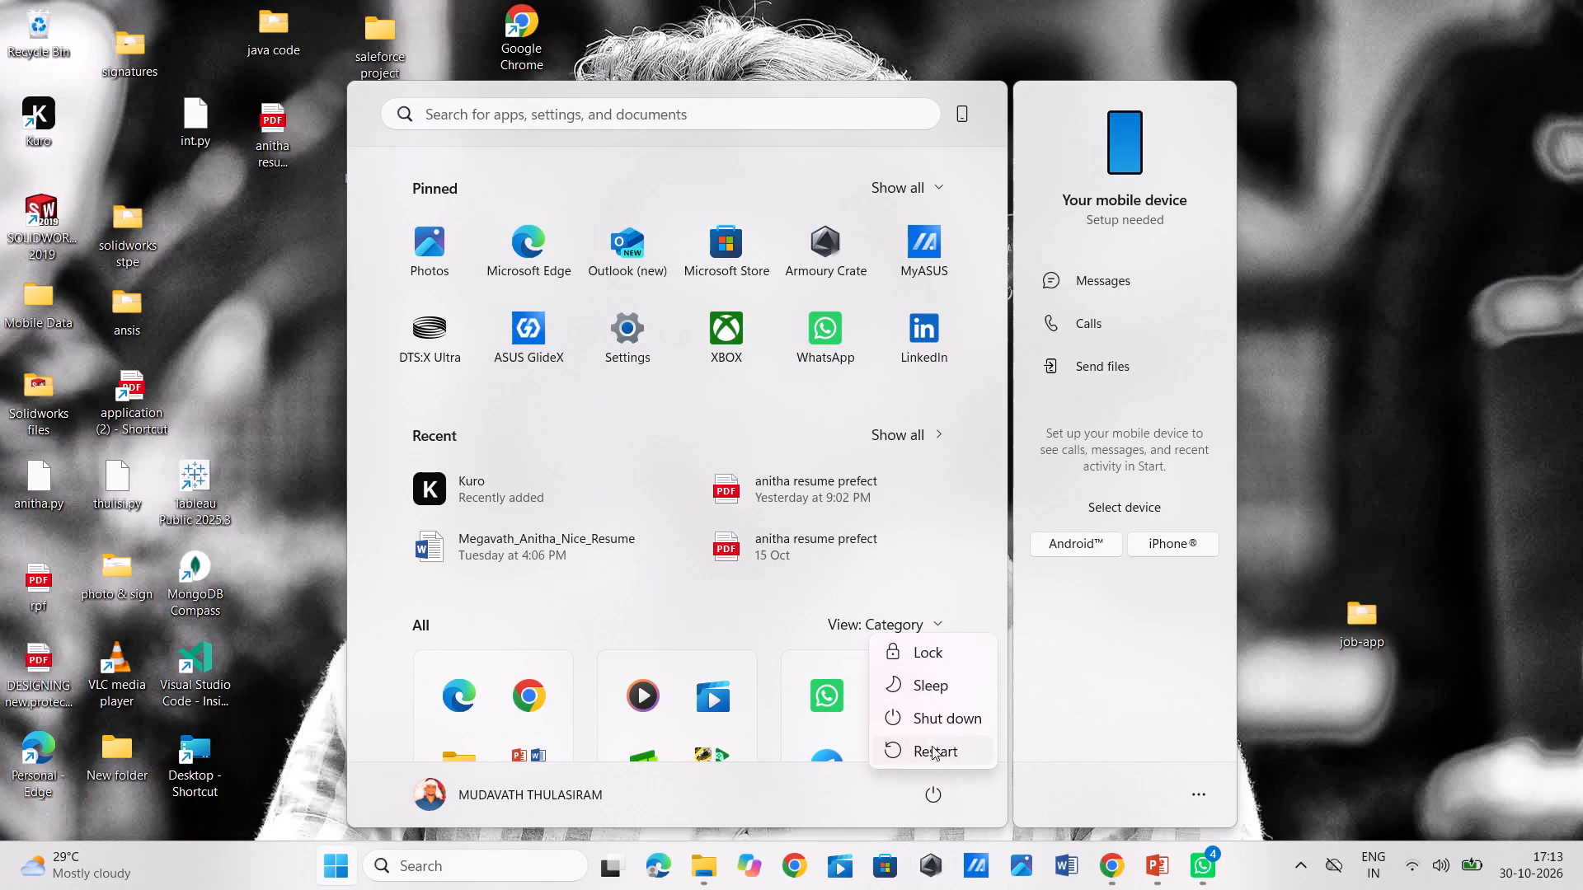